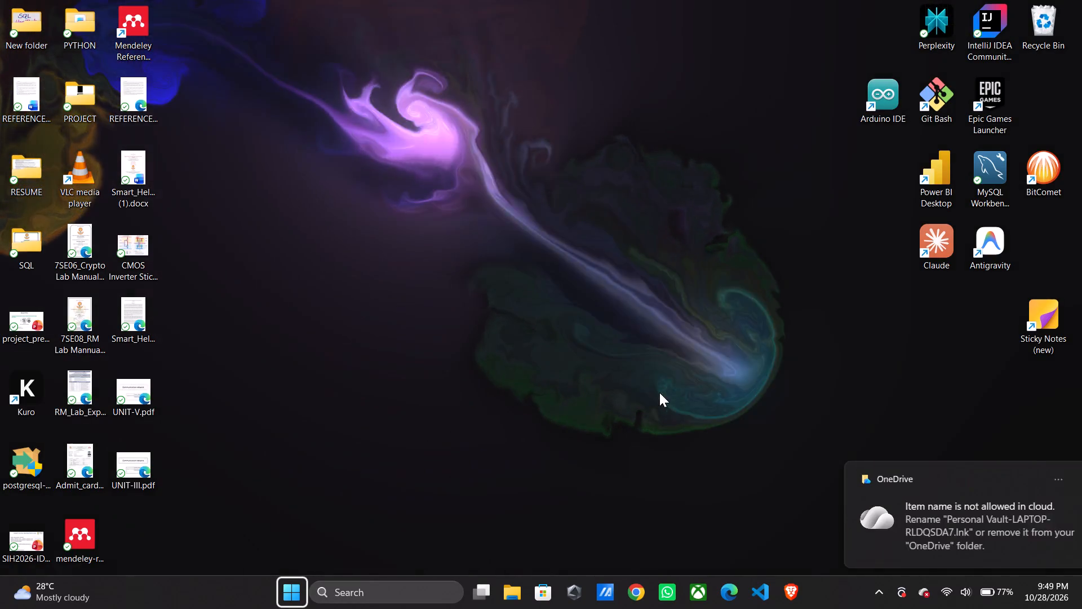
Search the computer for "w" to find the application to open.
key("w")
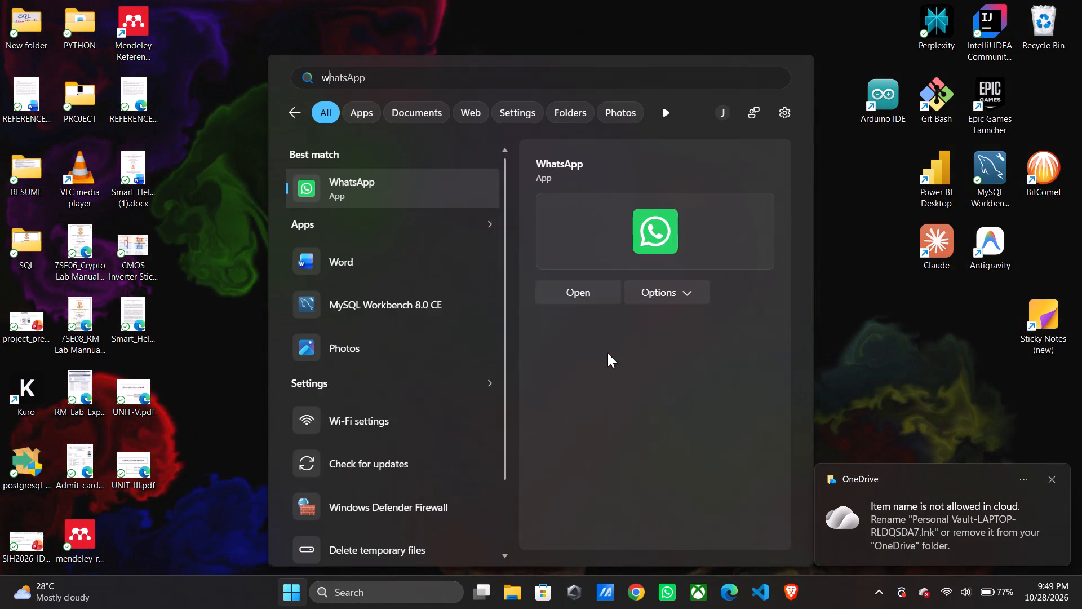
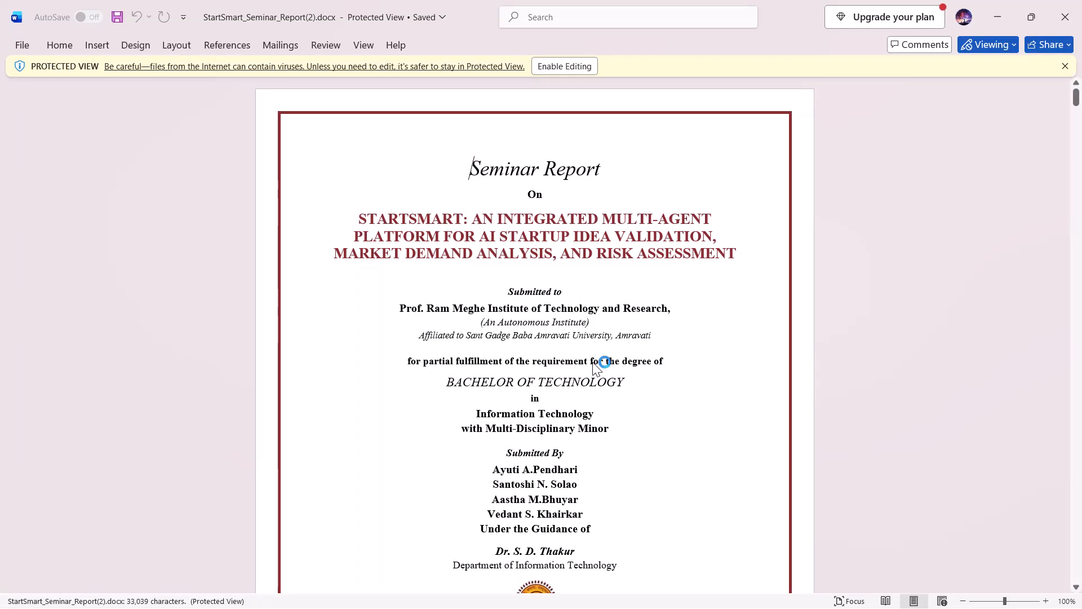
Enable editing of the seminar report document so it leaves Protected View.
scroll(748, 356, "down", 1)
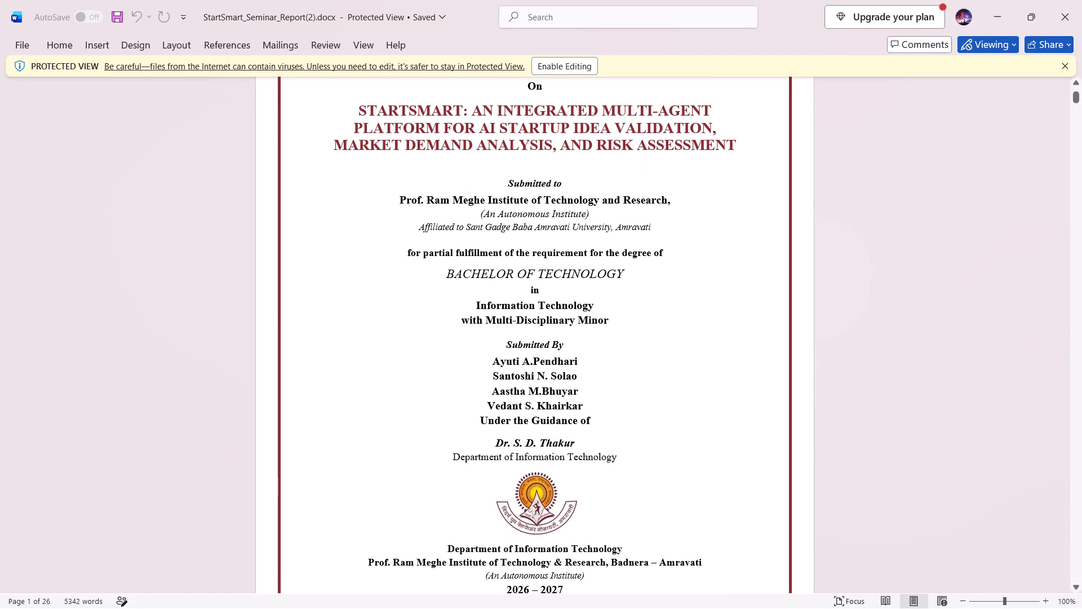
left_click(575, 73)
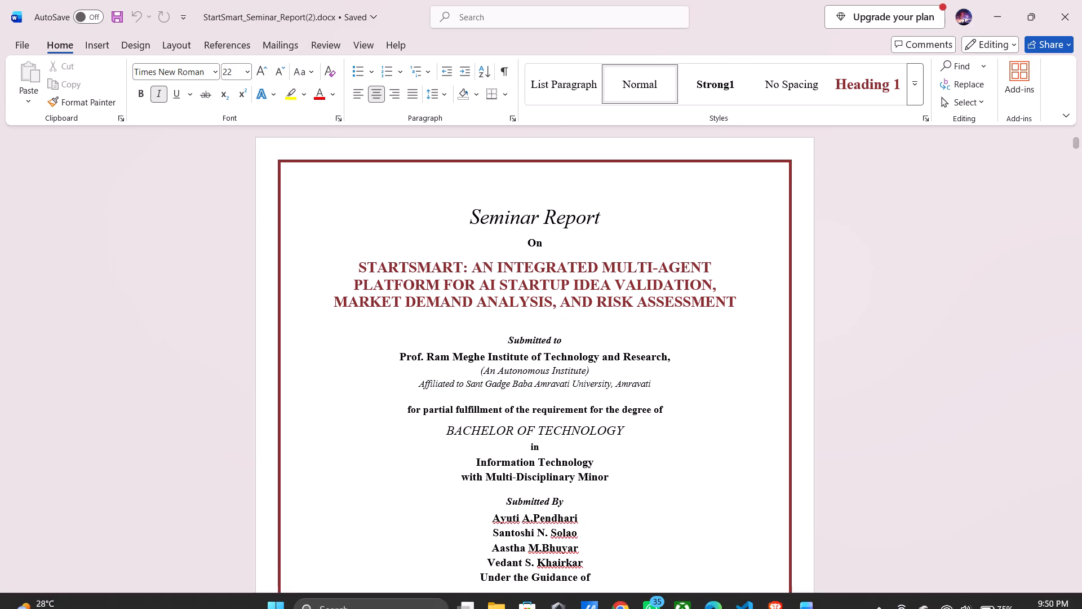
Look through both pages of the Windows quick settings for available system options, and close them.
left_click(976, 594)
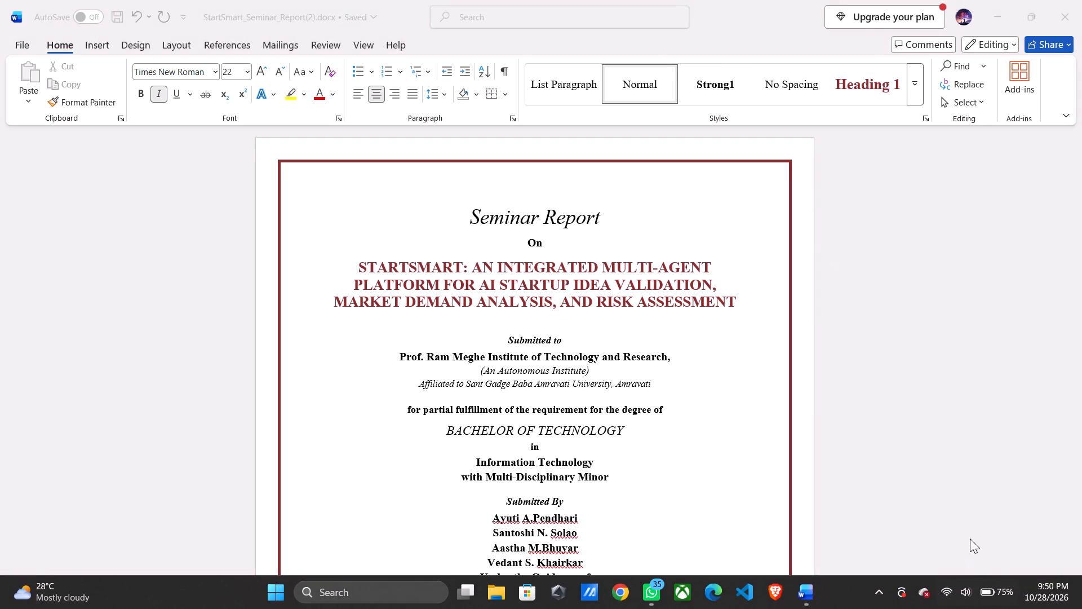
left_click(967, 608)
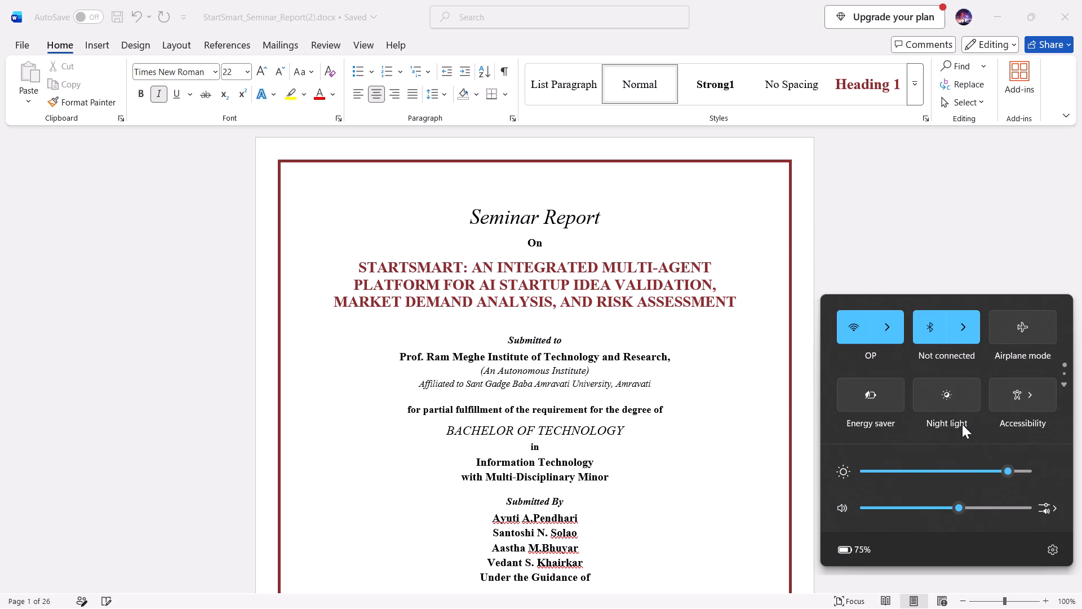
scroll(962, 424, "down", 3)
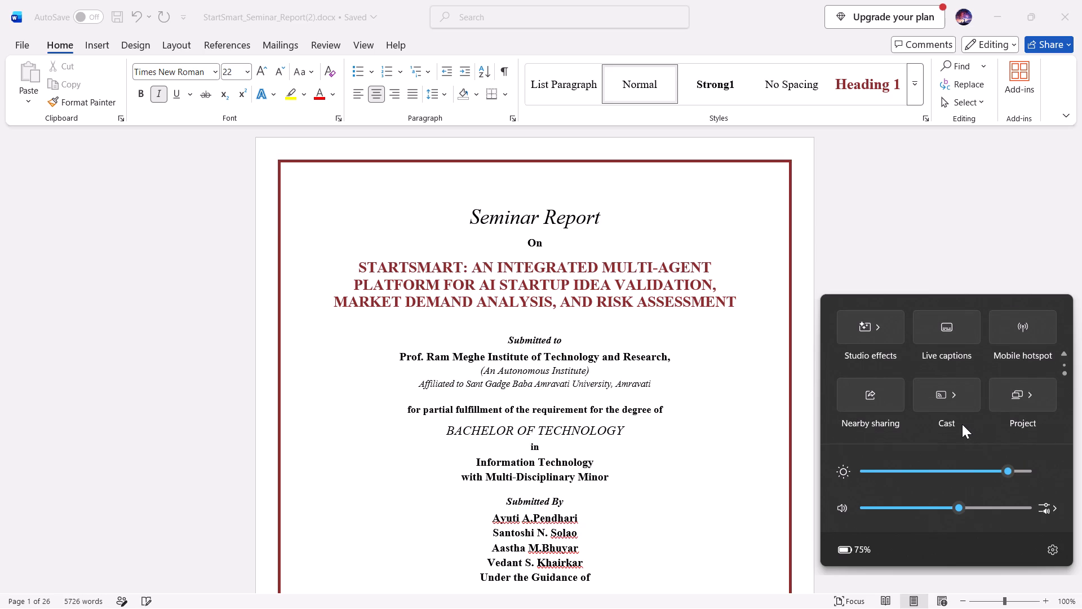
scroll(962, 424, "down", 7)
scroll(962, 424, "up", 3)
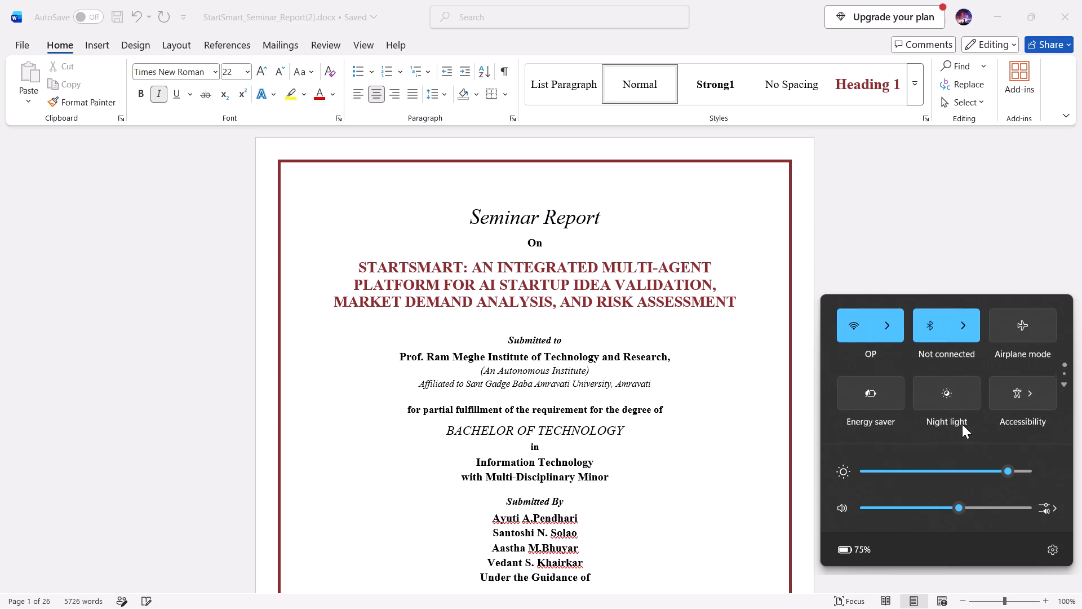
left_click(905, 183)
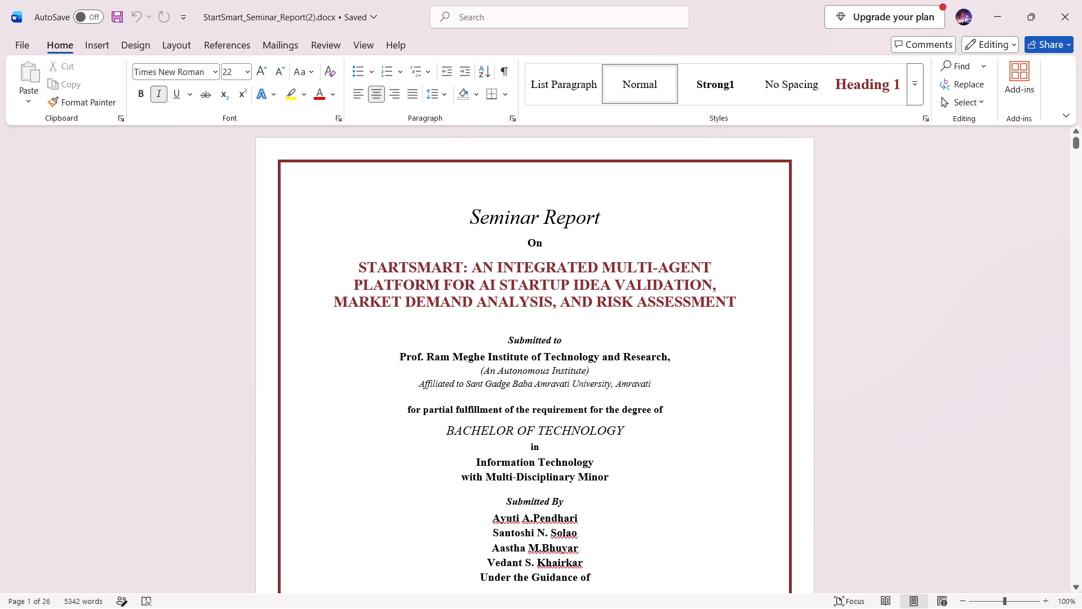
Open the Windows quick settings again over the seminar report.
left_click(981, 605)
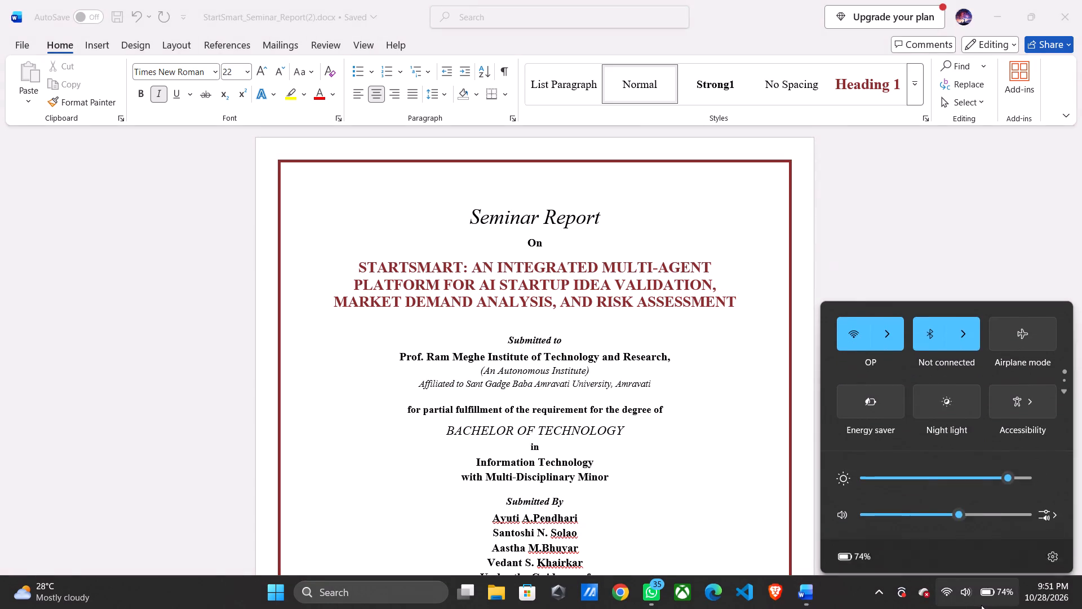
Lower the display brightness to about one fifth of its range and return to the report.
left_click(939, 464)
left_click_drag(939, 464, 916, 465)
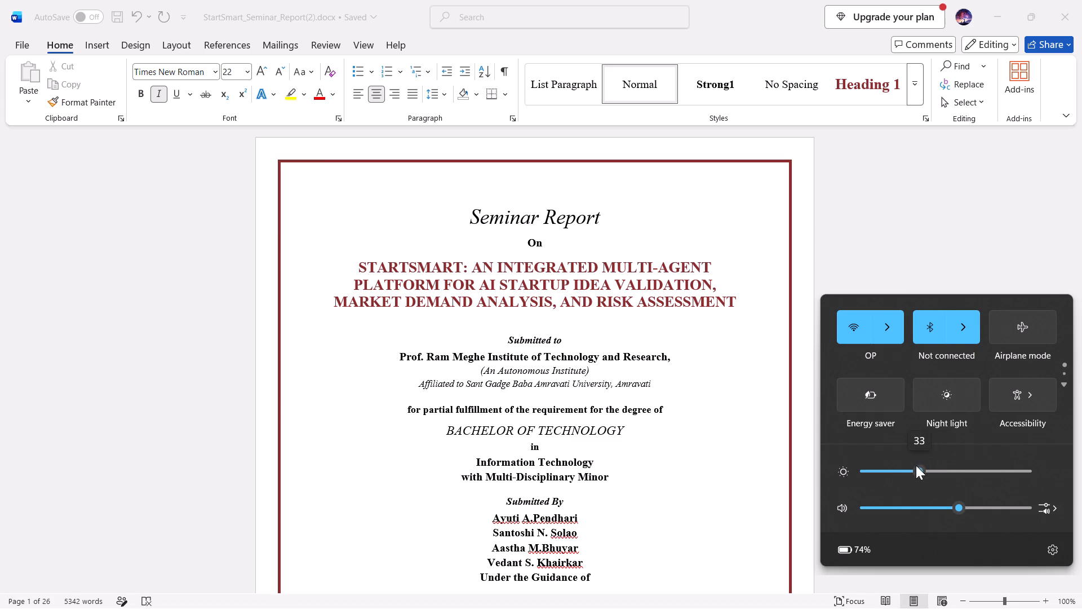
left_click_drag(916, 465, 894, 470)
left_click(890, 217)
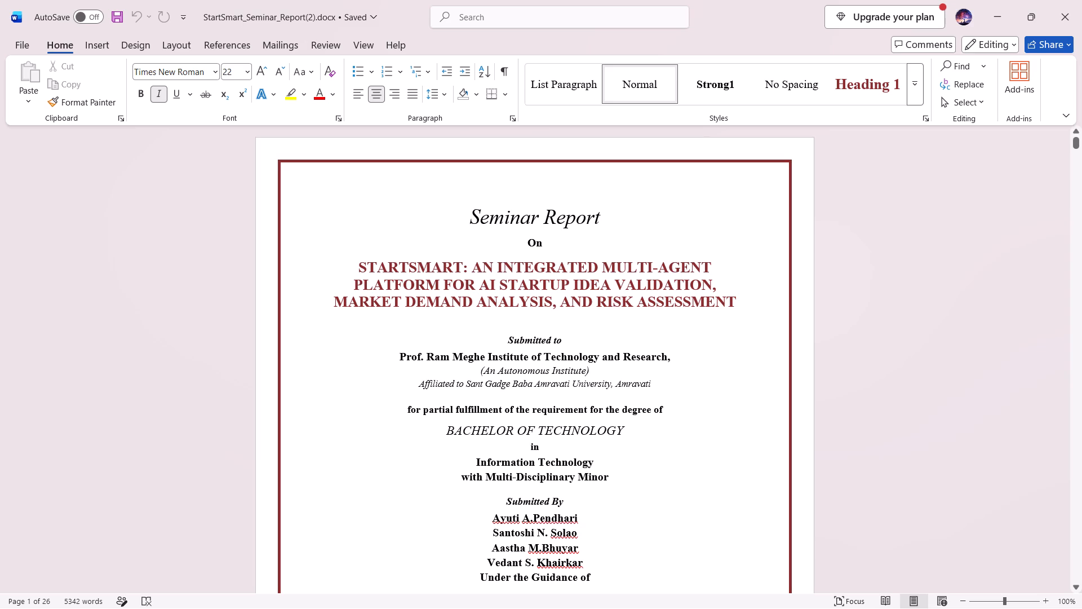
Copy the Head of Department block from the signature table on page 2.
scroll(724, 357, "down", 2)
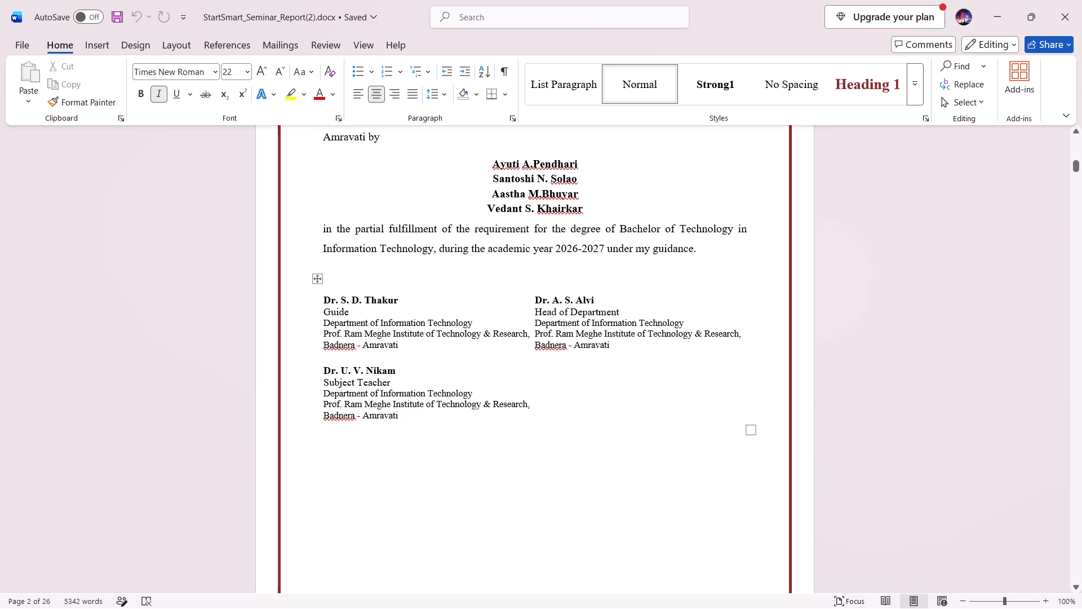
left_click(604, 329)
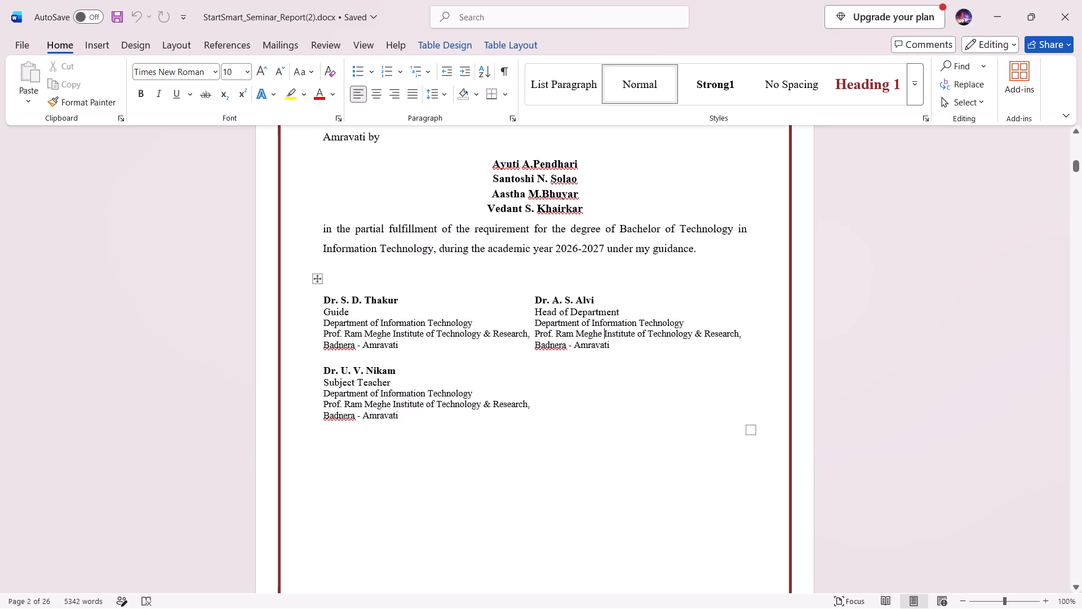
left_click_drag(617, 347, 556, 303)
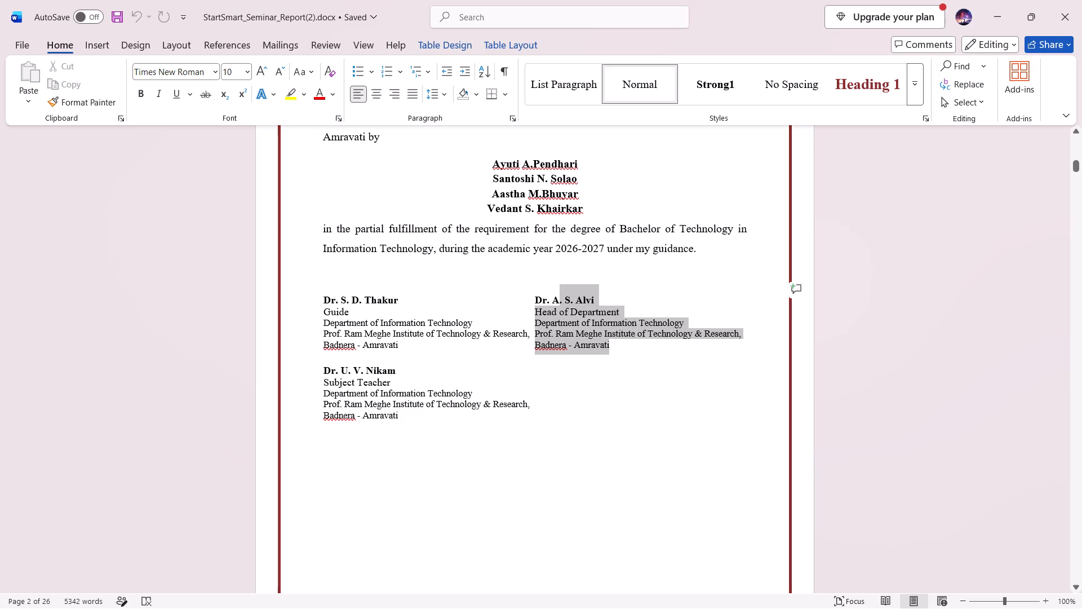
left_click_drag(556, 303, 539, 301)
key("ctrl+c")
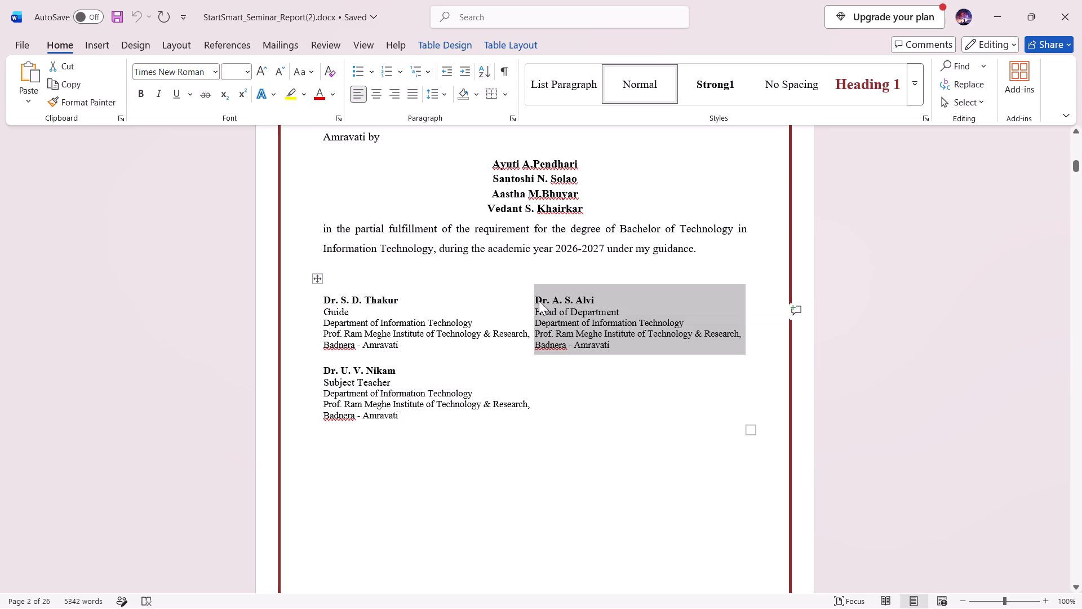
Add two blank lines below the Subject Teacher block in the signature table.
left_click(610, 409)
scroll(610, 409, "down", 1)
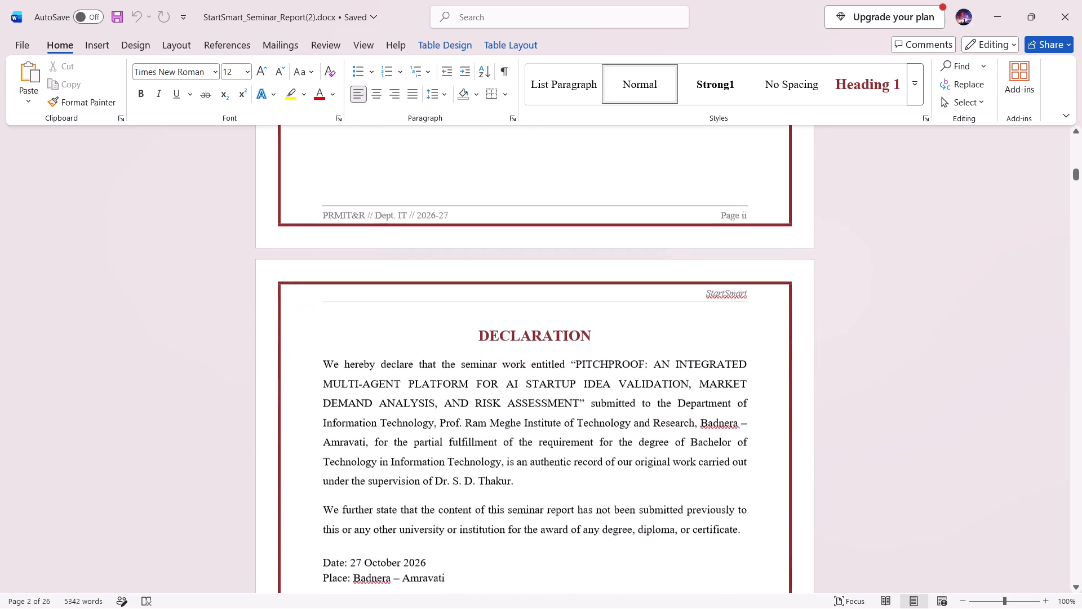
scroll(610, 409, "up", 1)
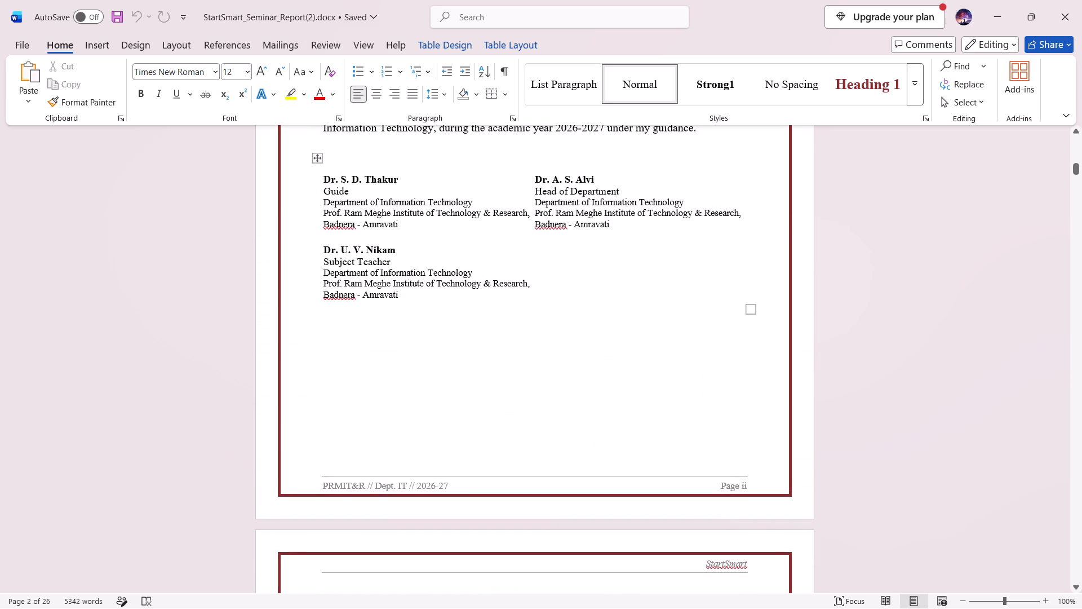
left_click(389, 337)
left_click(404, 297)
key("Return")
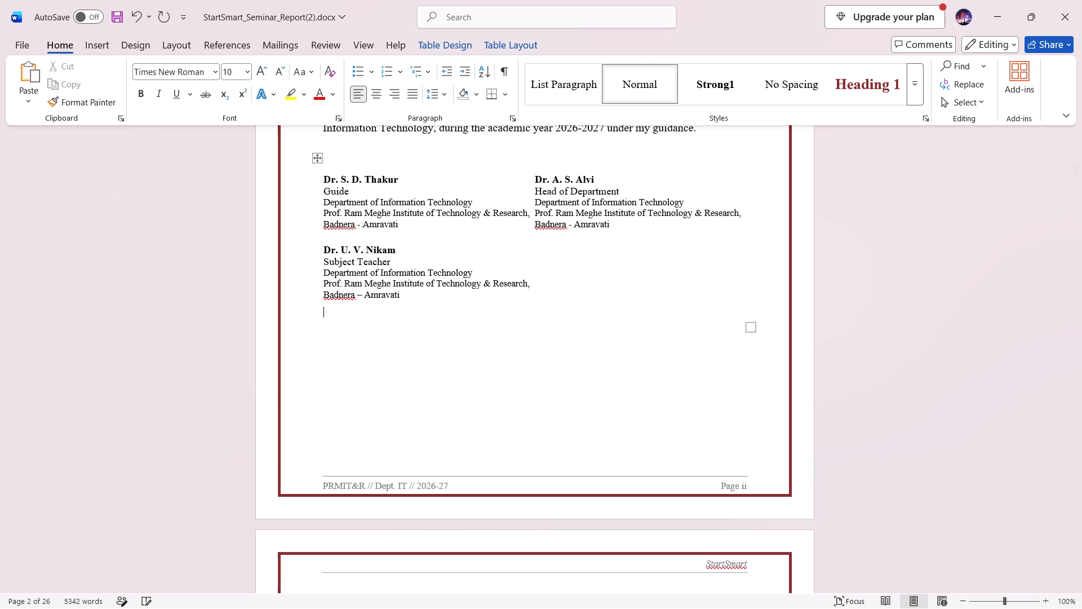
key("Return")
key("Return")
key("BackSpace")
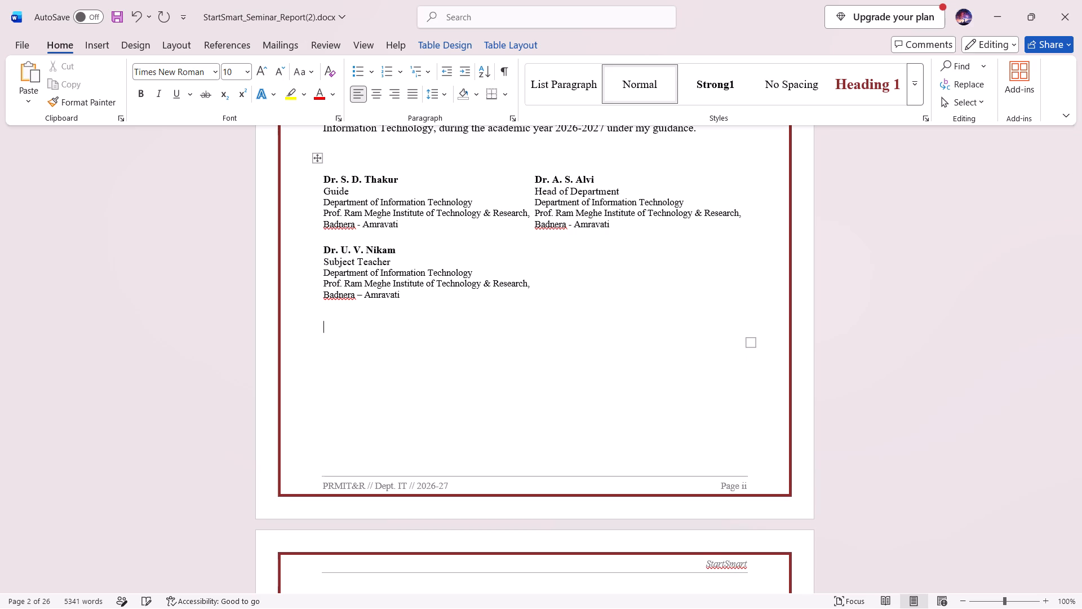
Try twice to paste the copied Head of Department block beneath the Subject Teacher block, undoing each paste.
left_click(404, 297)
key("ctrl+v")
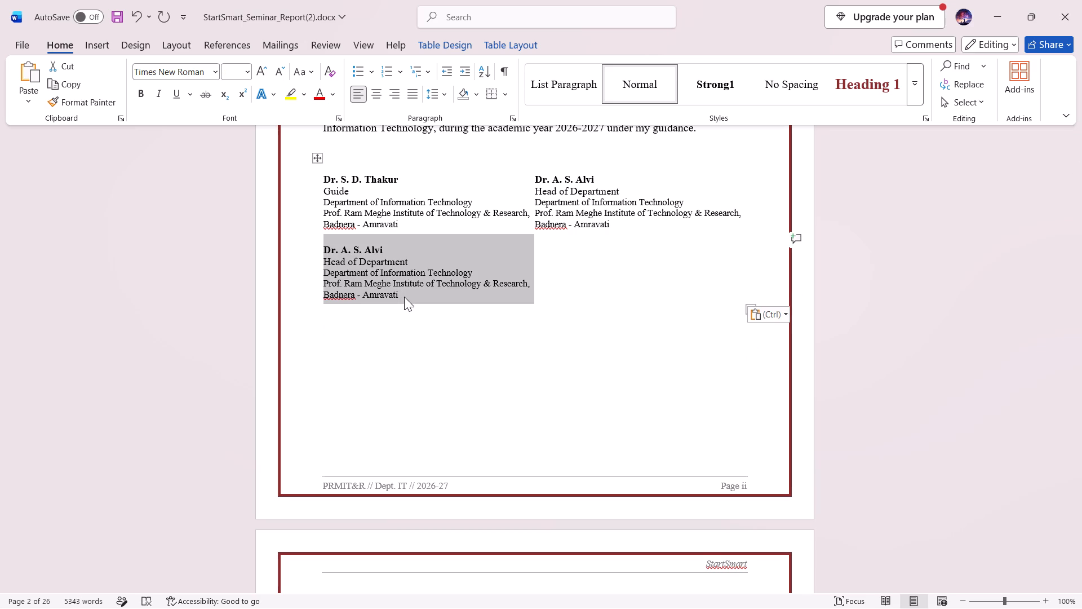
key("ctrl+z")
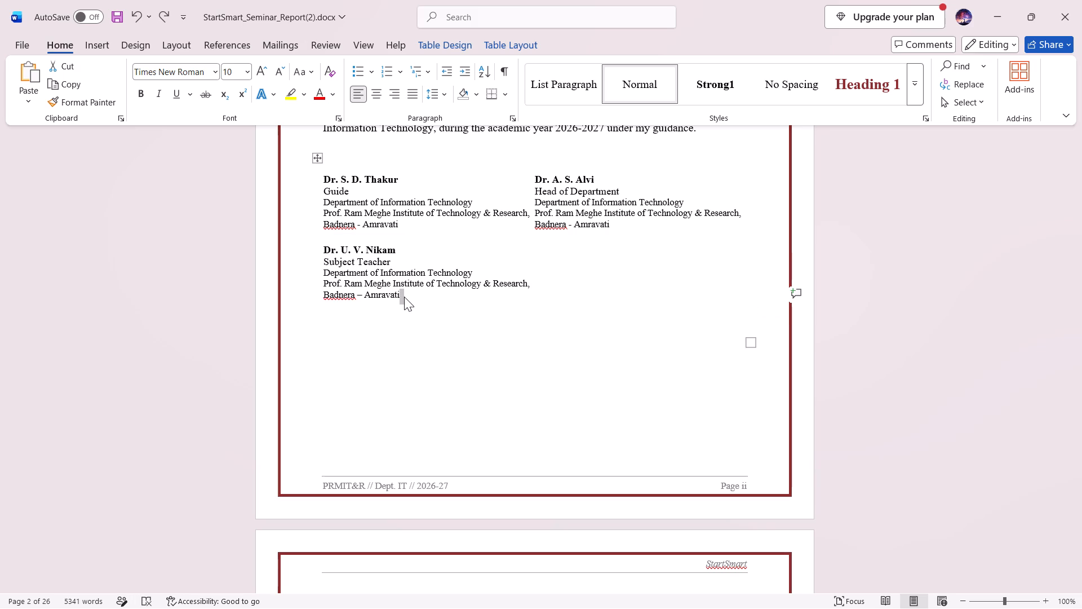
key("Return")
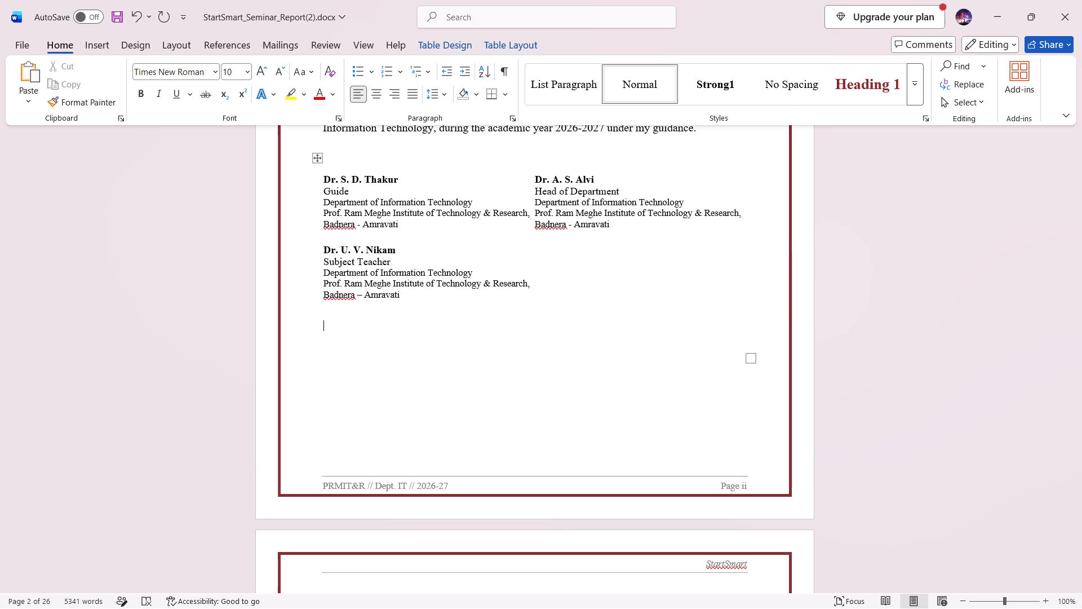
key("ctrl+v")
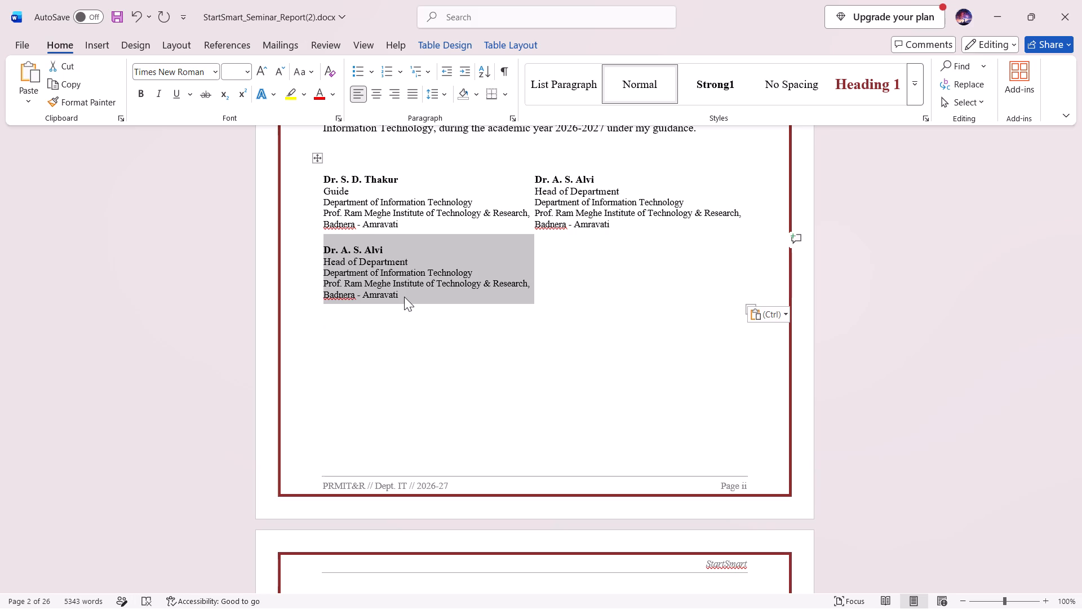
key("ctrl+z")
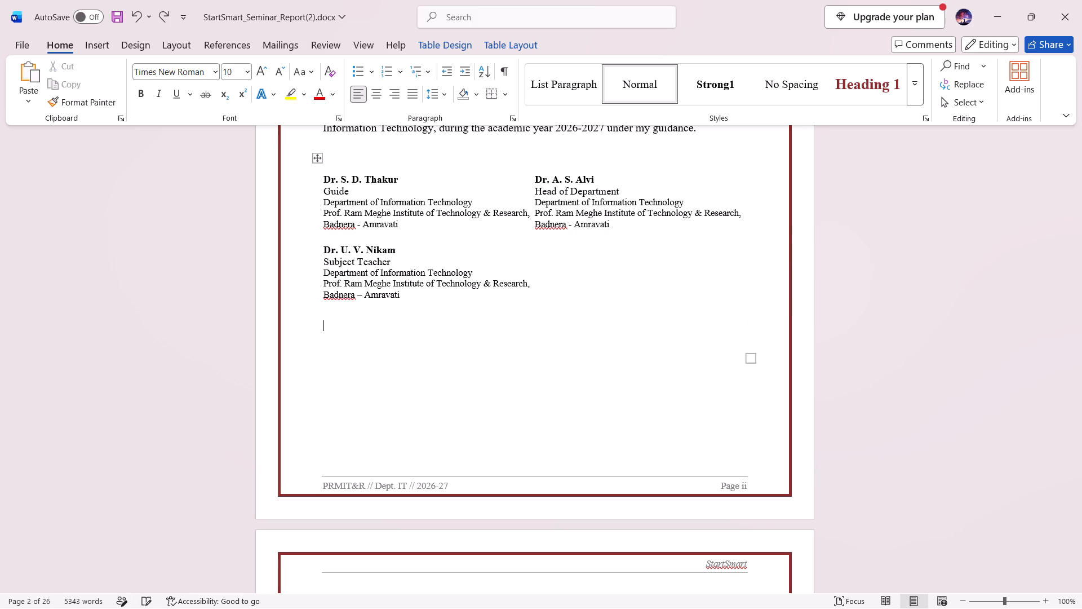
Add seven more blank lines below the Subject Teacher block in the signature table.
key("Return")
key("Return")
key("Return")
key("Return")
key("Return")
key("Return")
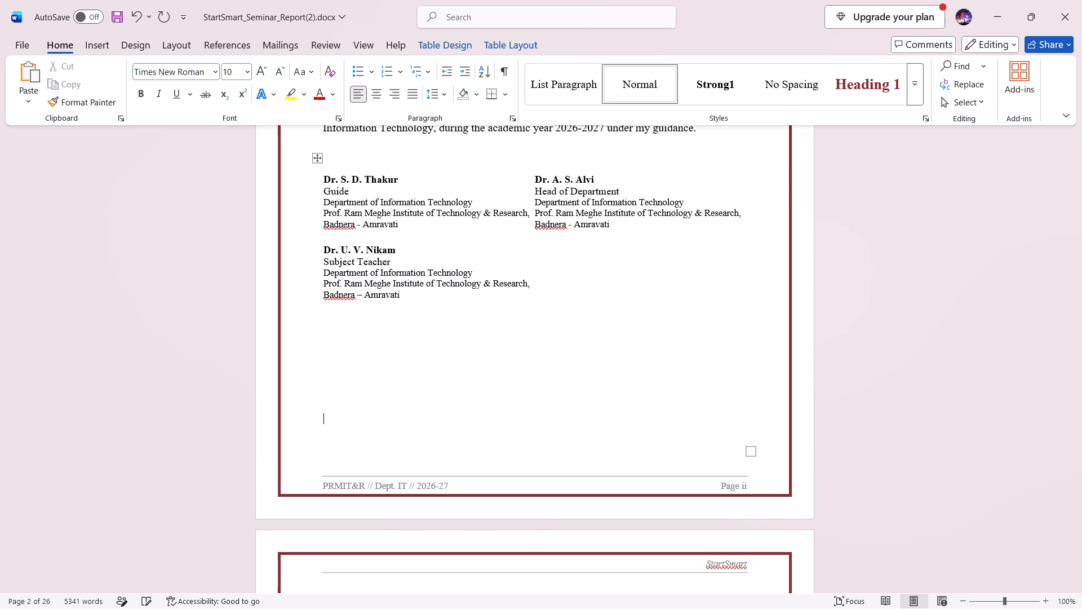
key("Return")
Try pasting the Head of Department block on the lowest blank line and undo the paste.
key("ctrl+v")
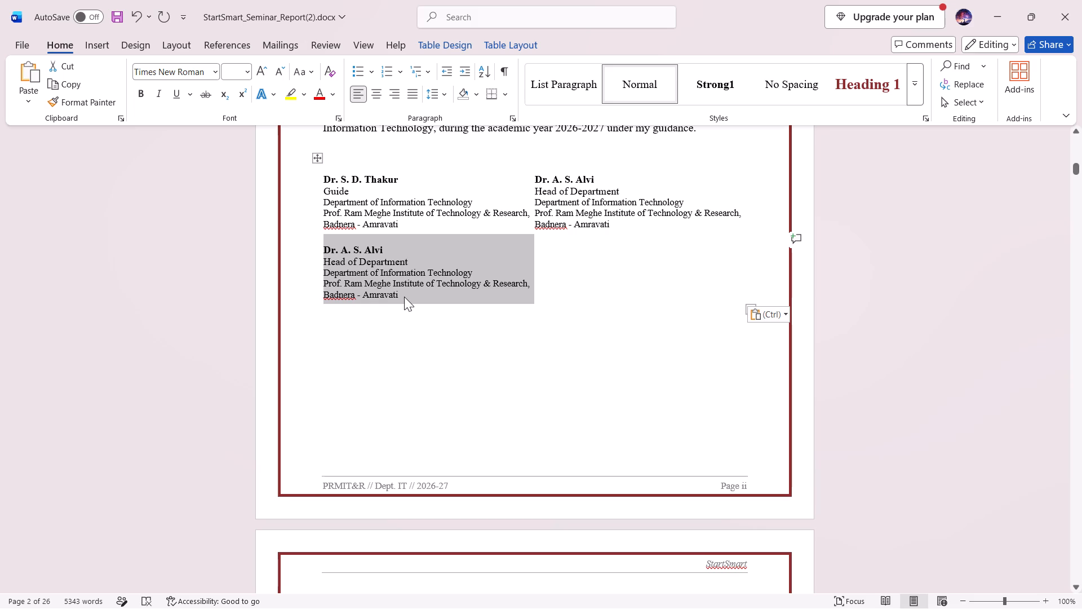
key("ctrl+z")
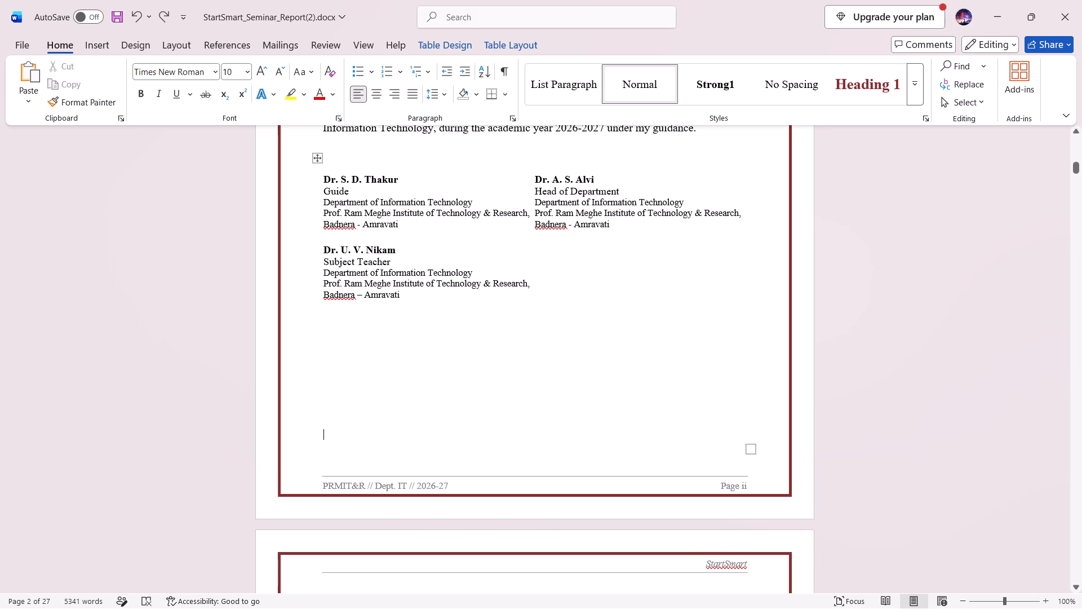
Widen the signature table's first column so the Guide and Subject Teacher institute addresses each fit on one line.
left_click_drag(533, 174, 527, 226)
left_click_drag(527, 226, 395, 219)
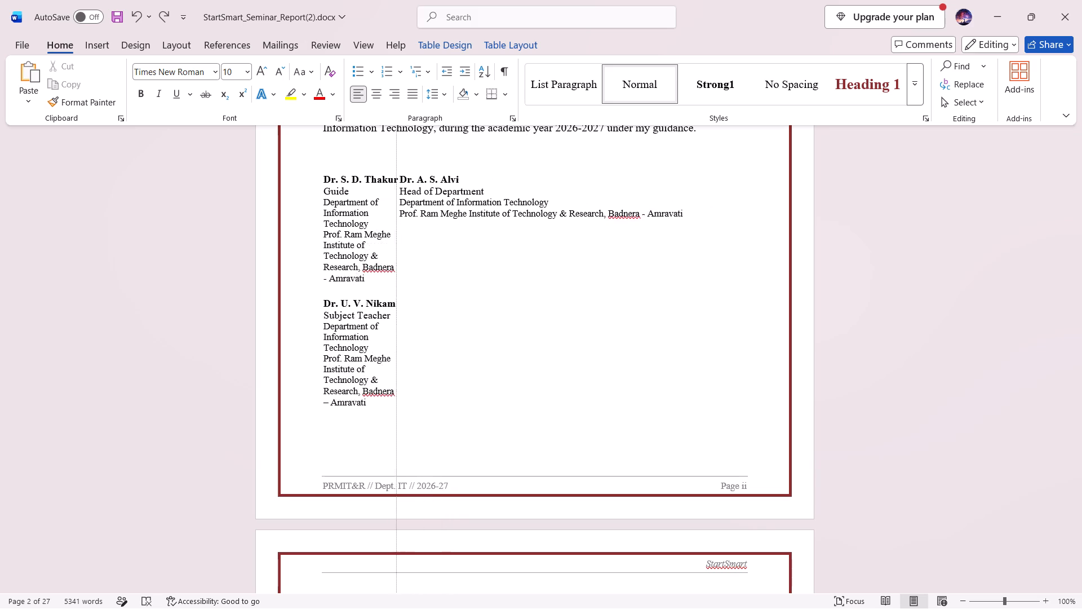
left_click_drag(395, 219, 411, 210)
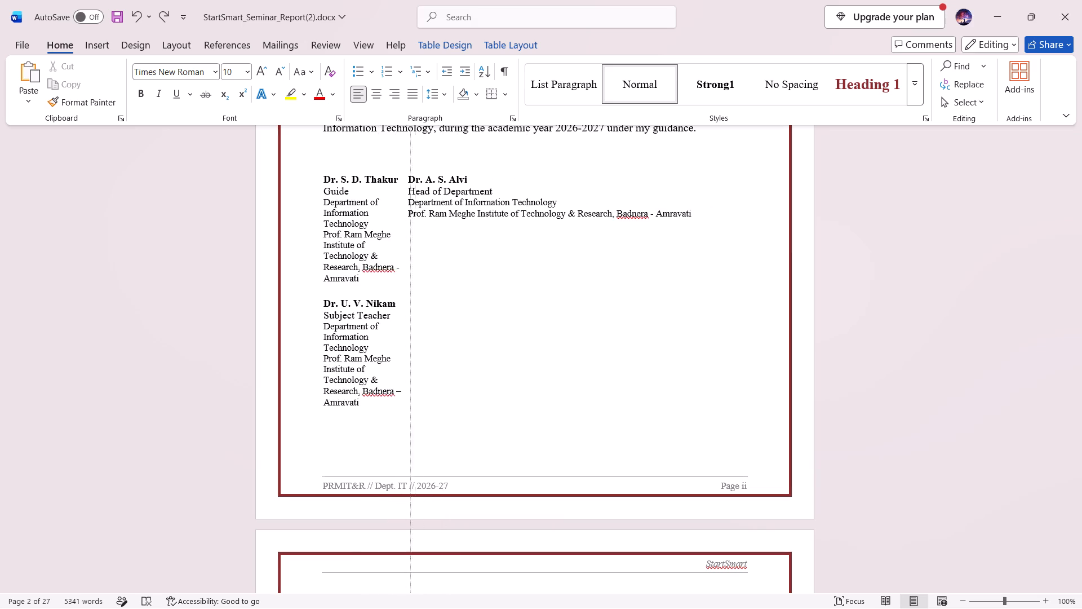
left_click_drag(411, 210, 538, 216)
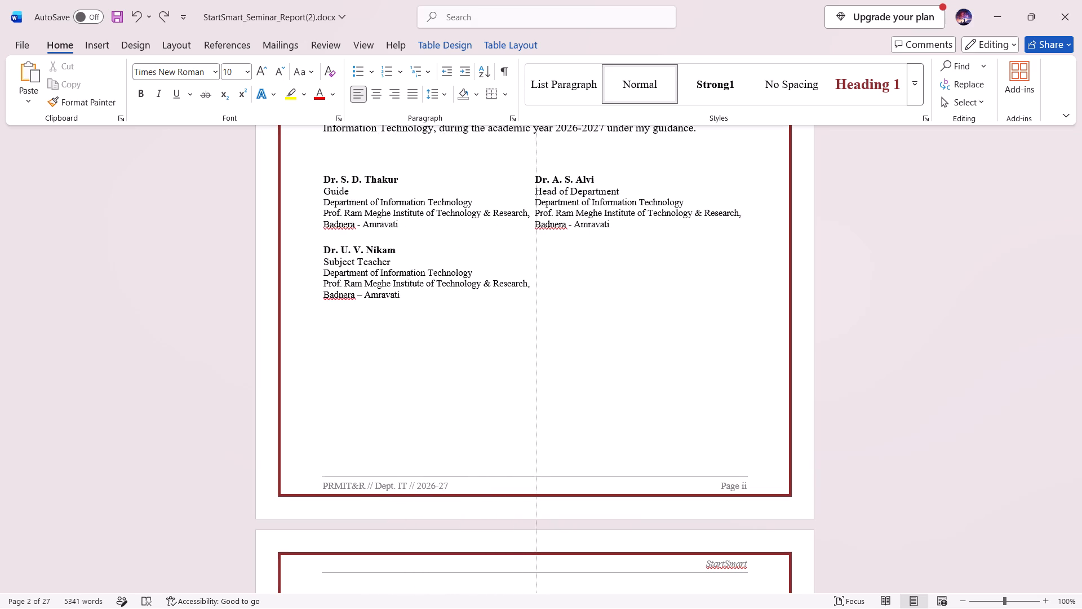
left_click_drag(538, 216, 696, 167)
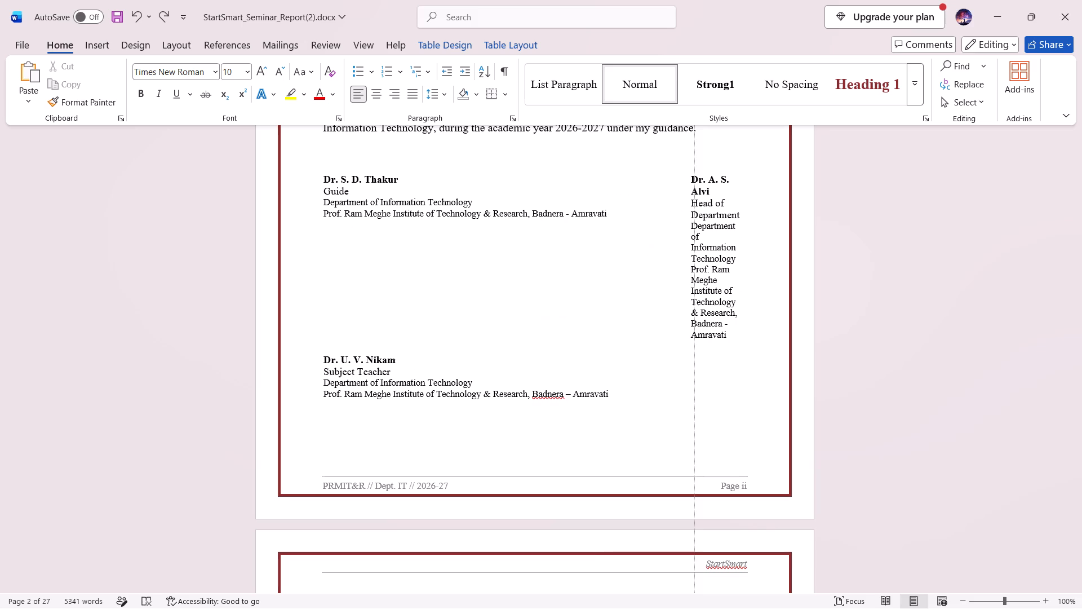
left_click_drag(696, 167, 617, 180)
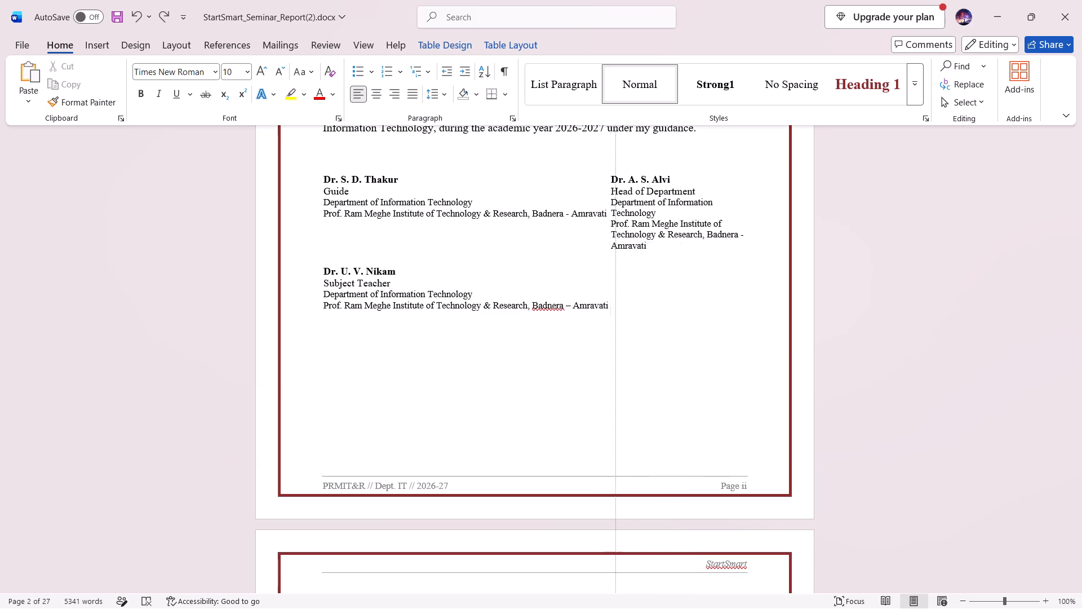
left_click_drag(617, 180, 624, 182)
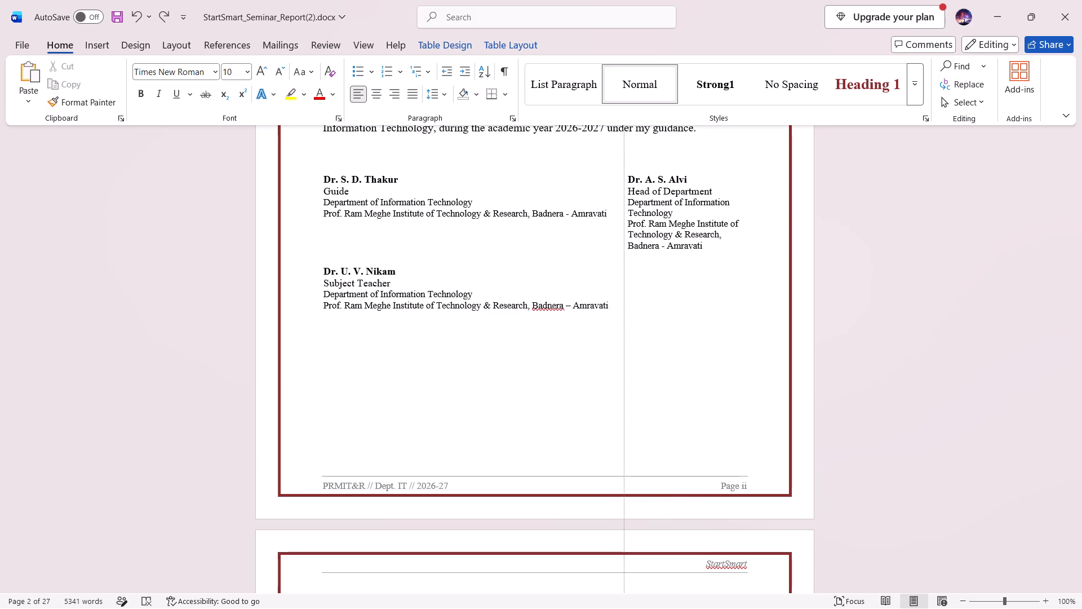
left_click_drag(624, 182, 613, 184)
Delete the whole Head of Department block from the second column of the signature table.
left_click_drag(662, 209, 631, 175)
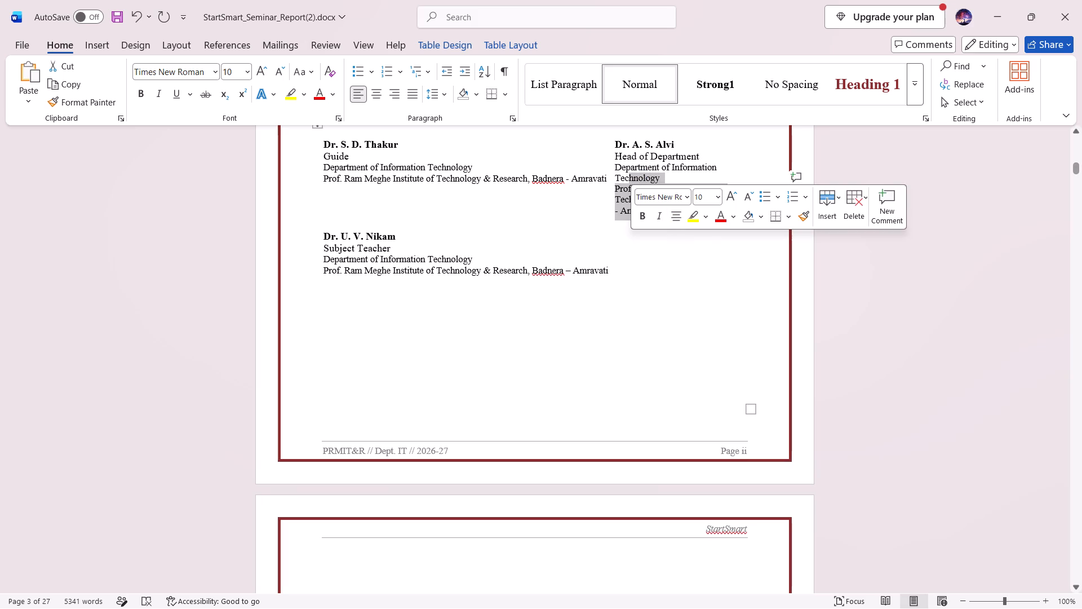
left_click(663, 263)
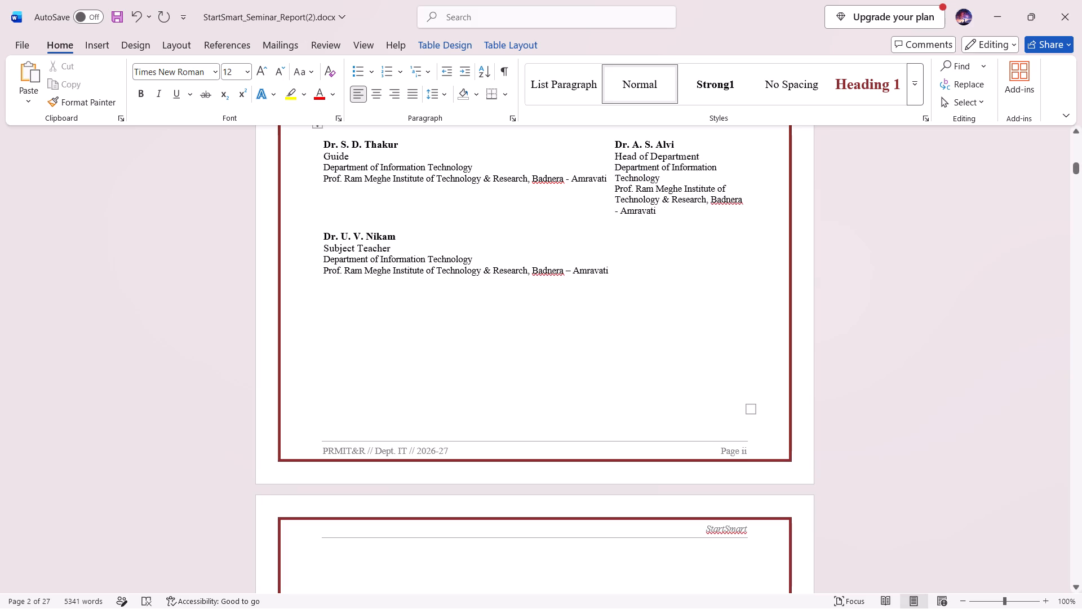
left_click(666, 216)
left_click_drag(666, 216, 623, 145)
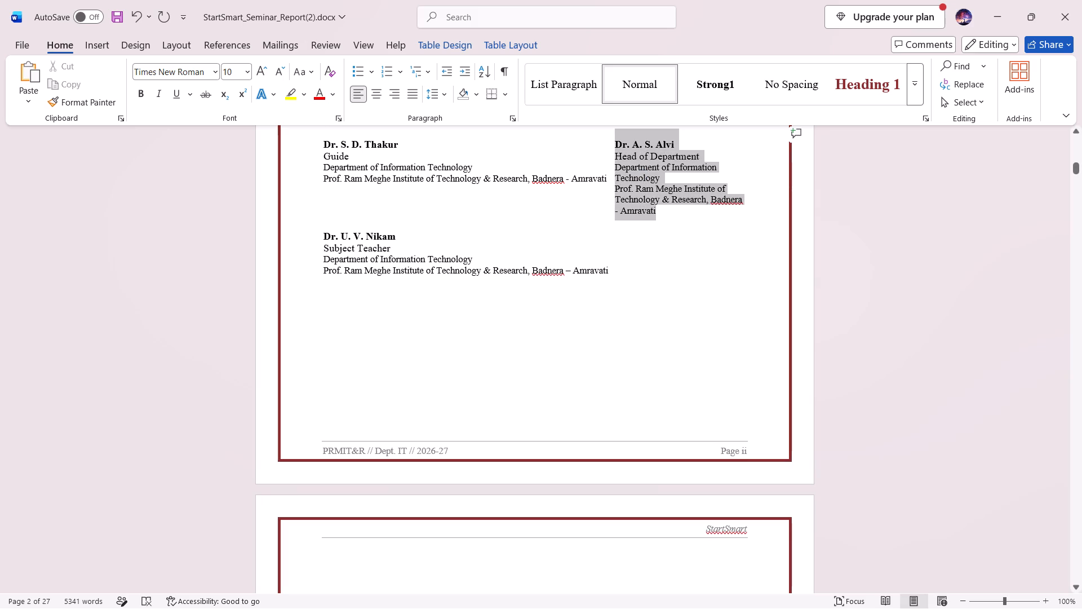
left_click_drag(623, 145, 623, 146)
key("BackSpace")
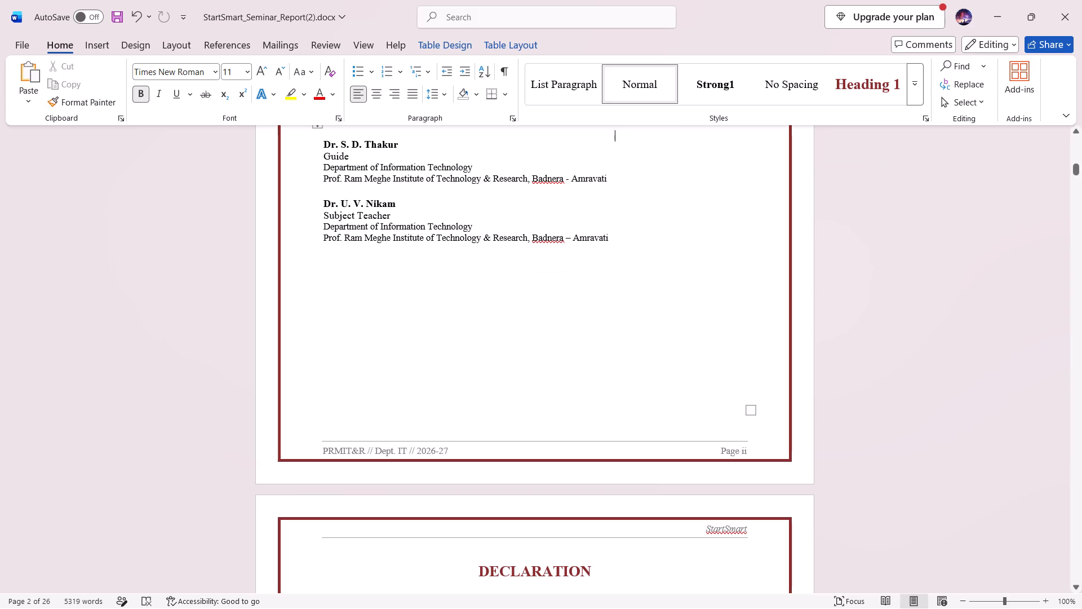
key("BackSpace")
Look over the report's front matter pages, from the contents list back to the certificate page's signature table.
scroll(623, 153, "up", 1)
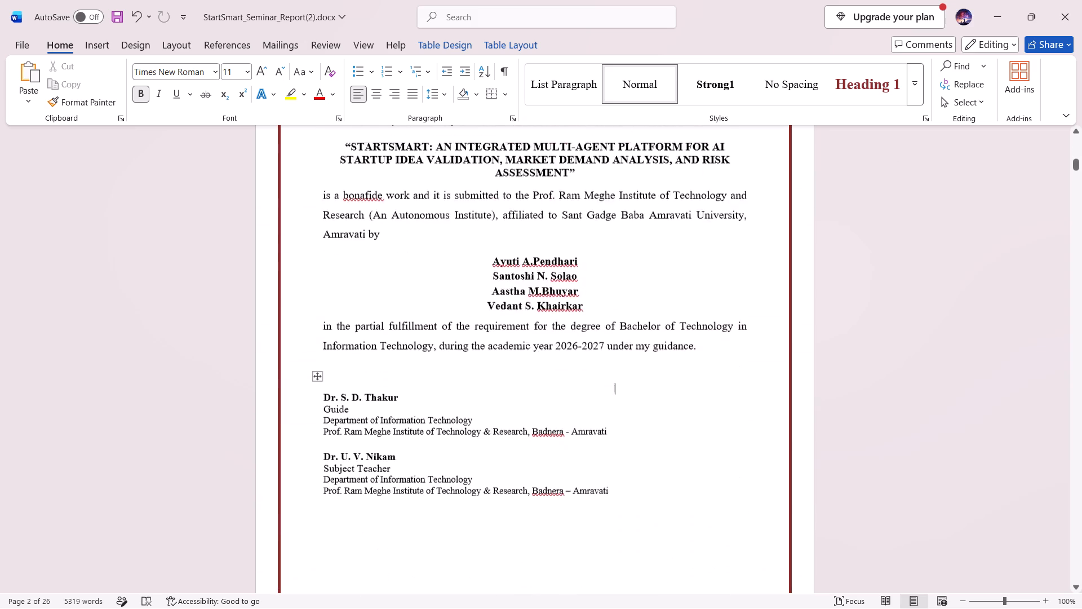
scroll(623, 153, "up", 3)
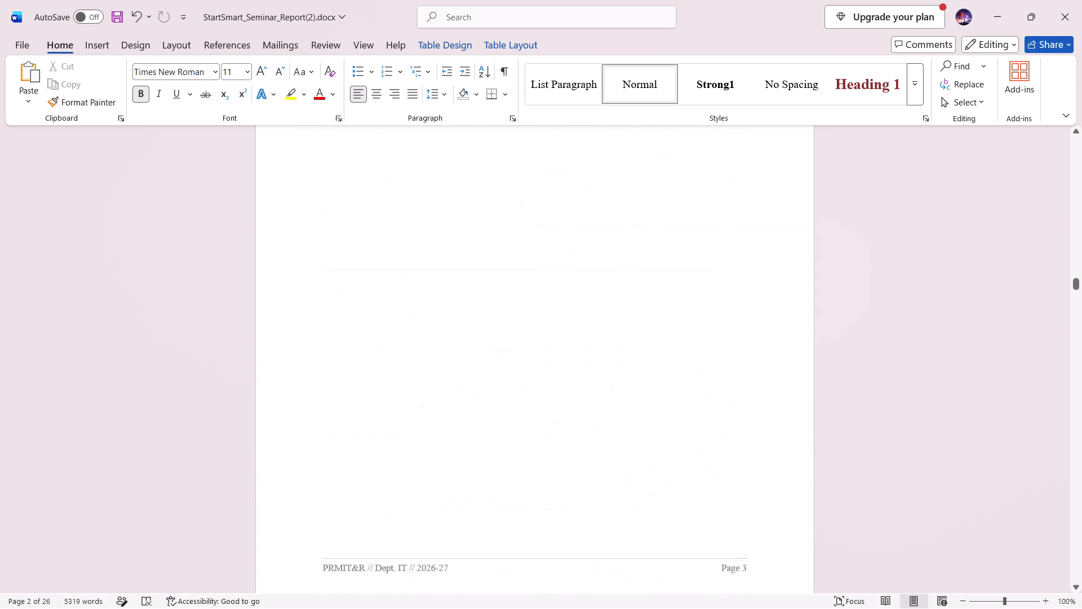
scroll(623, 153, "up", 2)
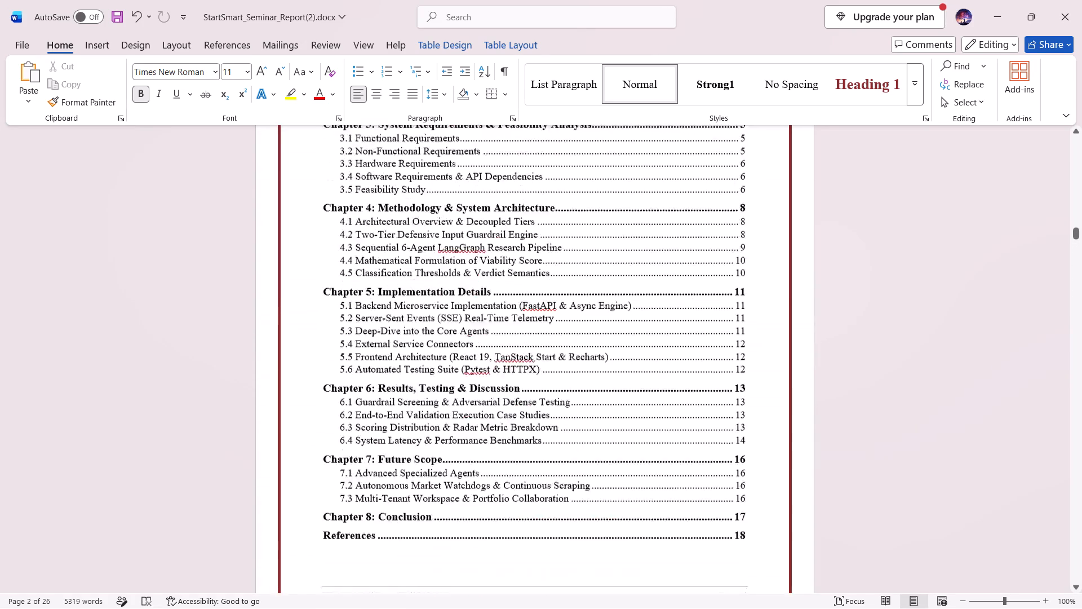
scroll(623, 153, "up", 3)
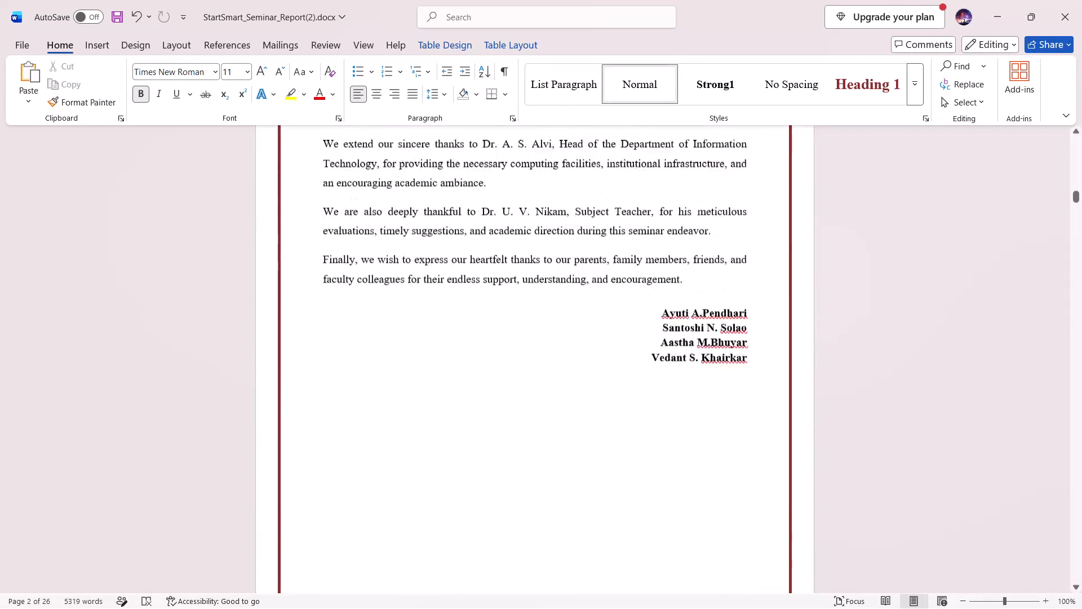
scroll(623, 153, "up", 3)
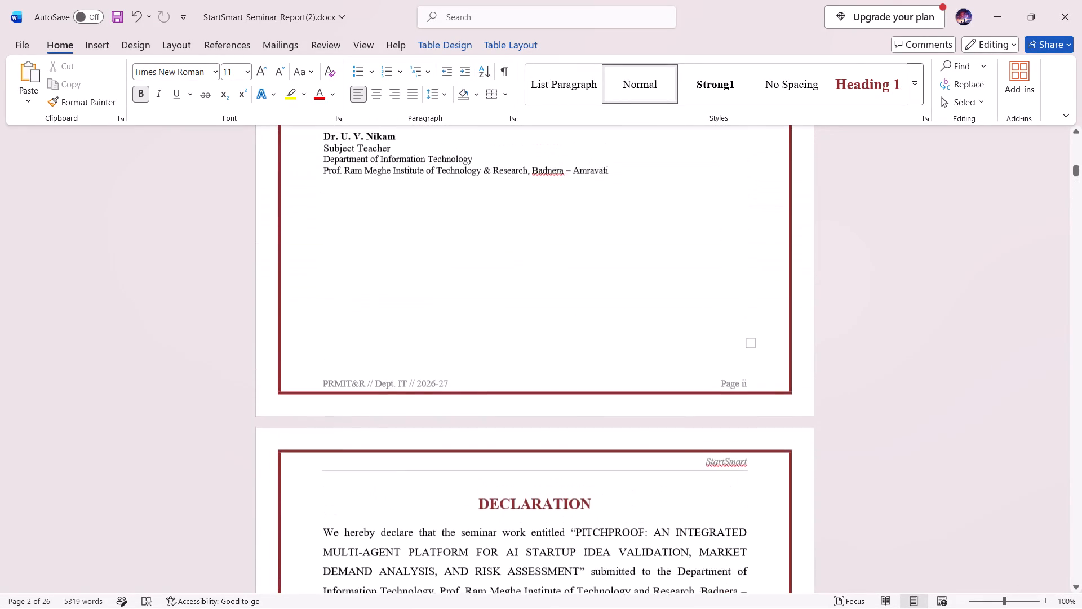
scroll(623, 153, "up", 1)
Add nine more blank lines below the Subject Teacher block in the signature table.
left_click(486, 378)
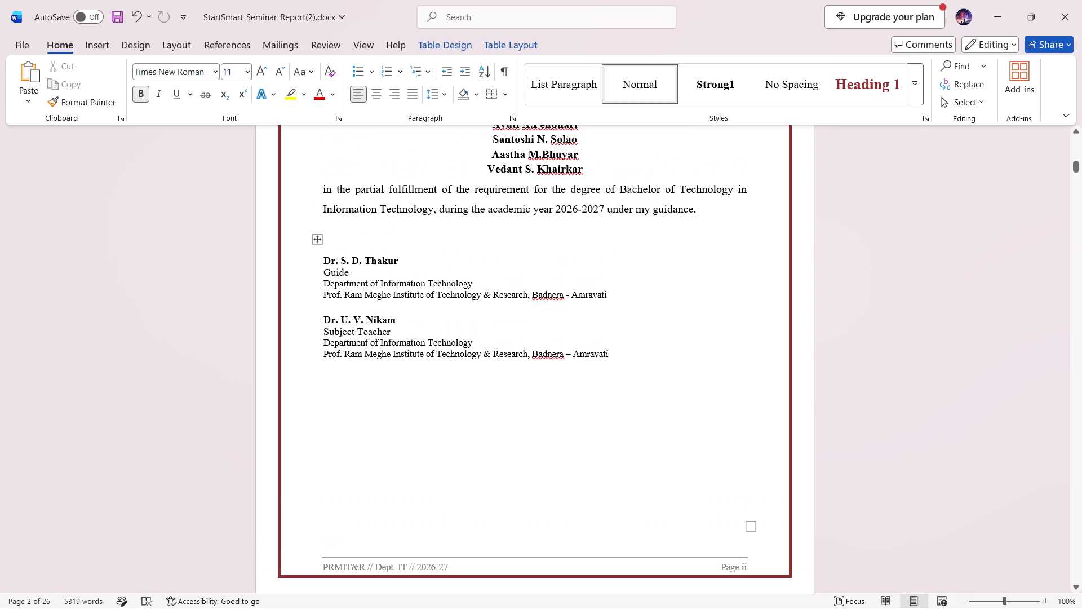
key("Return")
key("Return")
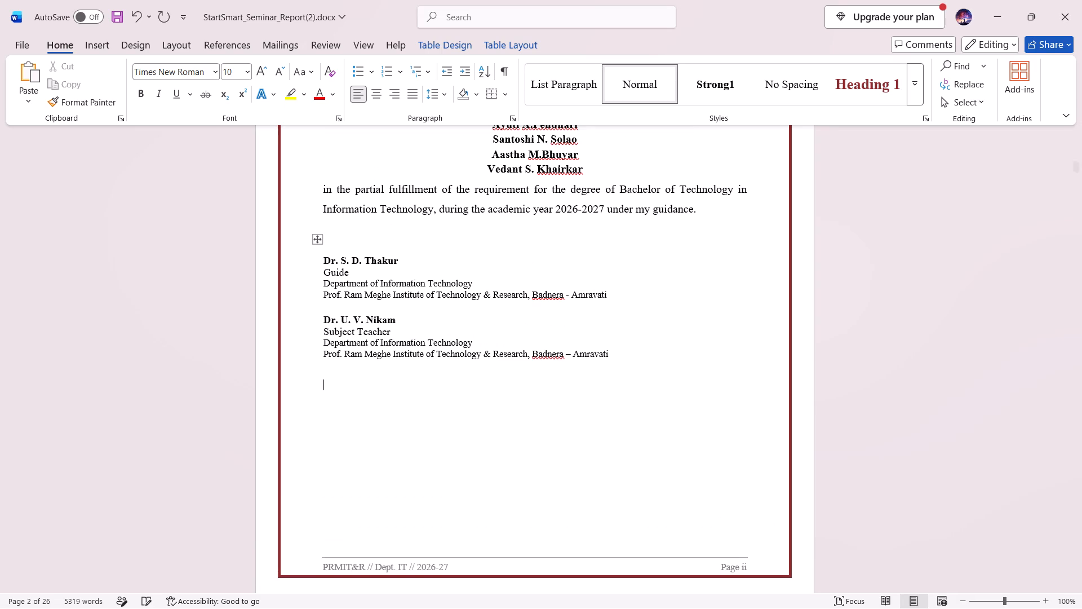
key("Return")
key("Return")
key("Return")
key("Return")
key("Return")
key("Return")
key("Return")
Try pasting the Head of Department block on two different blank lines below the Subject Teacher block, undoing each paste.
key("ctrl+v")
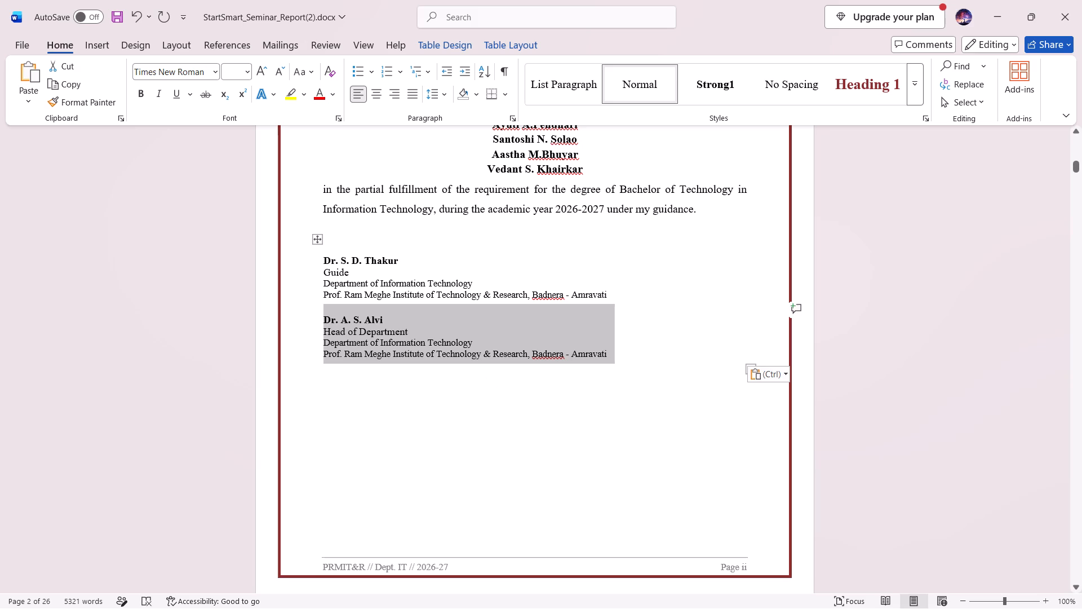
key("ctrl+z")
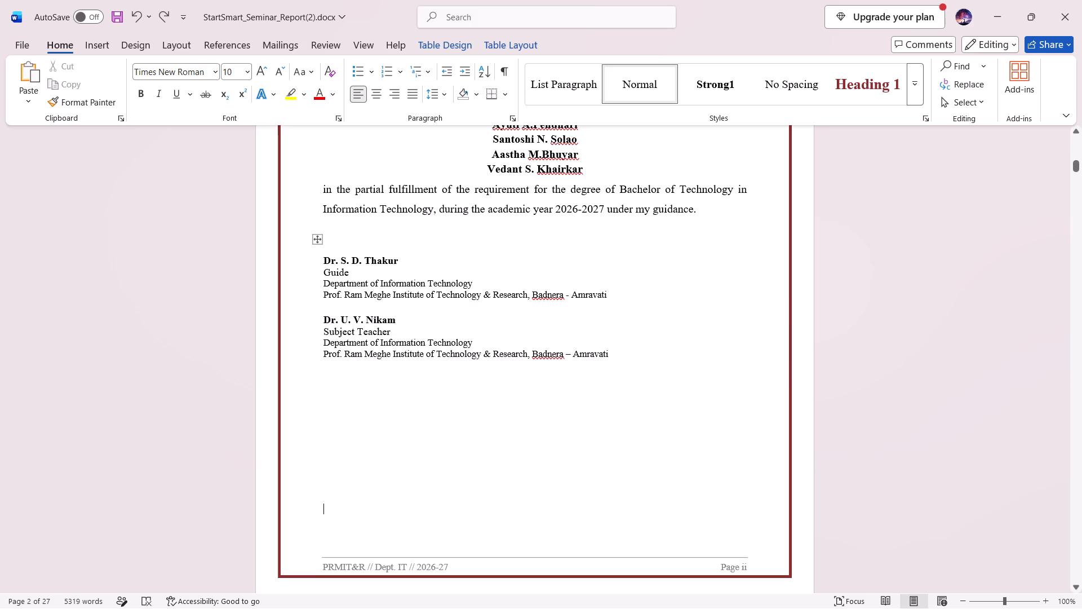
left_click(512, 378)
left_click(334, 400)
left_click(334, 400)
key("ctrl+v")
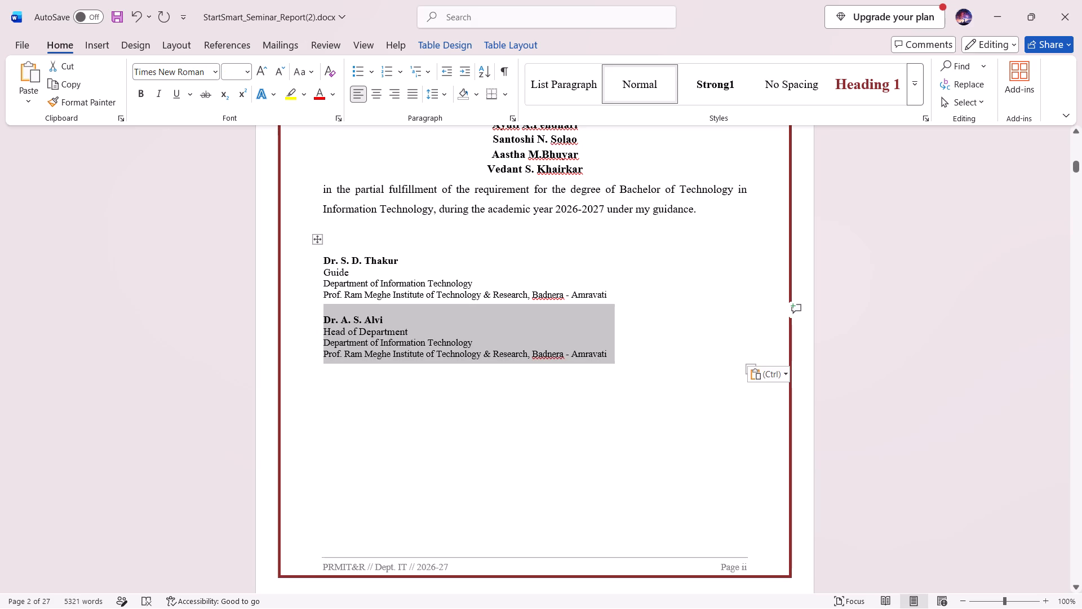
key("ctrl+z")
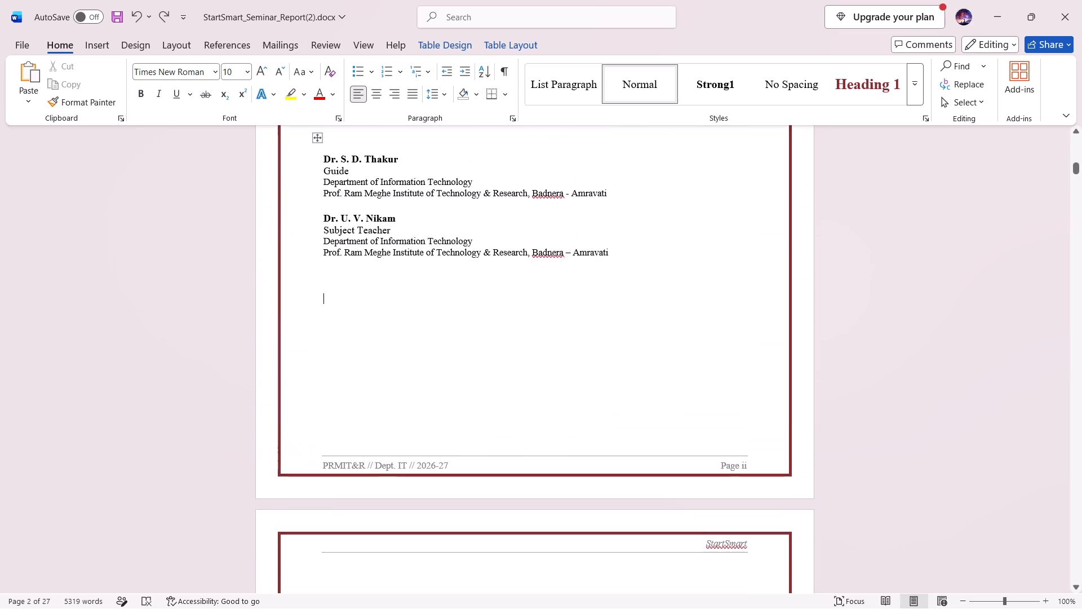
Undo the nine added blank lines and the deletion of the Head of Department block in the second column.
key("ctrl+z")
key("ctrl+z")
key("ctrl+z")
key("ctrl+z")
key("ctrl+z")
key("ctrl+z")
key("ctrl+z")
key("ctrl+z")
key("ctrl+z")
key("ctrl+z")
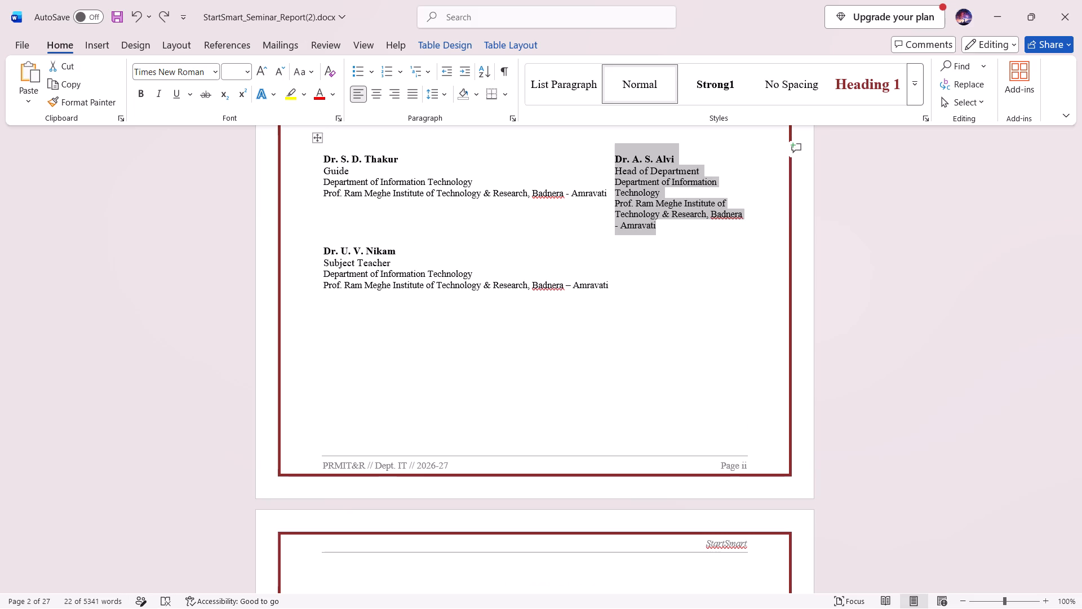
Enter the Head of Department's name with the title "Dr." one blank line below the Subject Teacher block.
left_click(681, 363)
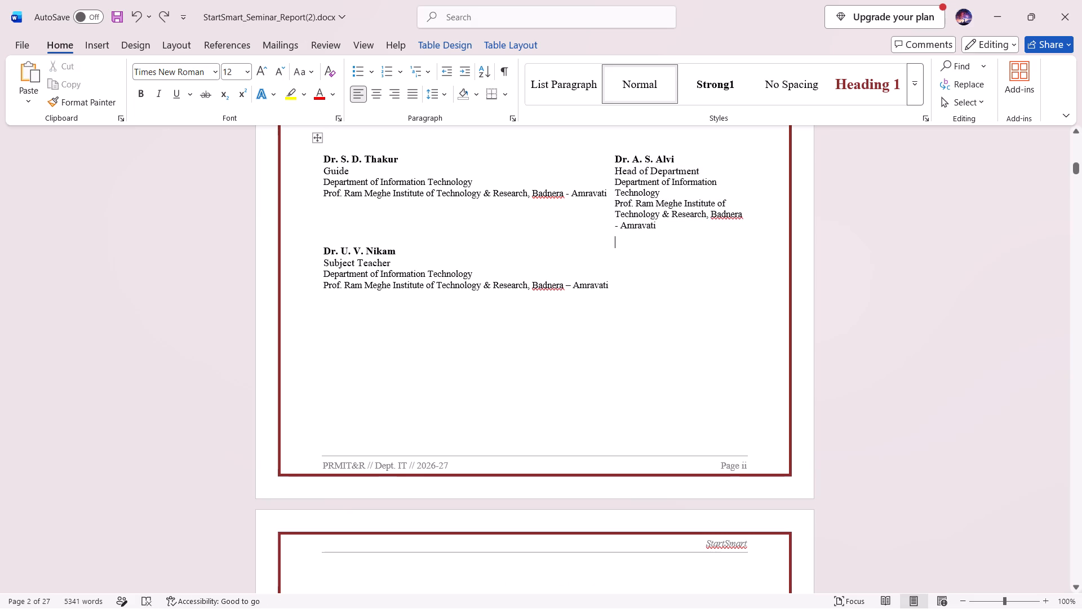
left_click(396, 315)
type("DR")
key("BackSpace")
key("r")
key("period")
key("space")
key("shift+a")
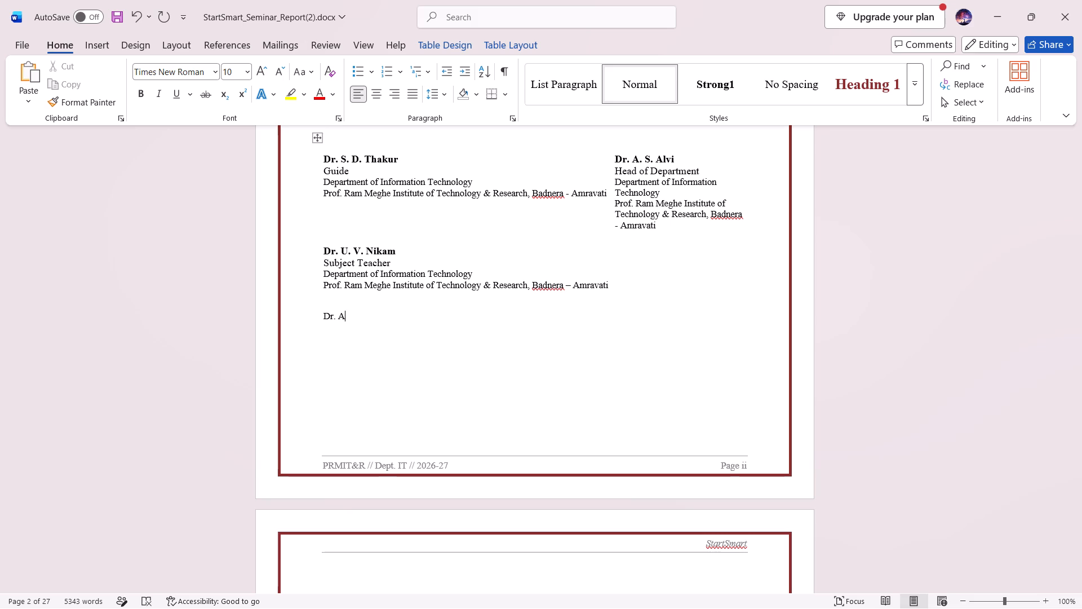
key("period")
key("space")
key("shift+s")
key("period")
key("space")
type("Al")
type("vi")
Add the line "Head of Department" directly beneath the newly entered name in the first column.
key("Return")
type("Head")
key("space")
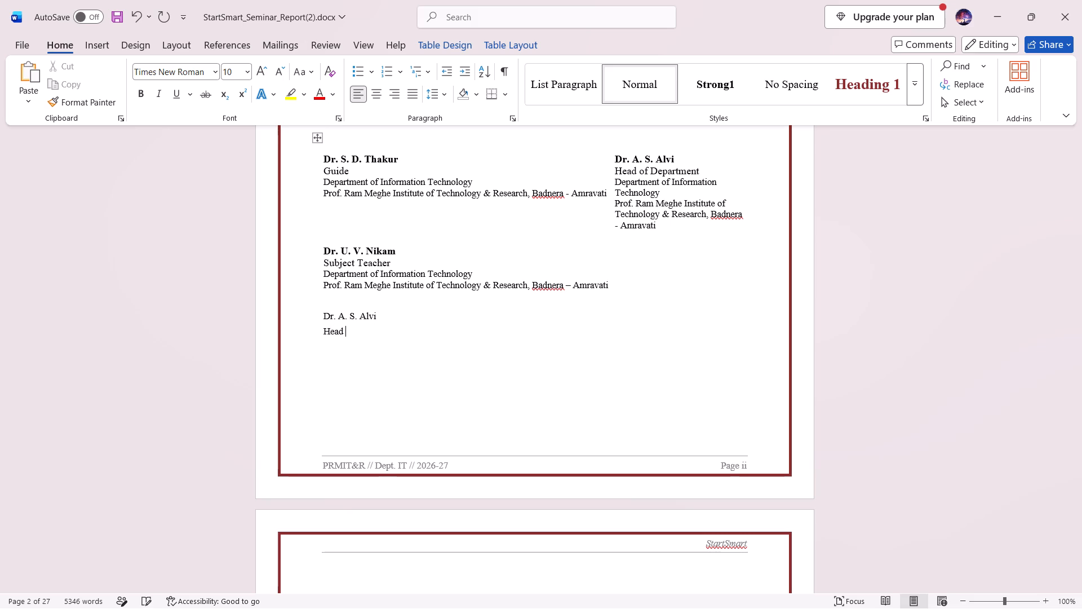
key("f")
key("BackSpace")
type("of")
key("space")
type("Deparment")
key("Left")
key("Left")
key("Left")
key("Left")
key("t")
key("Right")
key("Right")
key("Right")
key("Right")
Add the line "Department of Information" beneath the new "Head of Department" line and start an empty line below it.
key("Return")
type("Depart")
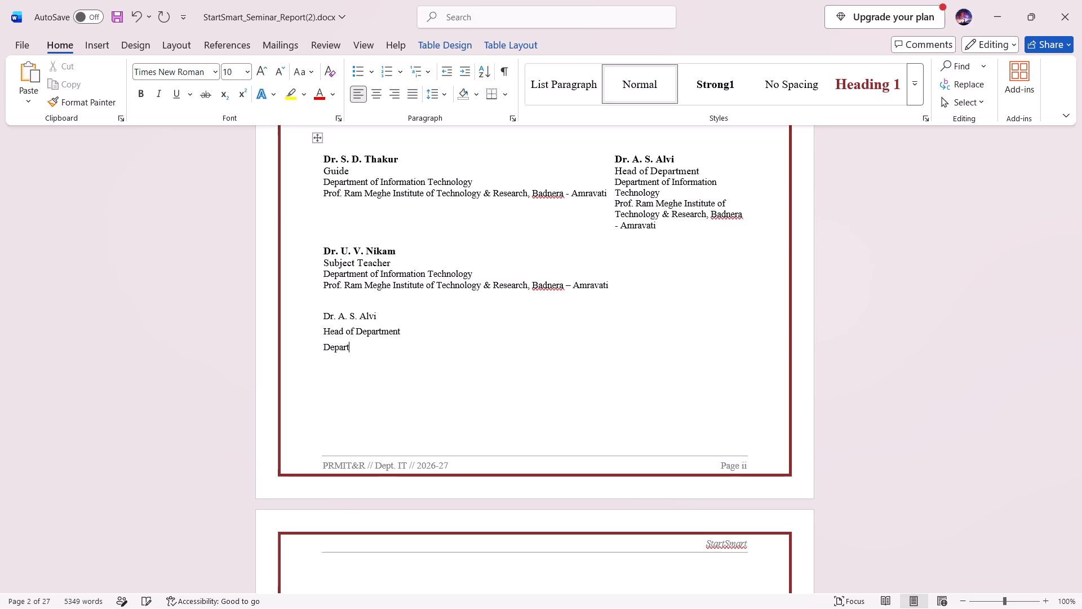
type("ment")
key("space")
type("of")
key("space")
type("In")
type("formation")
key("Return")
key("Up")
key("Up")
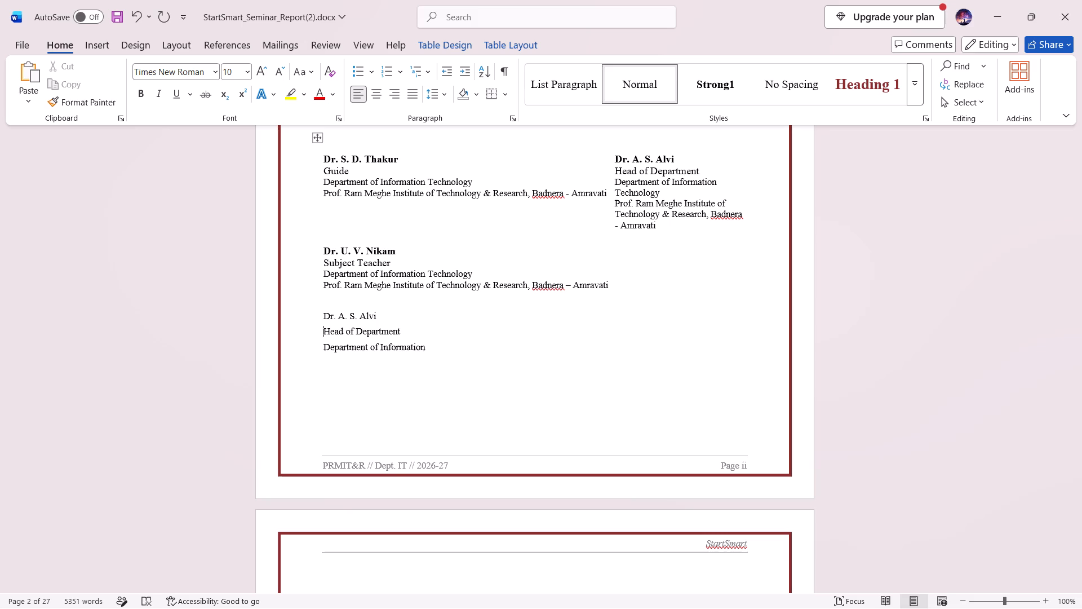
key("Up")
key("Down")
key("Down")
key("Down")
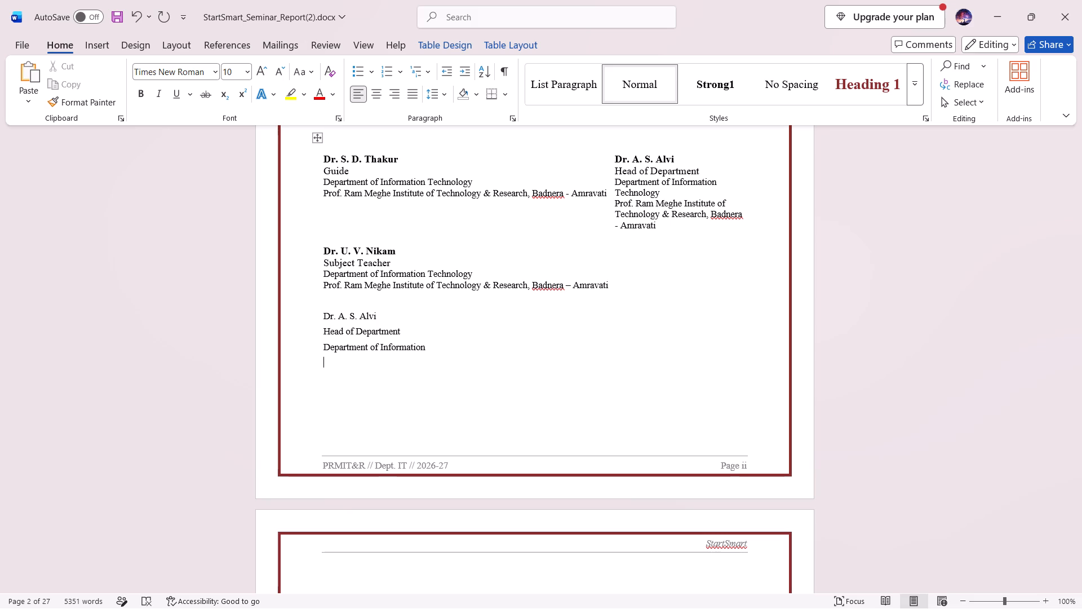
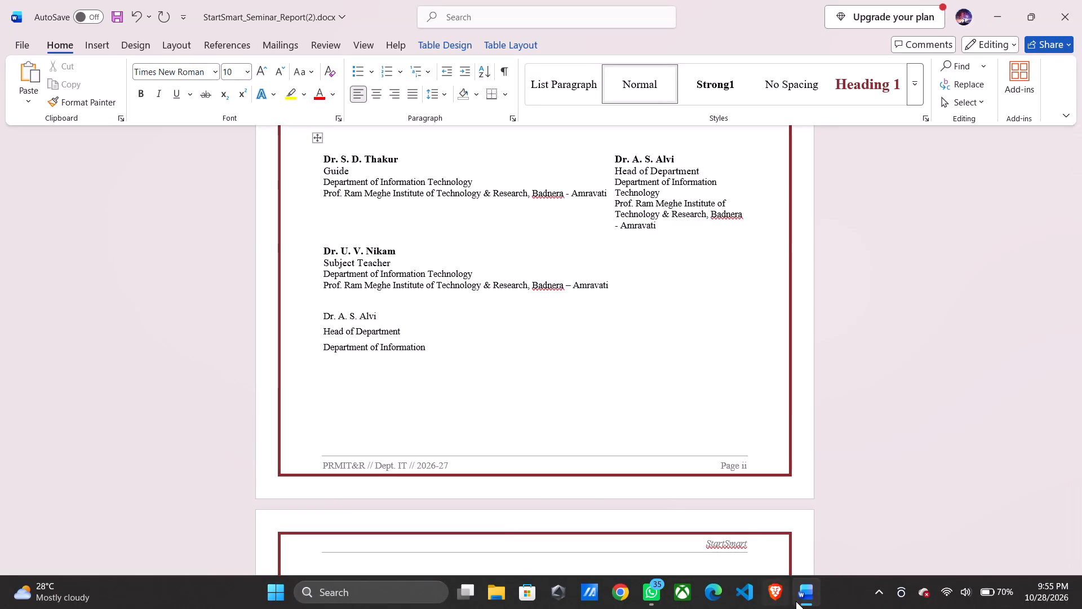
left_click(780, 592)
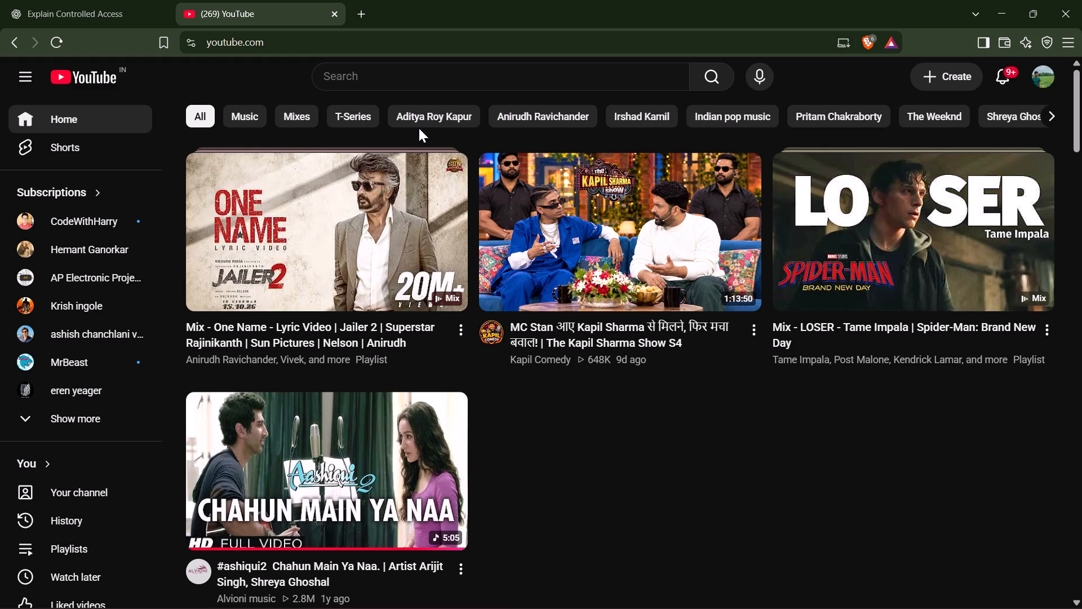
left_click(812, 236)
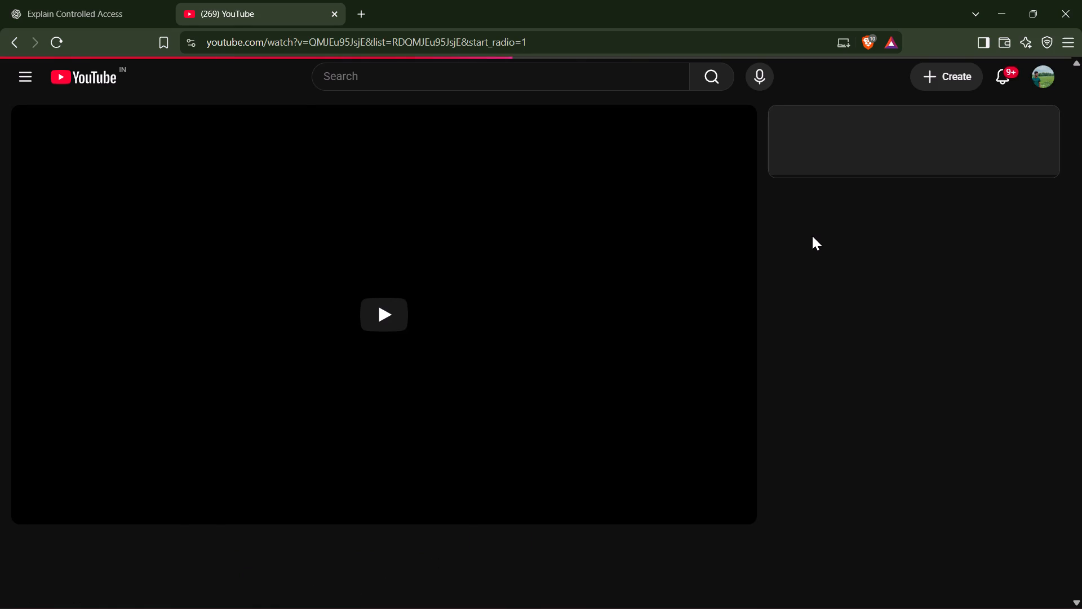
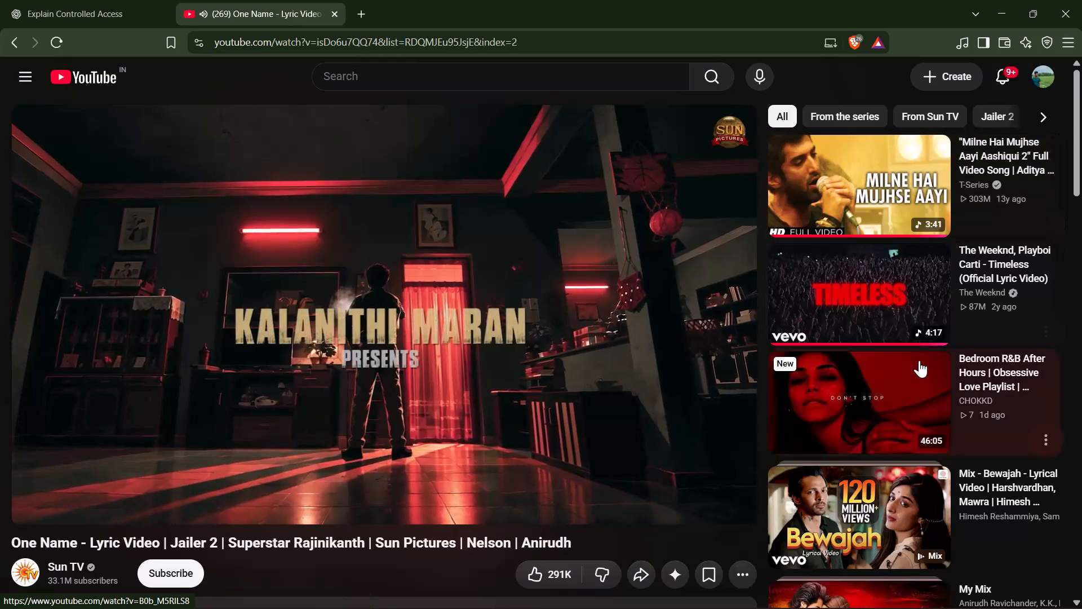
Look through the recommended videos beside the "One Name" lyric video on YouTube.
scroll(919, 360, "down", 1)
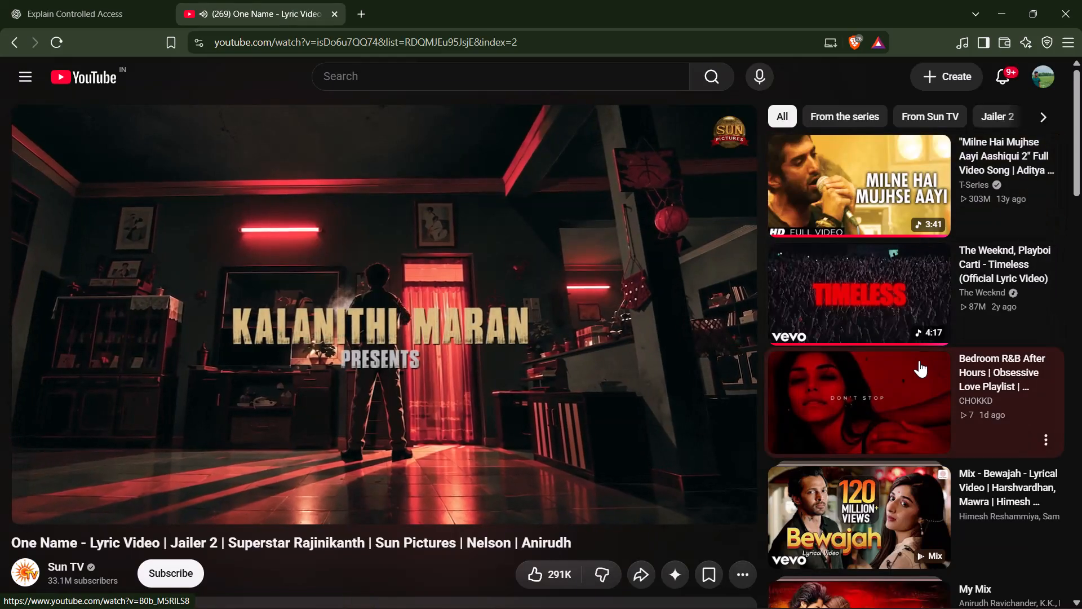
scroll(919, 360, "down", 4)
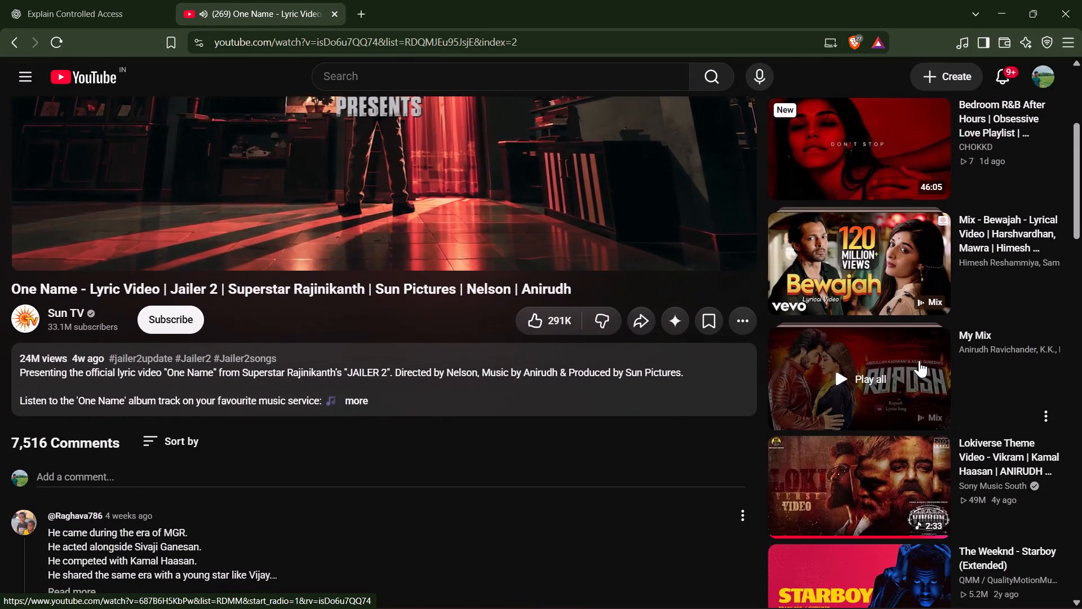
scroll(919, 360, "down", 2)
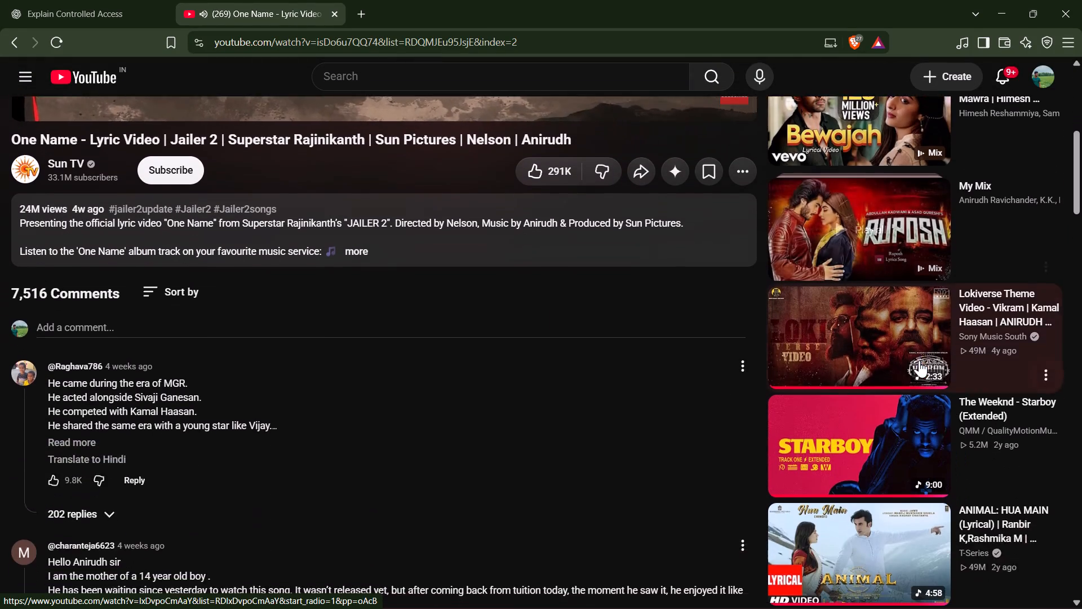
scroll(919, 360, "down", 7)
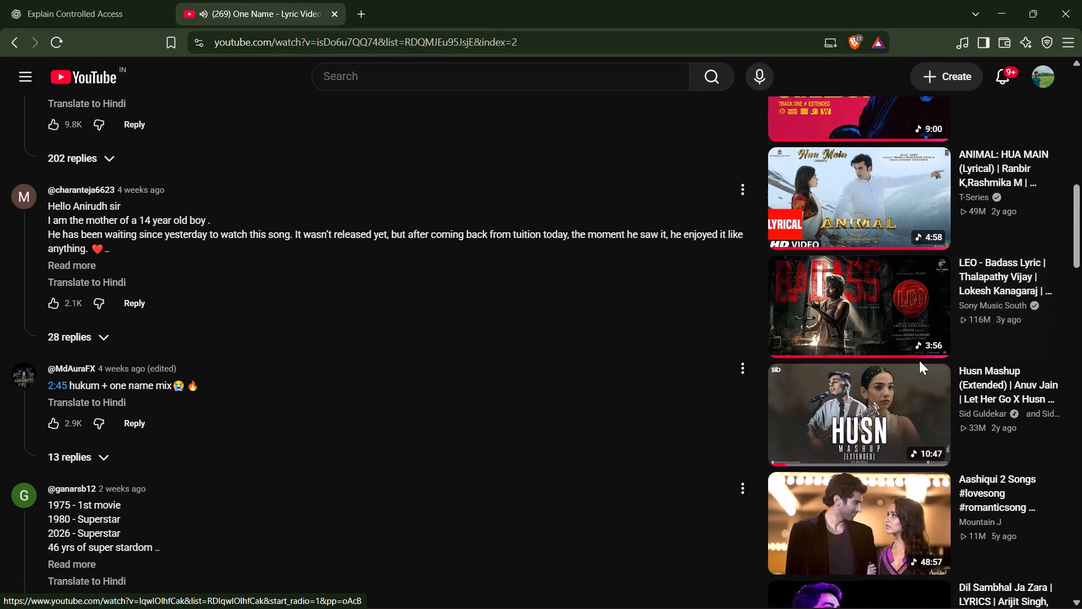
scroll(919, 360, "down", 6)
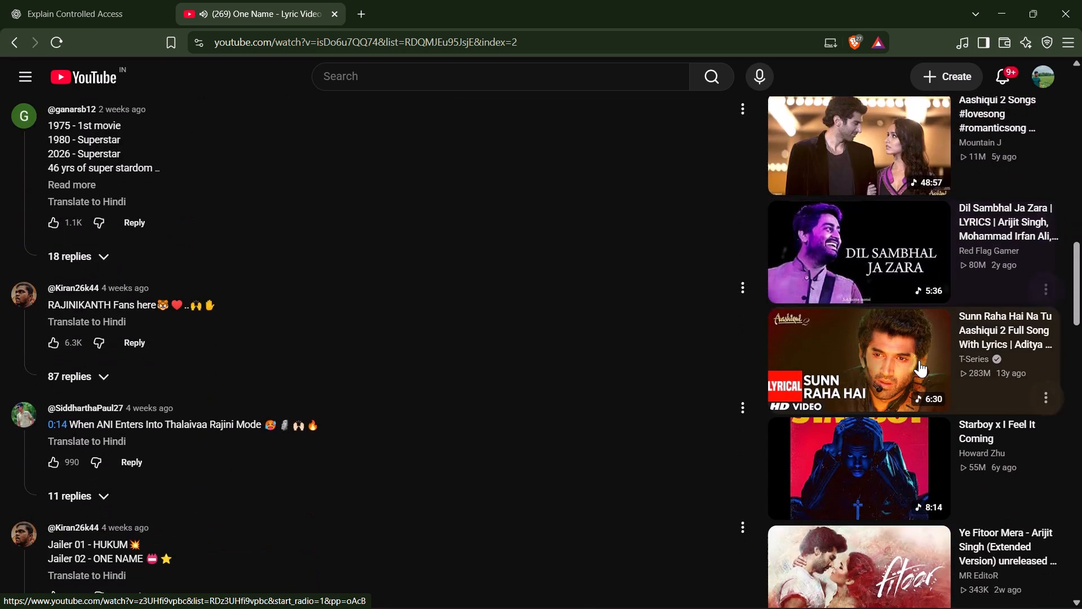
scroll(919, 360, "up", 4)
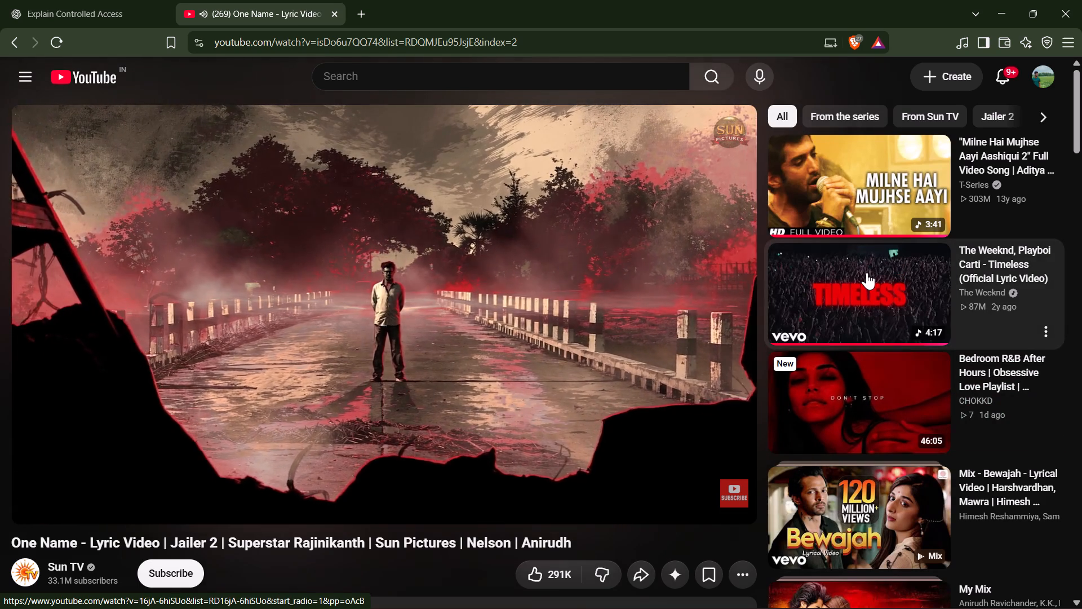
Return to the seminar report in Word and bold the name line of the retyped Head of Department block.
left_click(998, 10)
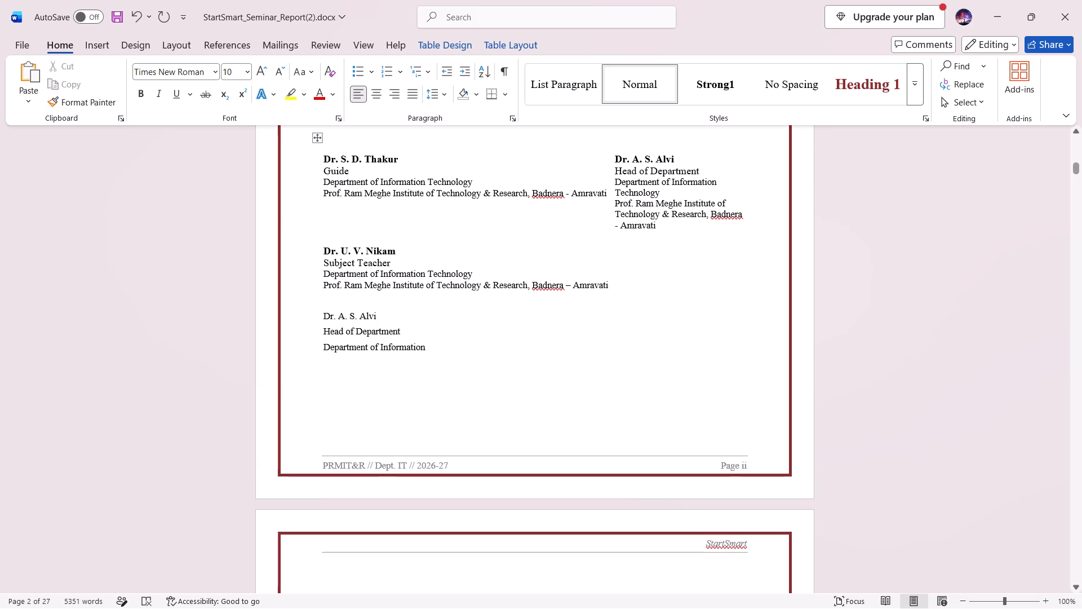
left_click_drag(379, 317, 362, 316)
left_click_drag(362, 316, 313, 315)
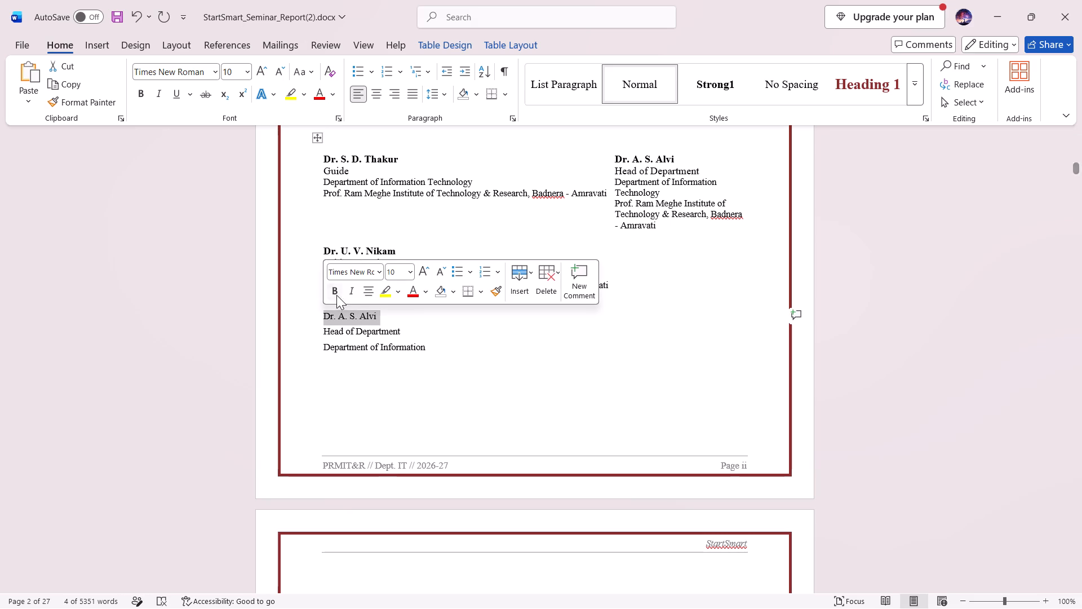
left_click(334, 292)
left_click(459, 335)
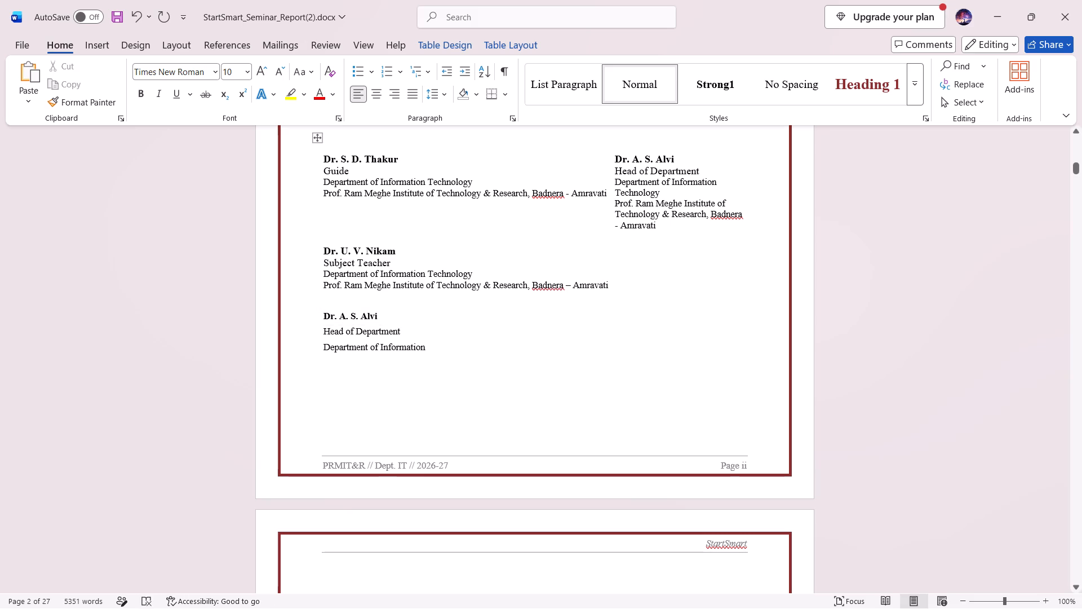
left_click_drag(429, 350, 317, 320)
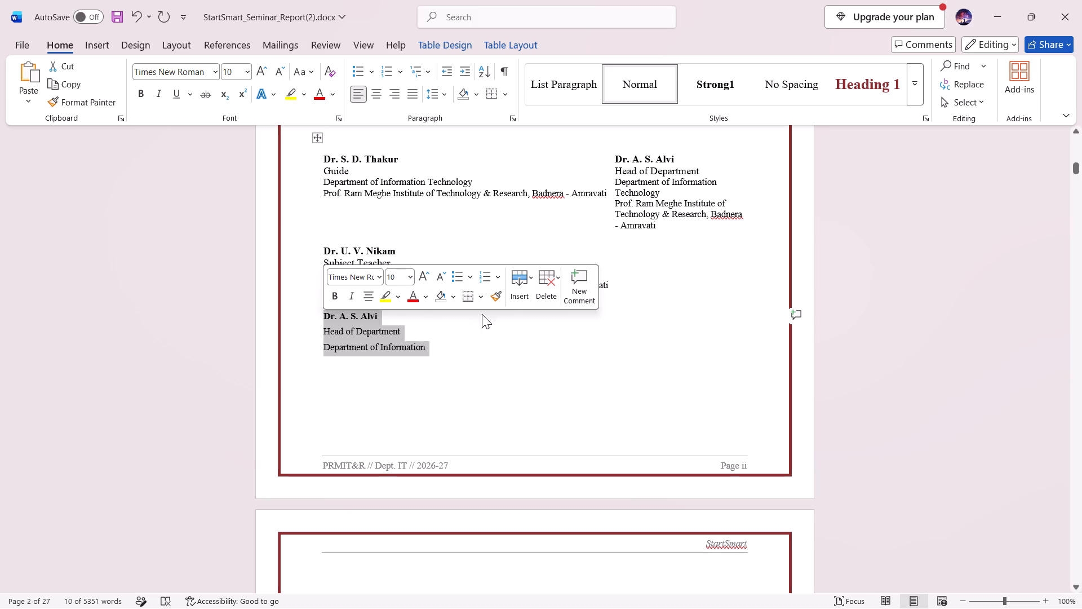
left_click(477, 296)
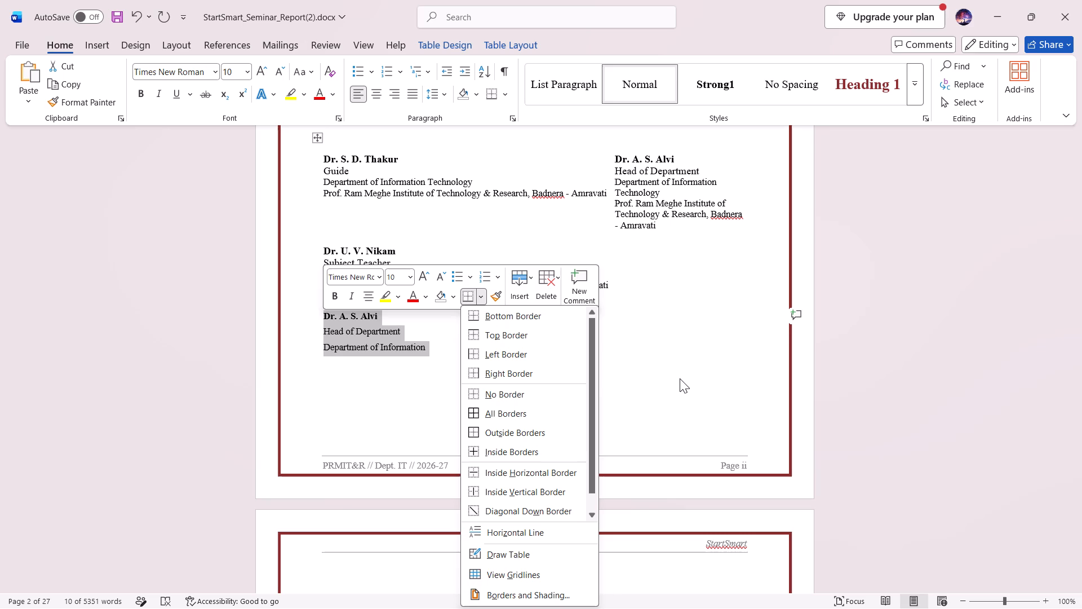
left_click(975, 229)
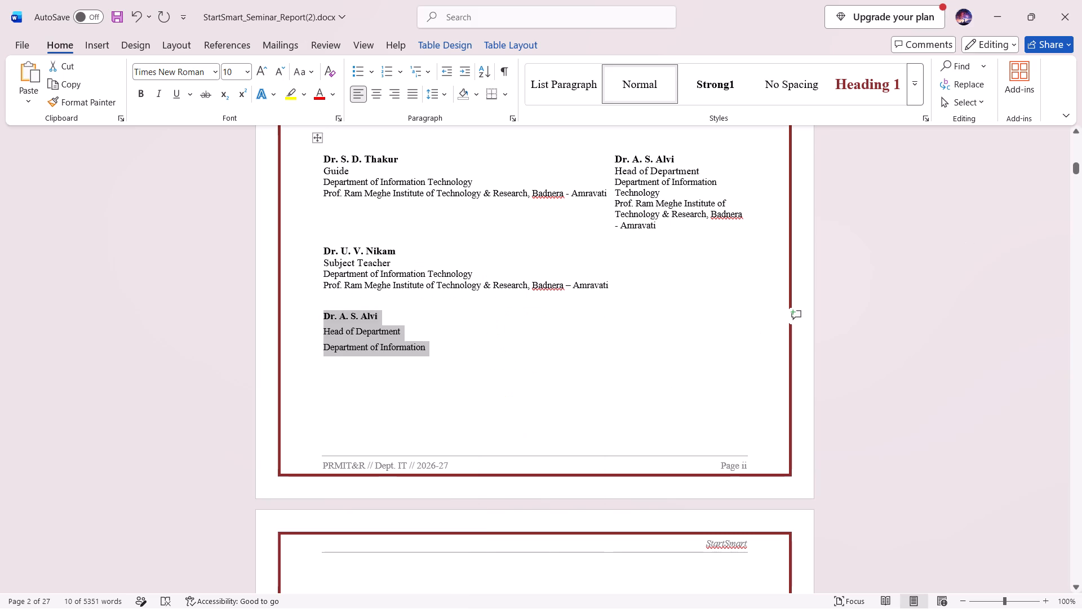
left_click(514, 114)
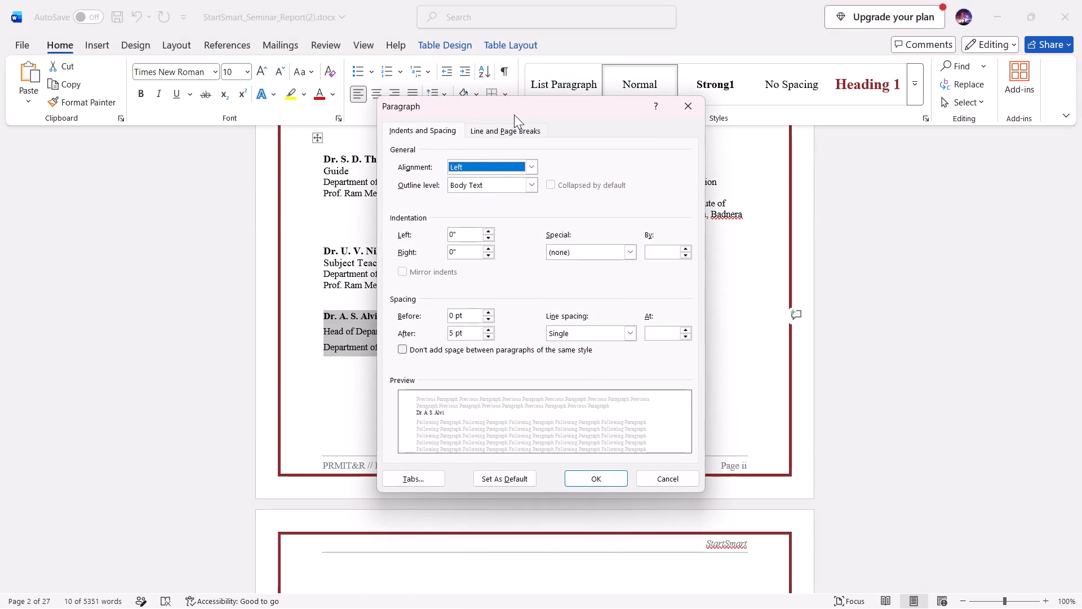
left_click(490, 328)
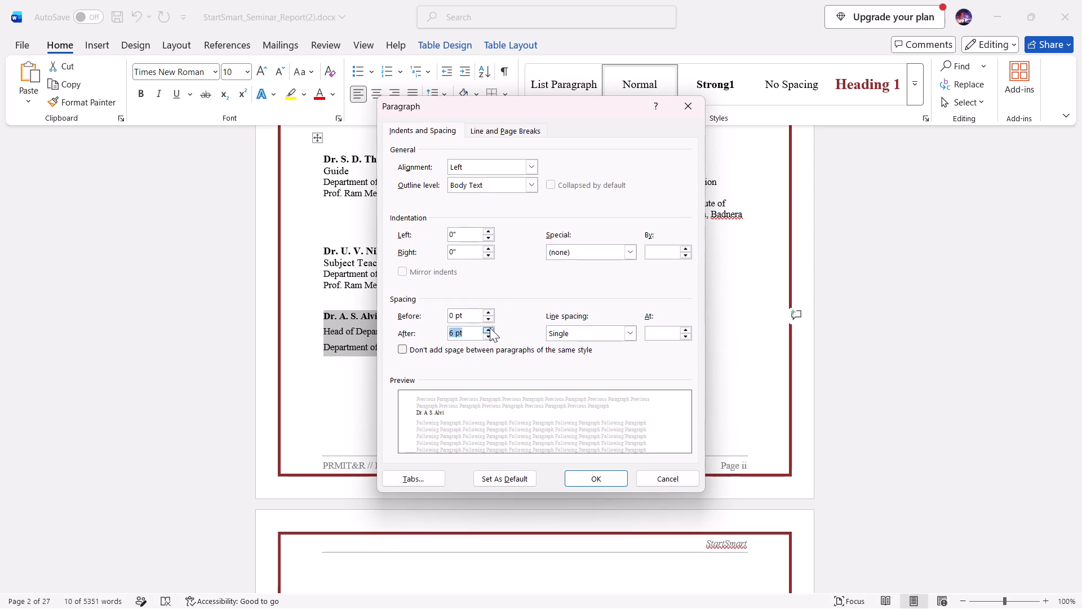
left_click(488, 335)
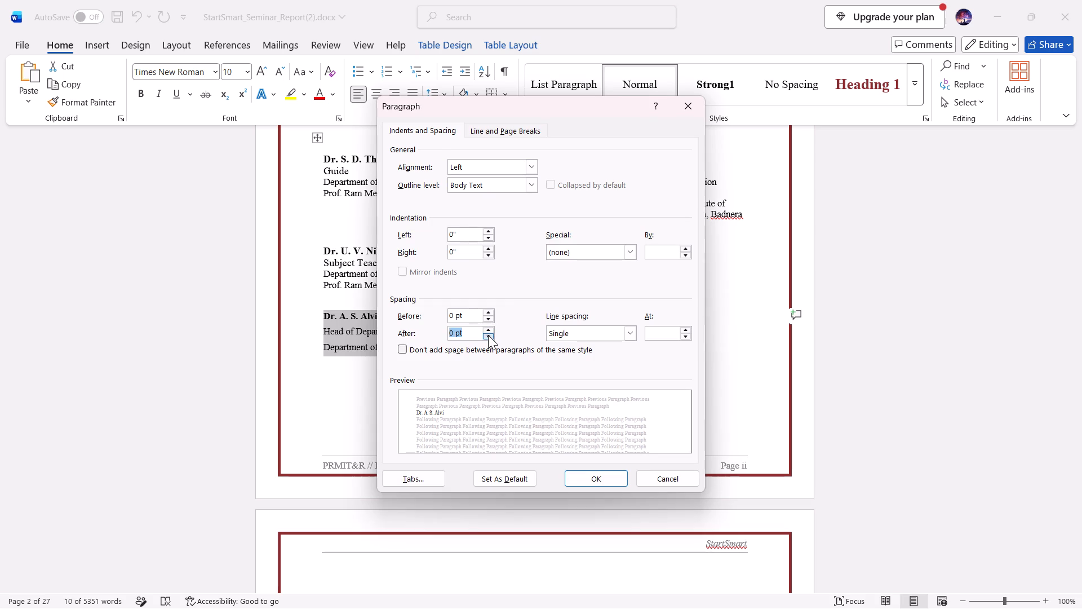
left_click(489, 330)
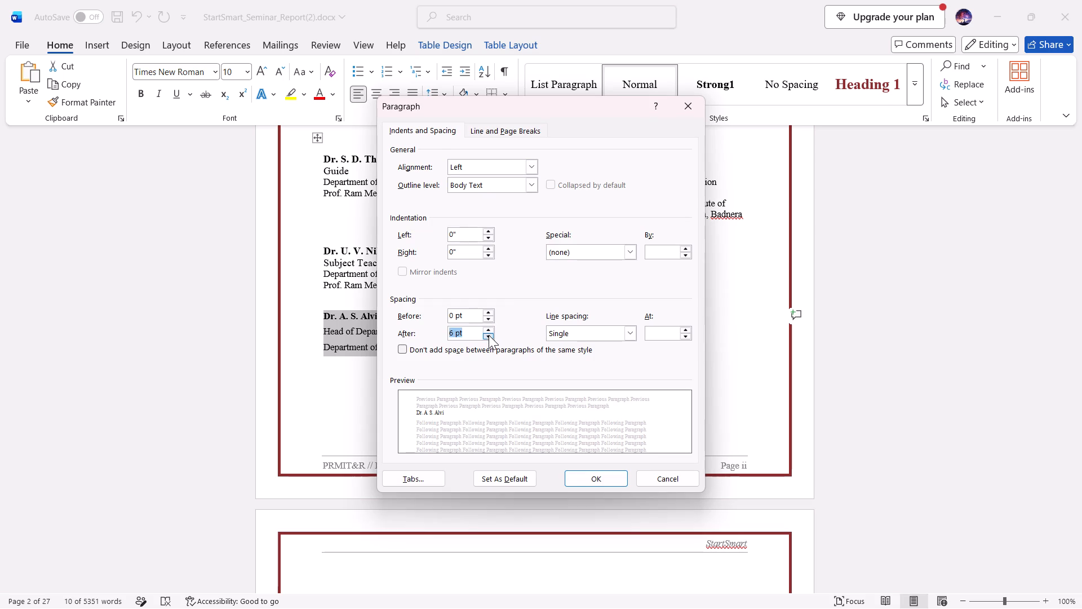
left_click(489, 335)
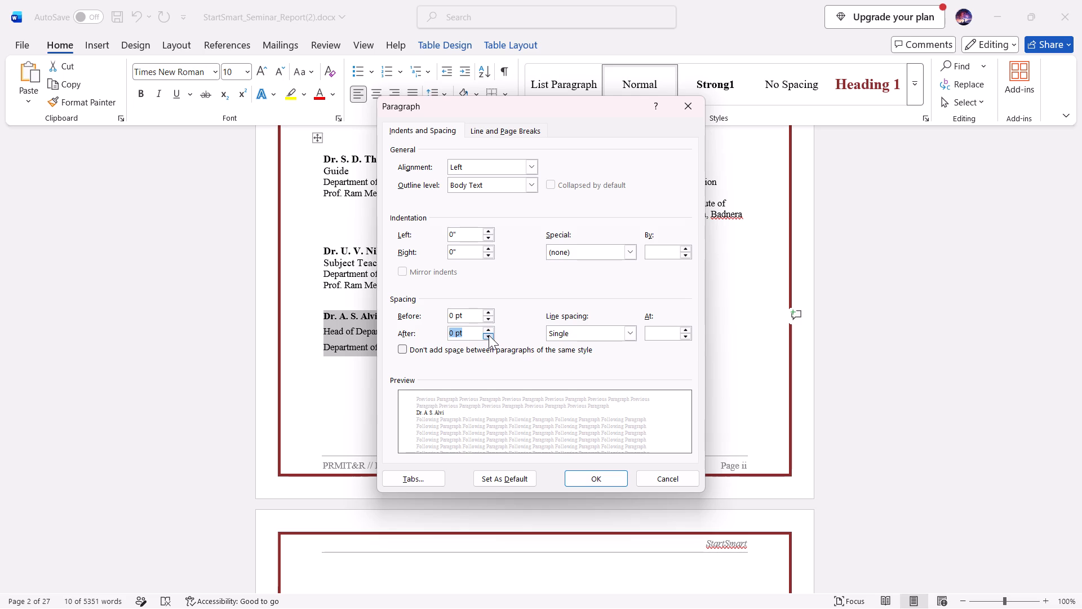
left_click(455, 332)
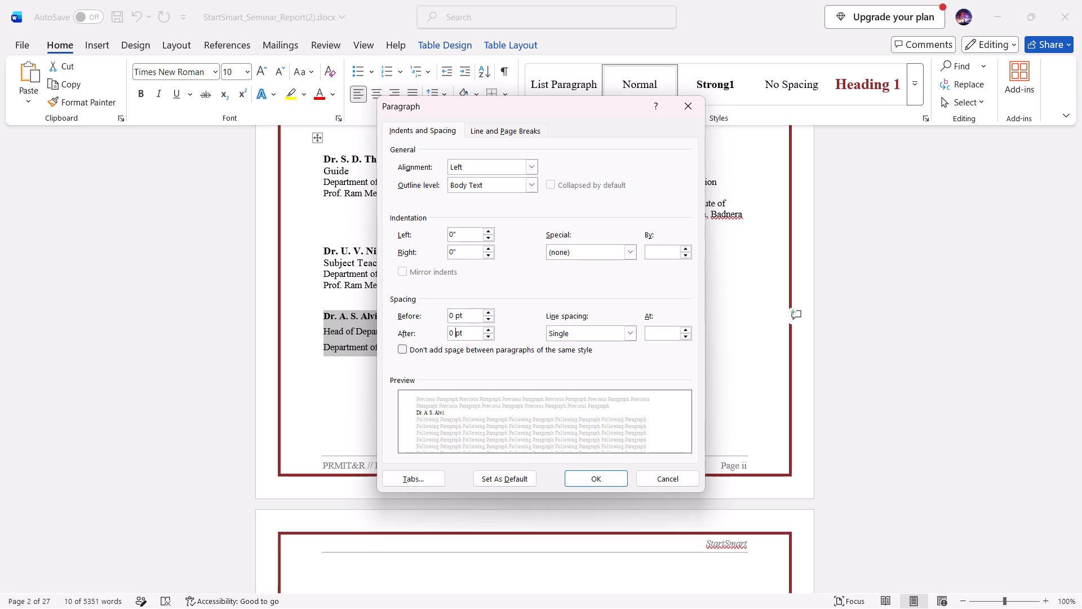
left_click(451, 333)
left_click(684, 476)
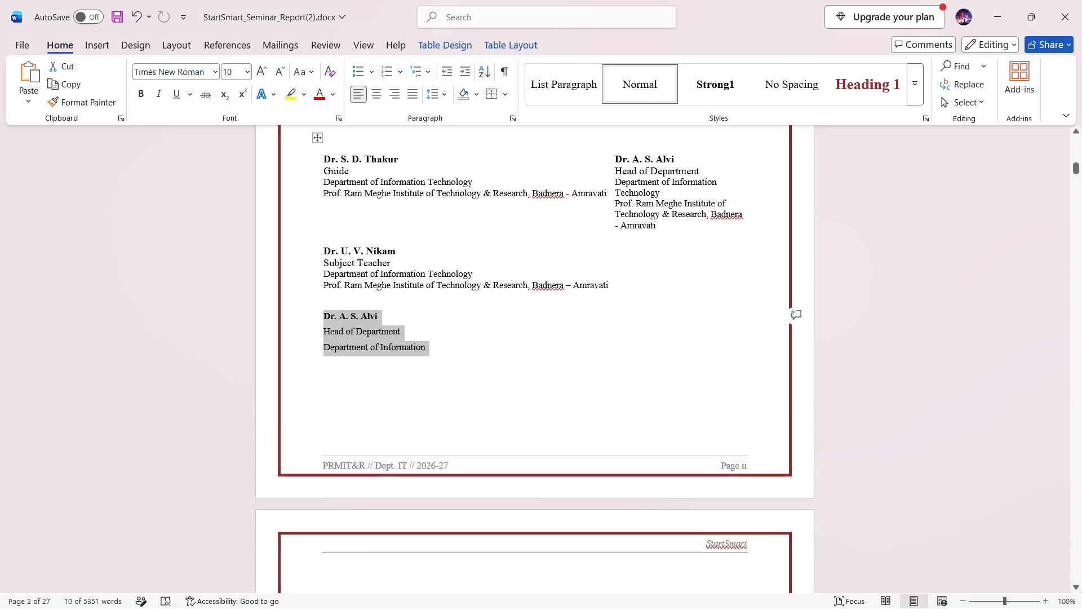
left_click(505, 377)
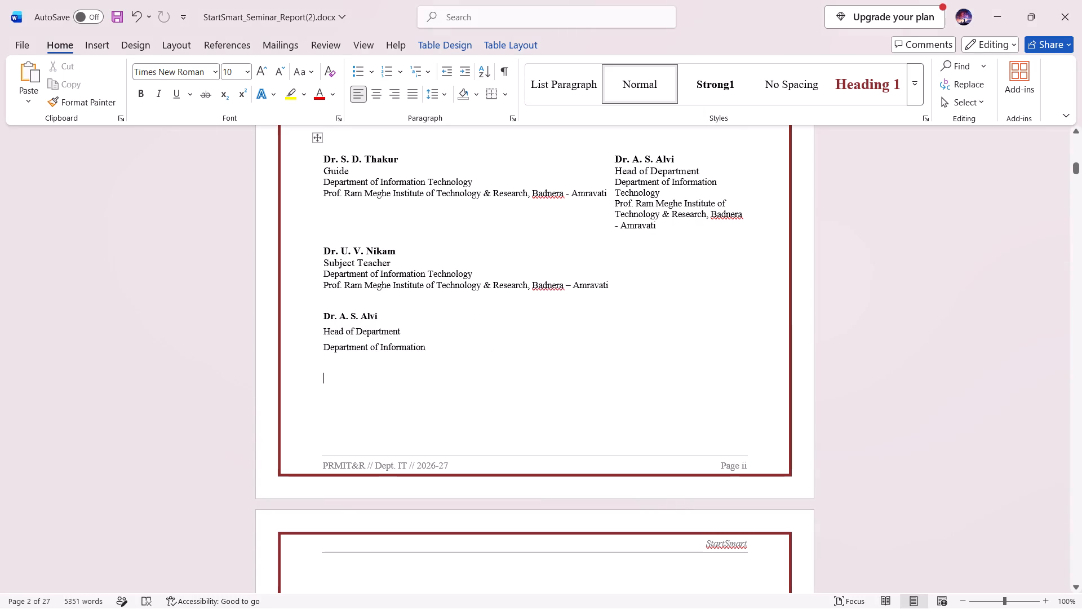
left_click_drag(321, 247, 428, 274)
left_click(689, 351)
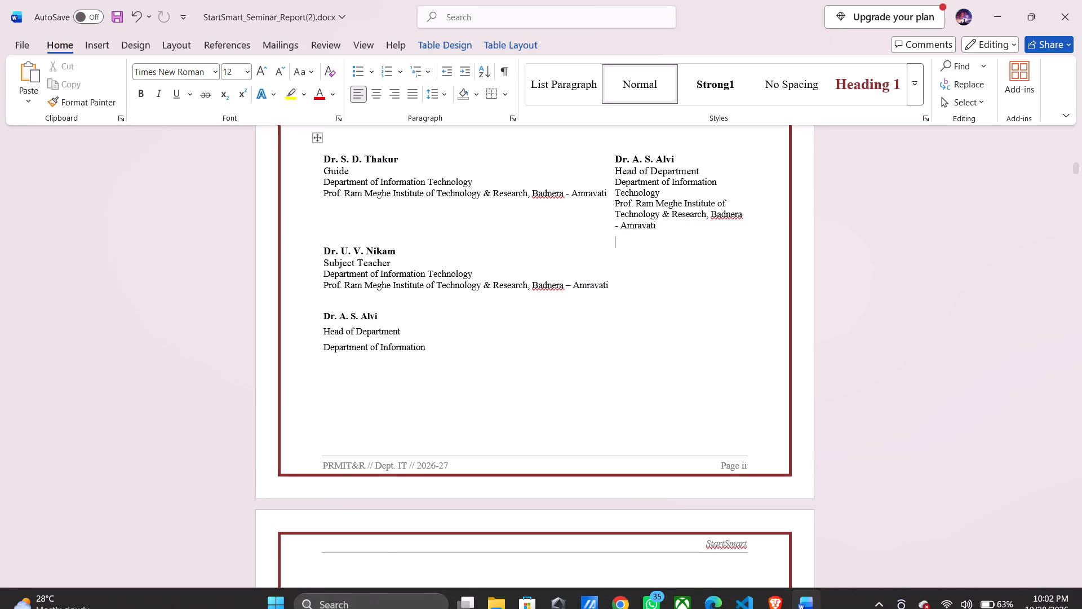
Switch to Brave and play the recommended "Milne Hai Mujhse Aayi Aashiqui 2" full video song on YouTube.
left_click(777, 576)
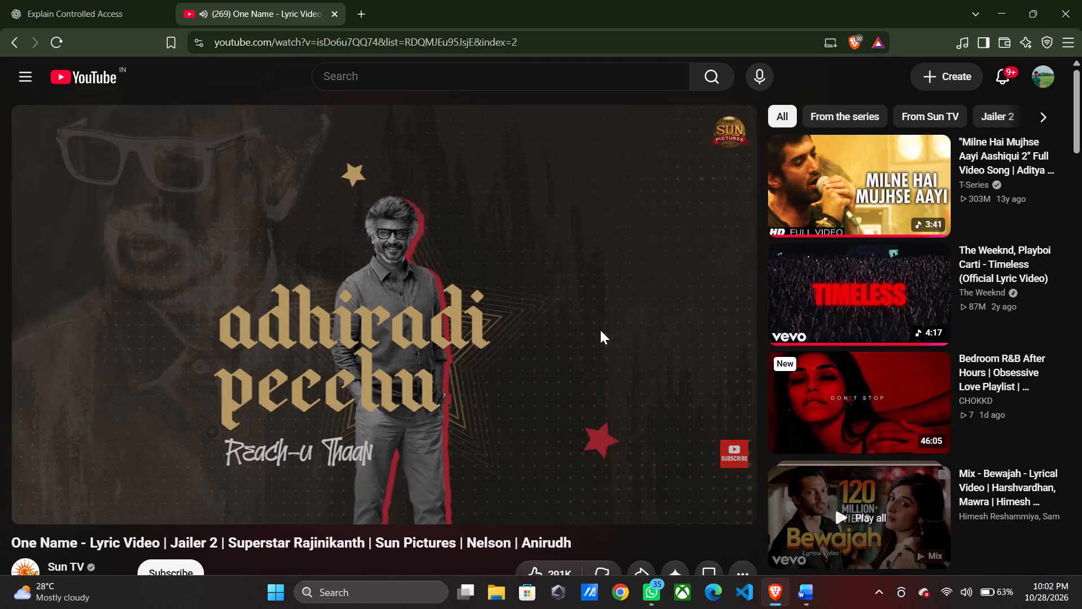
left_click(522, 77)
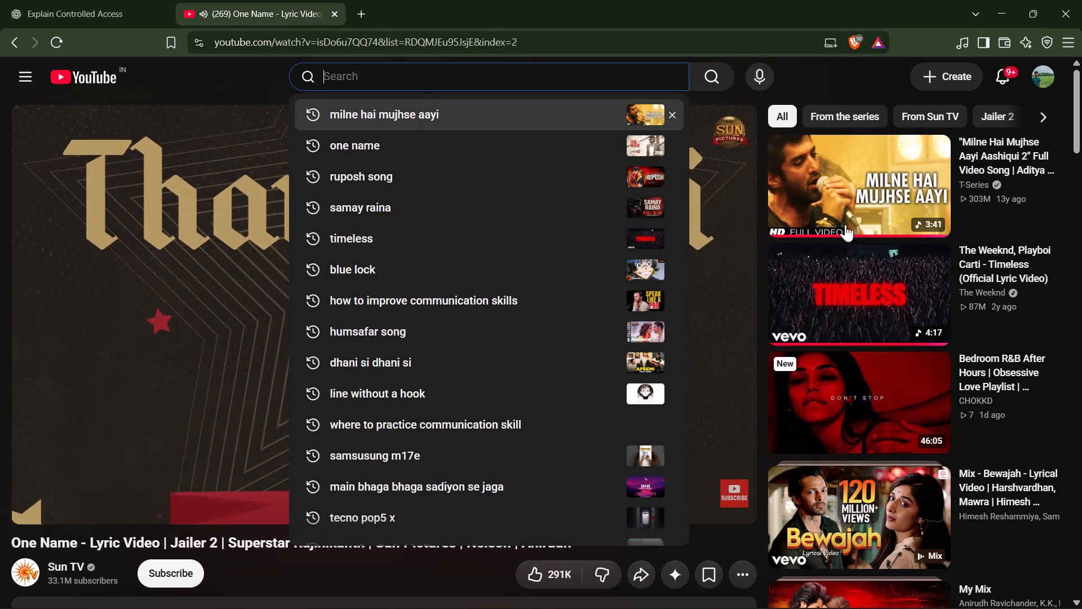
left_click(895, 194)
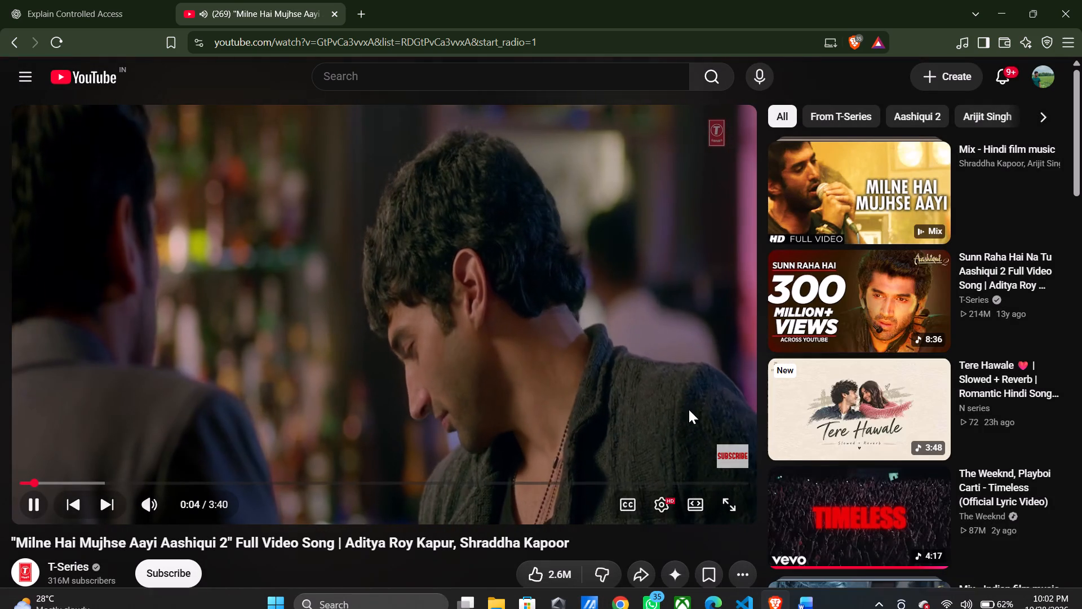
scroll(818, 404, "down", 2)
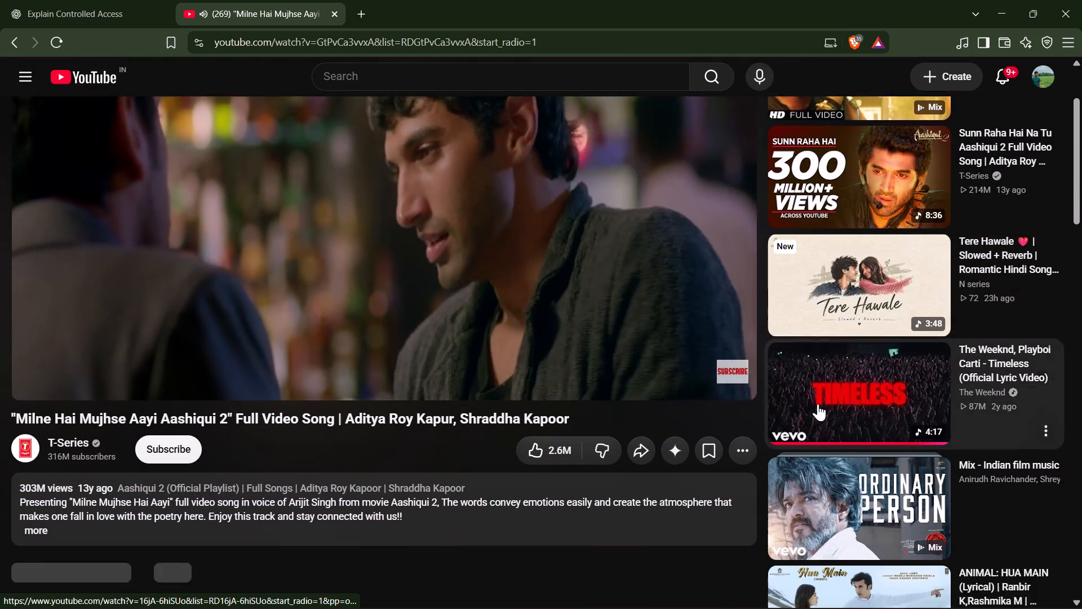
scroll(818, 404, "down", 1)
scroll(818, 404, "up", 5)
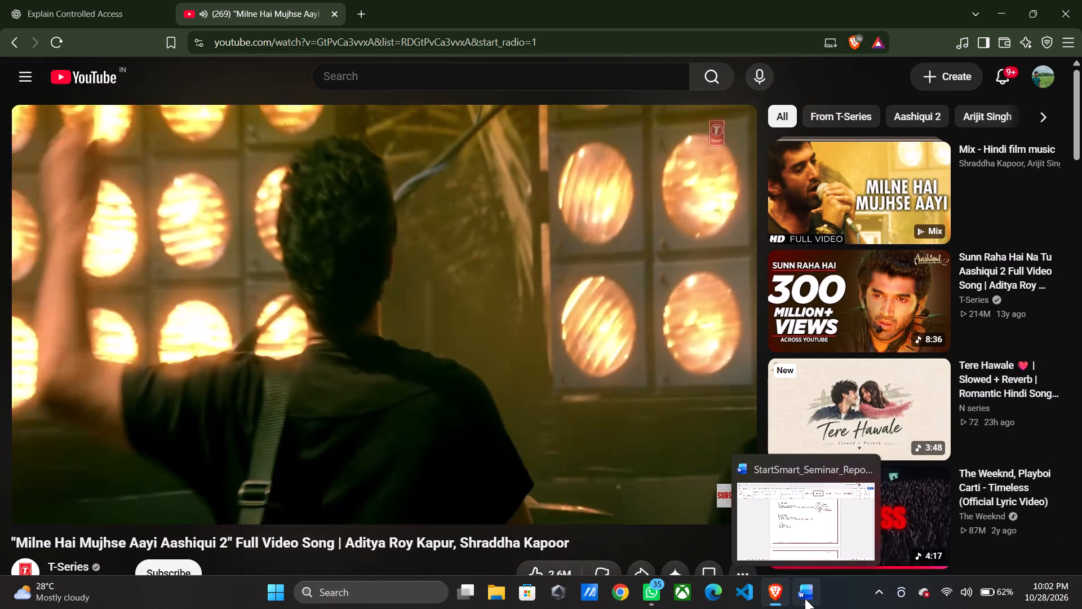
Switch back to Word and copy the original Head of Department cell beside the Guide block in the signature table.
left_click(805, 598)
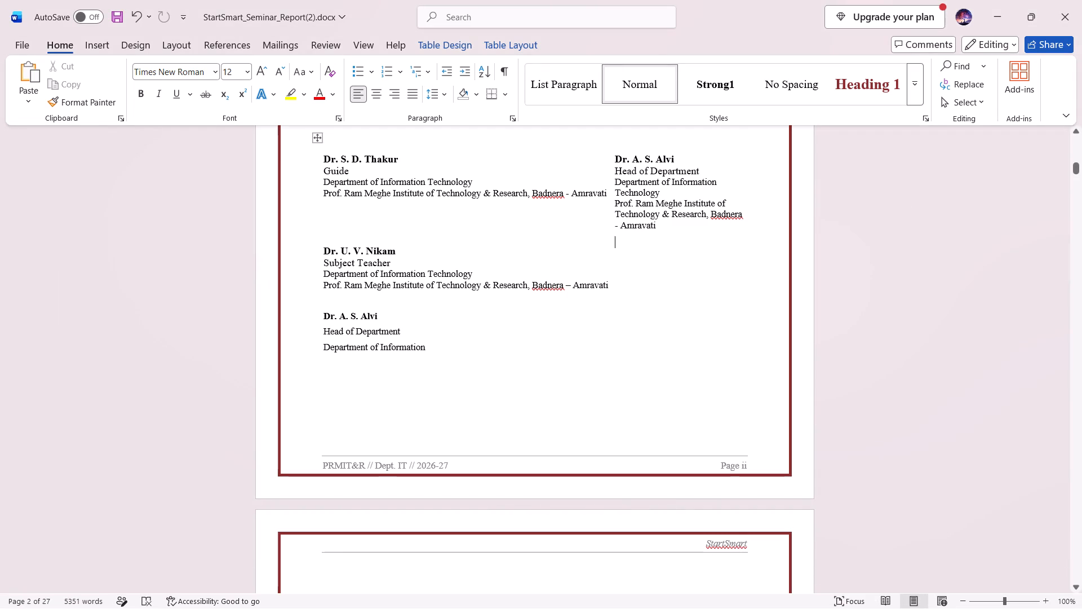
scroll(611, 284, "up", 1)
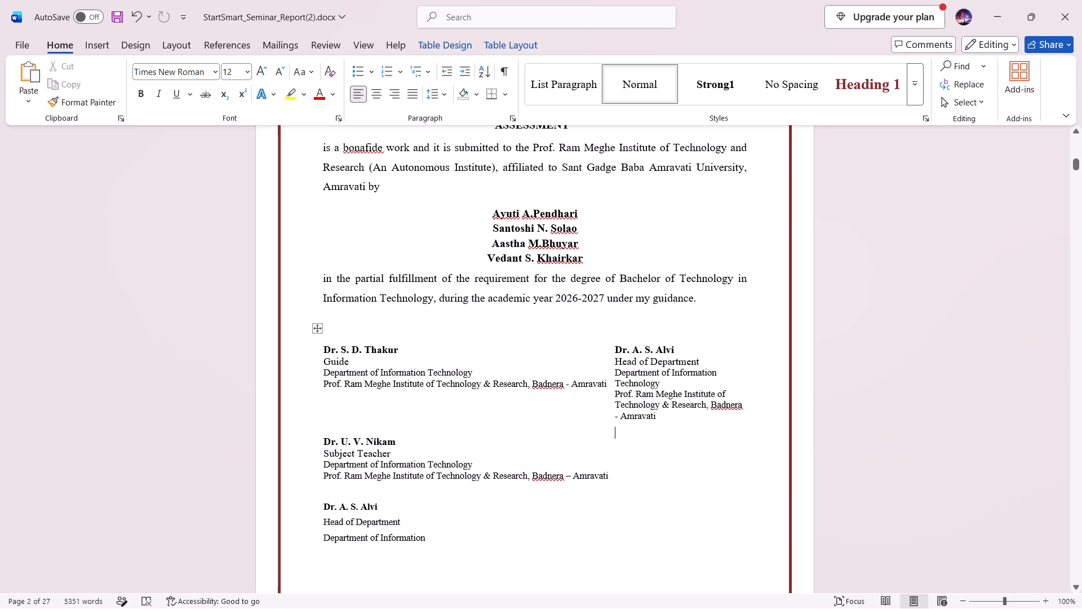
left_click_drag(656, 414, 612, 388)
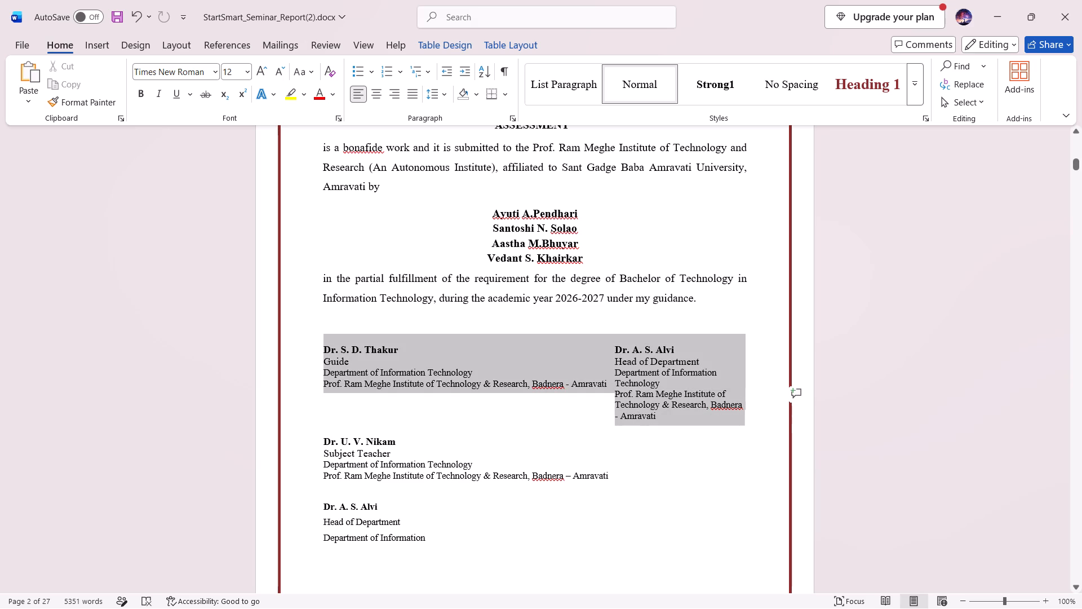
left_click_drag(612, 388, 615, 376)
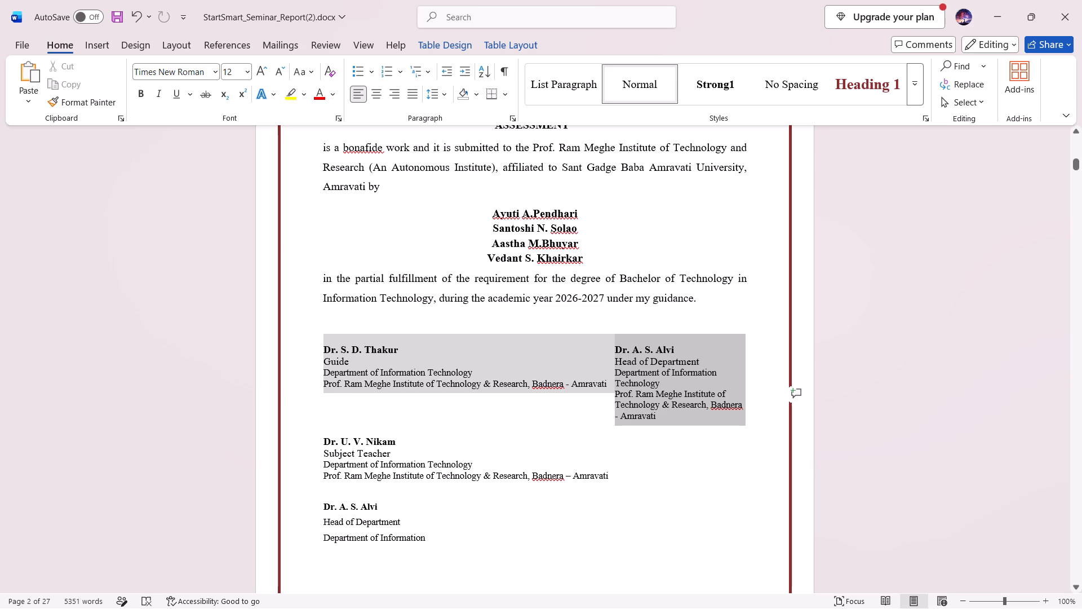
left_click_drag(615, 376, 615, 353)
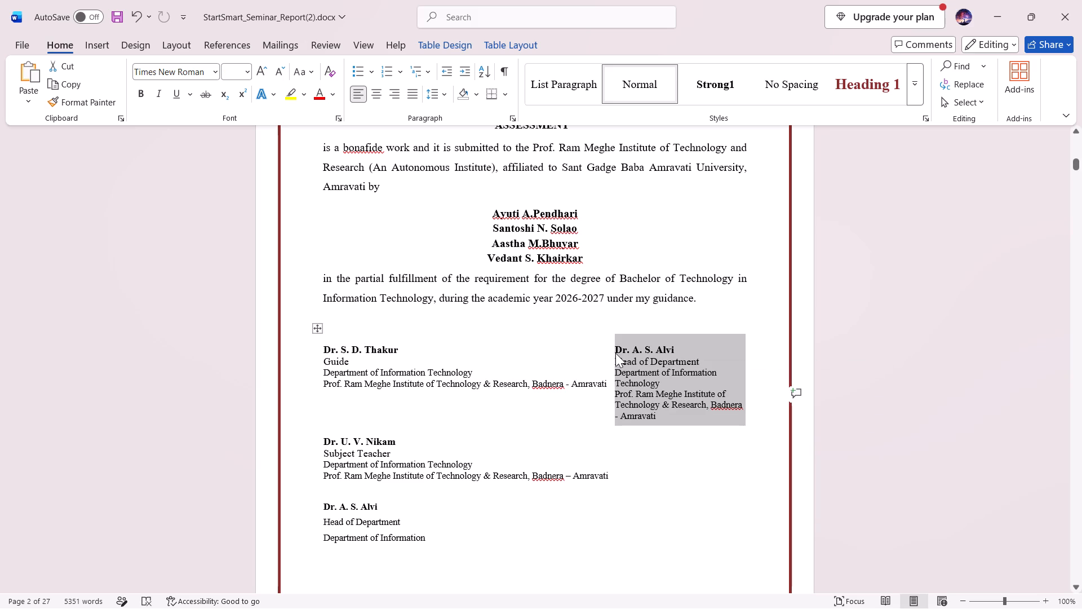
key("ctrl+c")
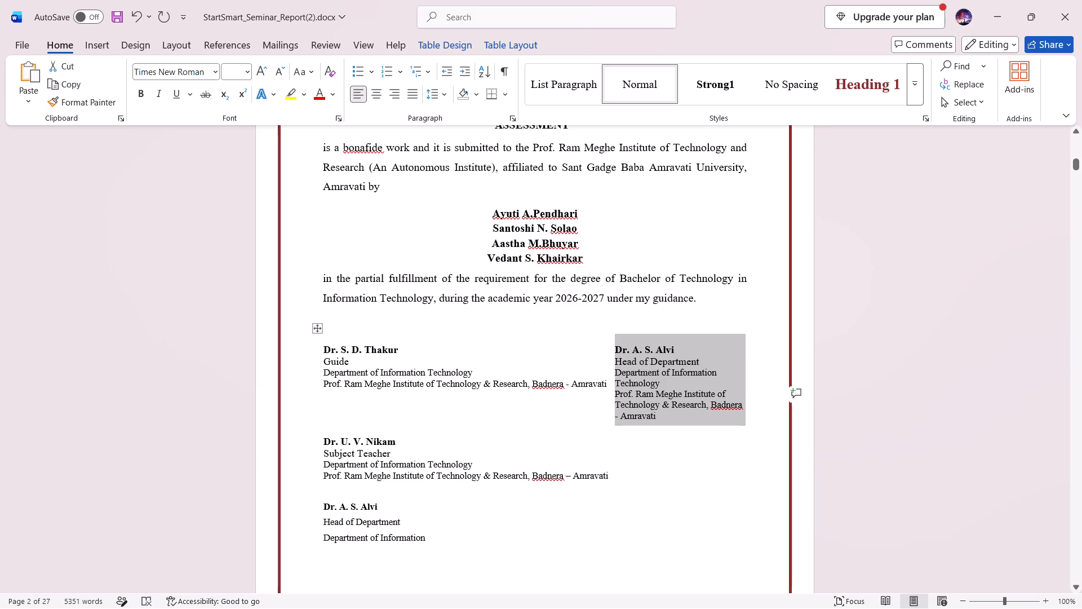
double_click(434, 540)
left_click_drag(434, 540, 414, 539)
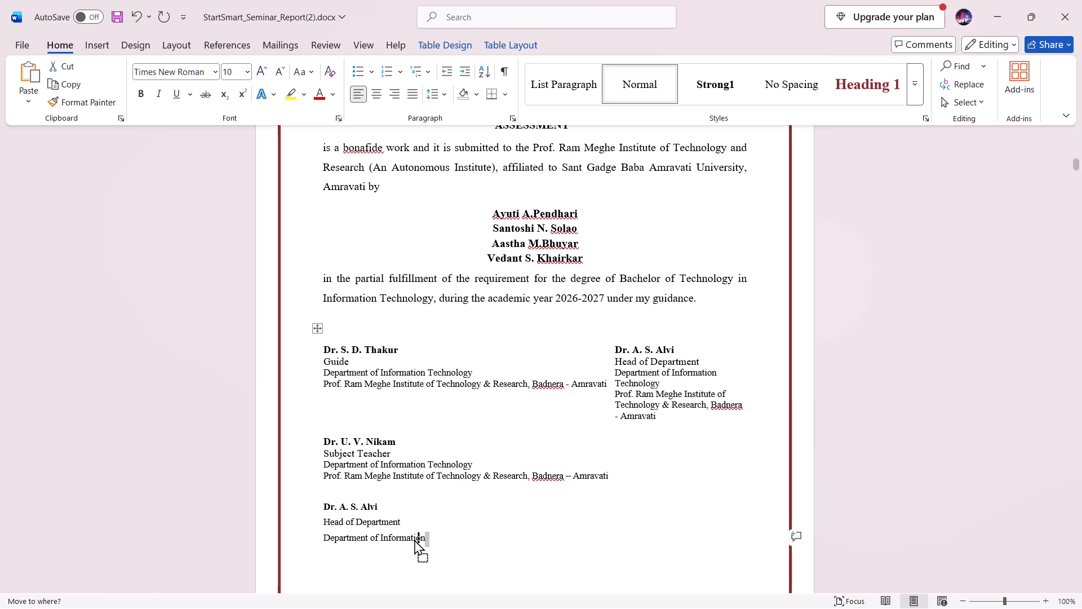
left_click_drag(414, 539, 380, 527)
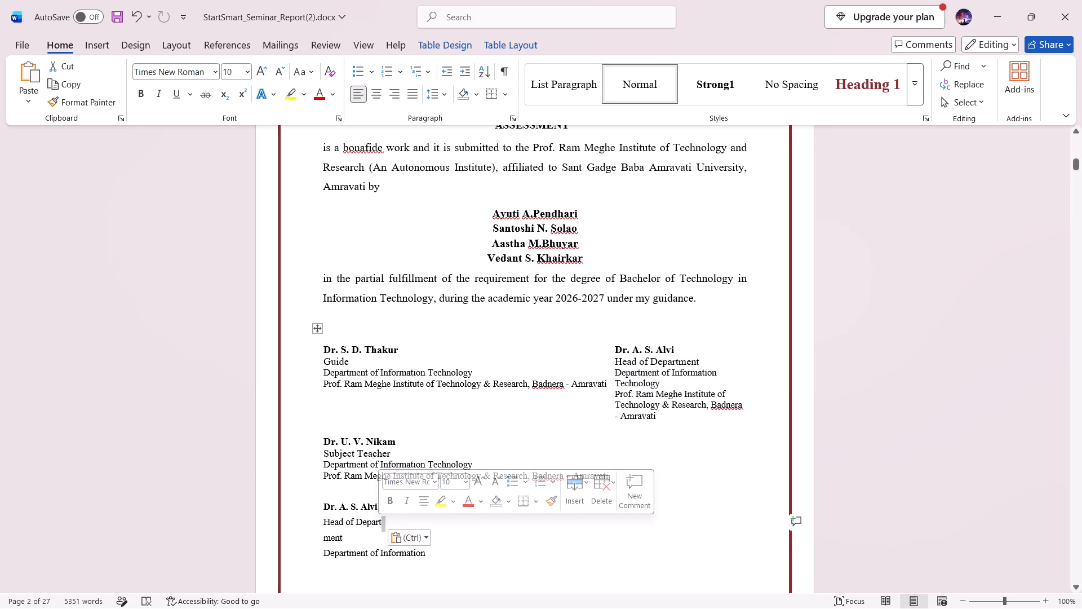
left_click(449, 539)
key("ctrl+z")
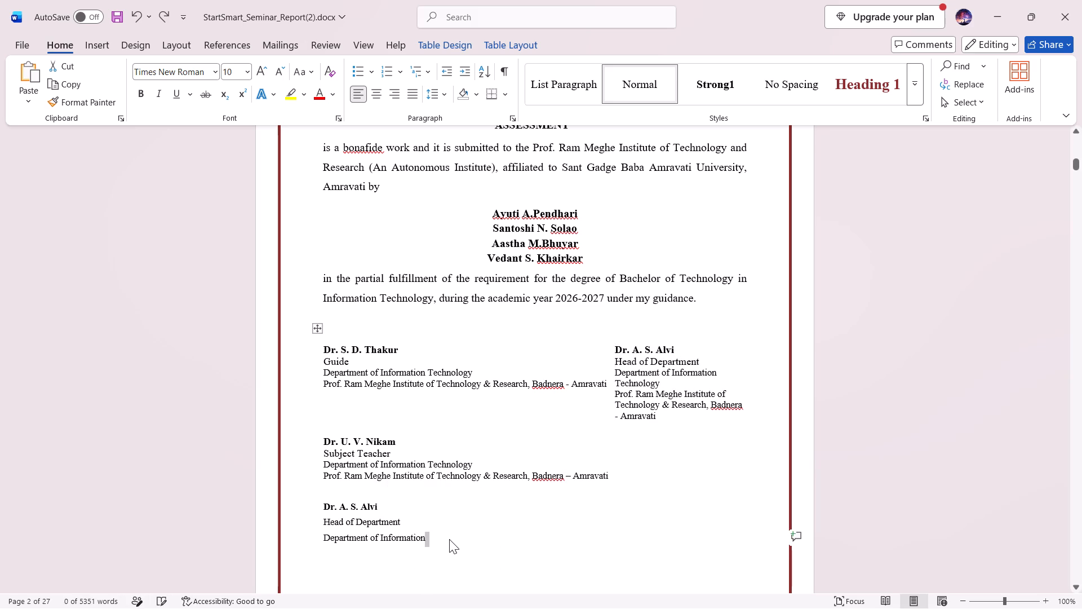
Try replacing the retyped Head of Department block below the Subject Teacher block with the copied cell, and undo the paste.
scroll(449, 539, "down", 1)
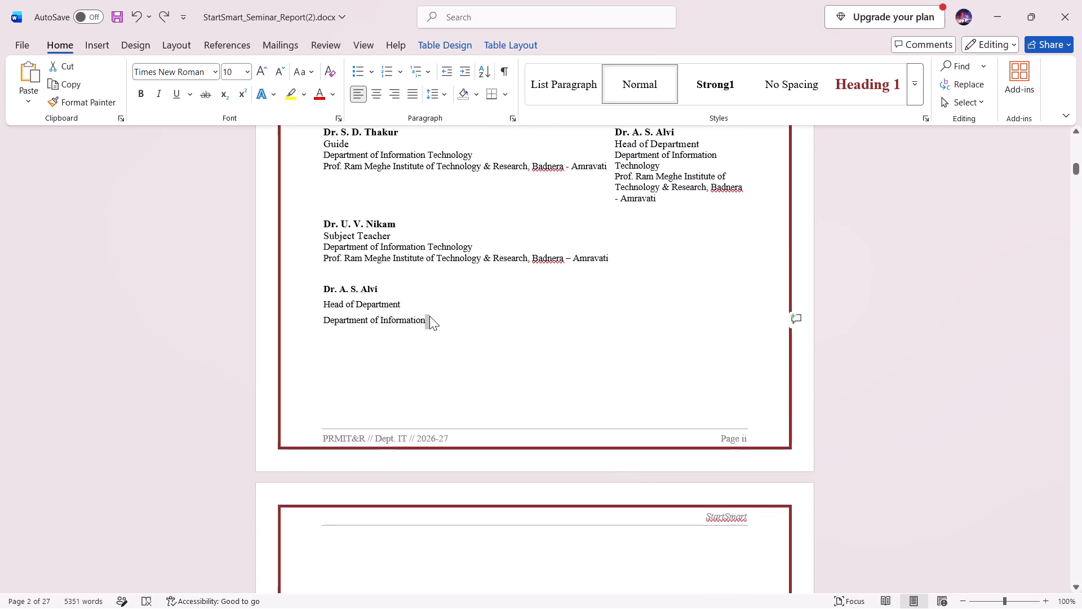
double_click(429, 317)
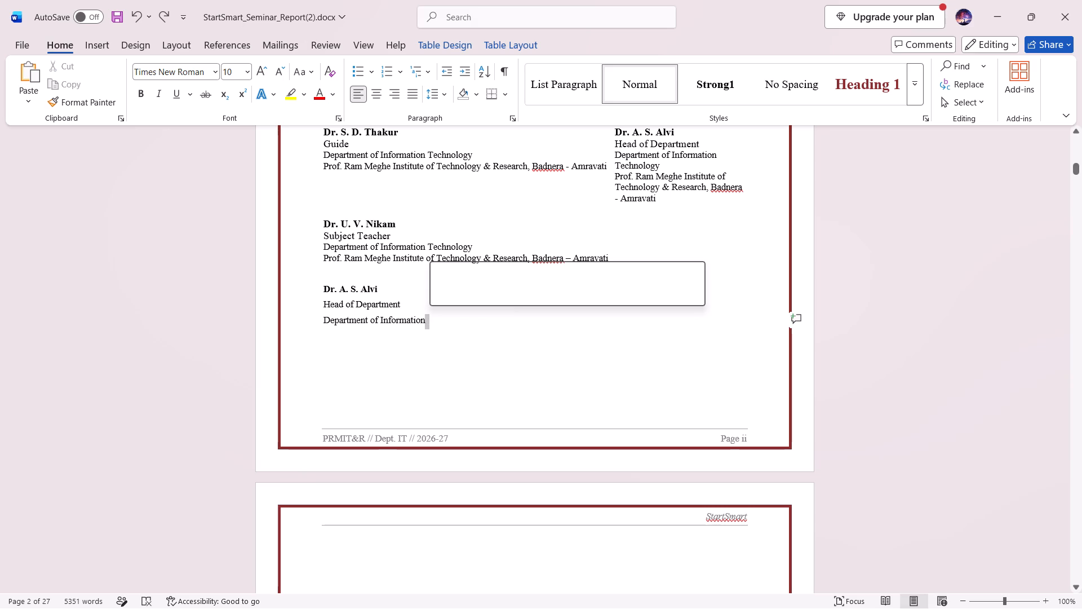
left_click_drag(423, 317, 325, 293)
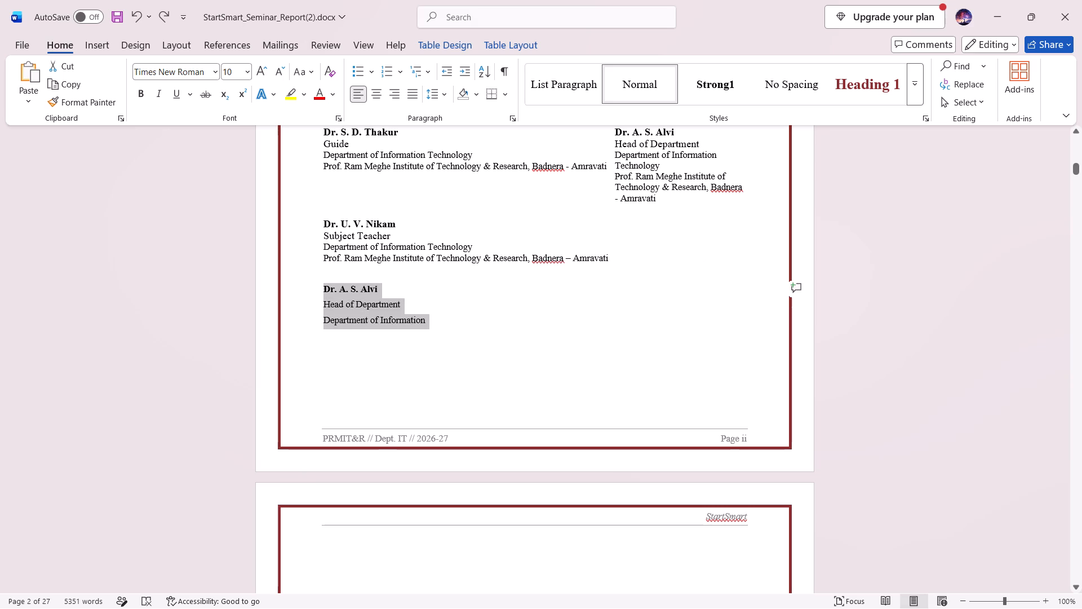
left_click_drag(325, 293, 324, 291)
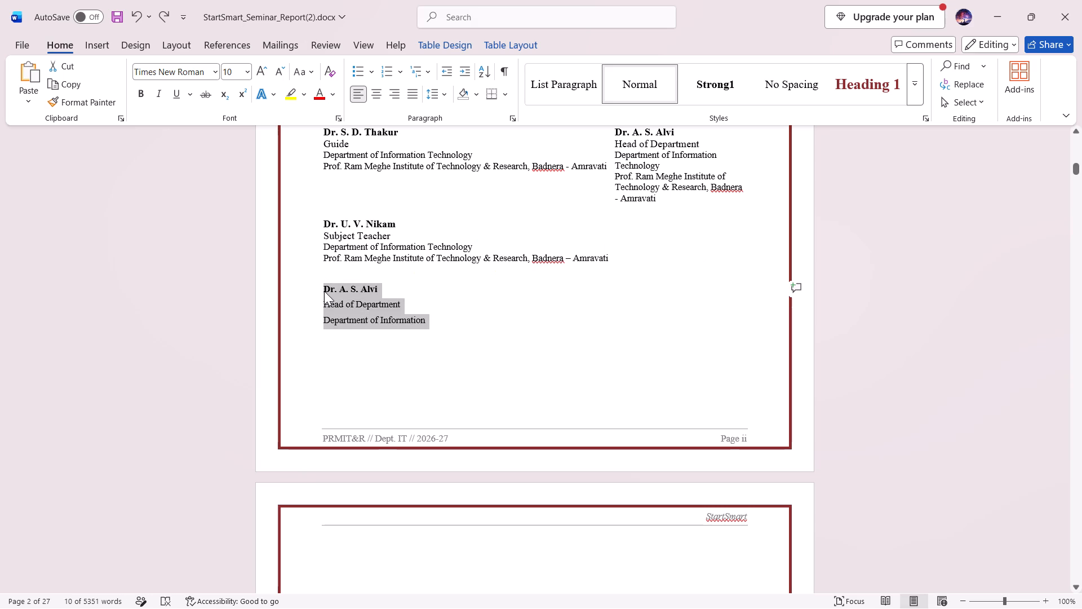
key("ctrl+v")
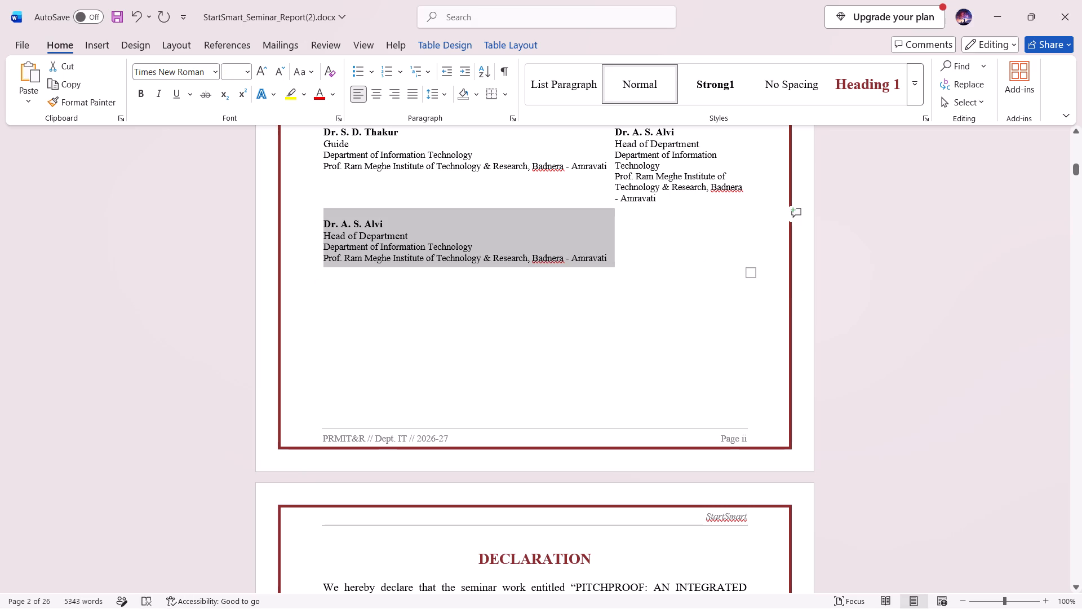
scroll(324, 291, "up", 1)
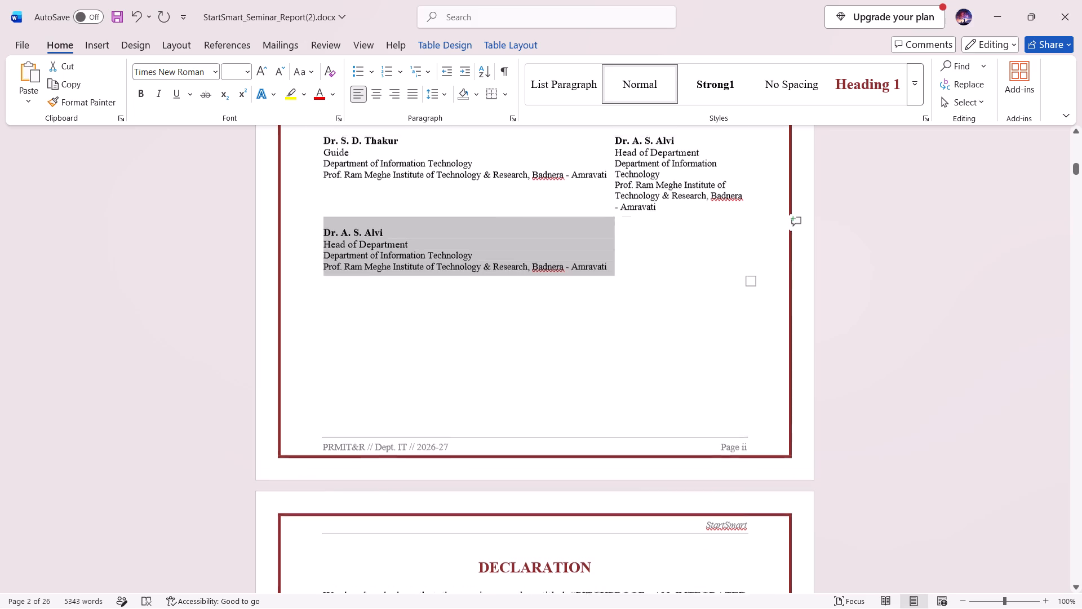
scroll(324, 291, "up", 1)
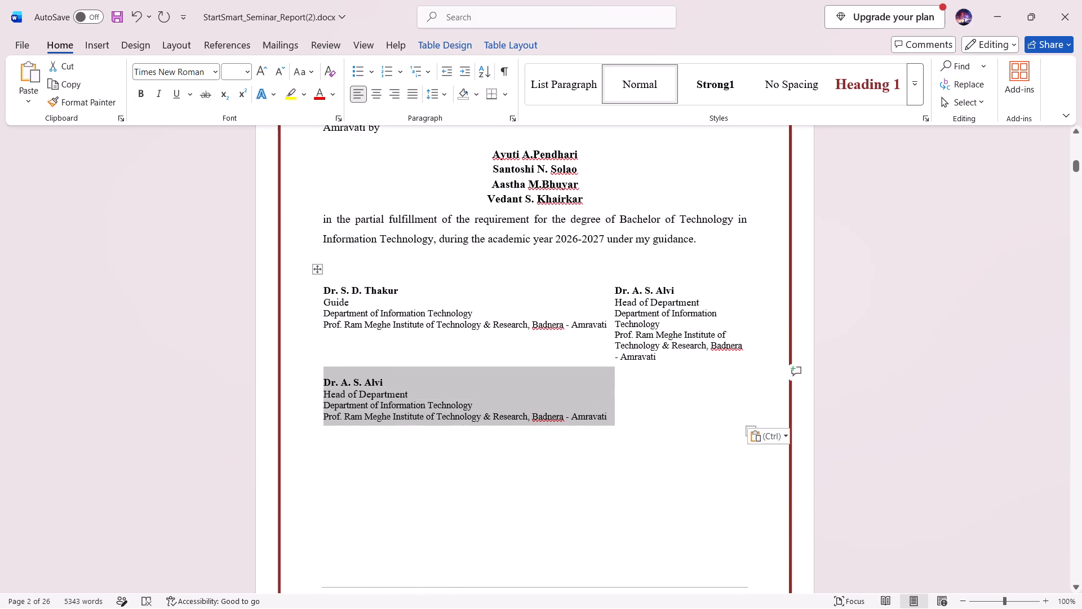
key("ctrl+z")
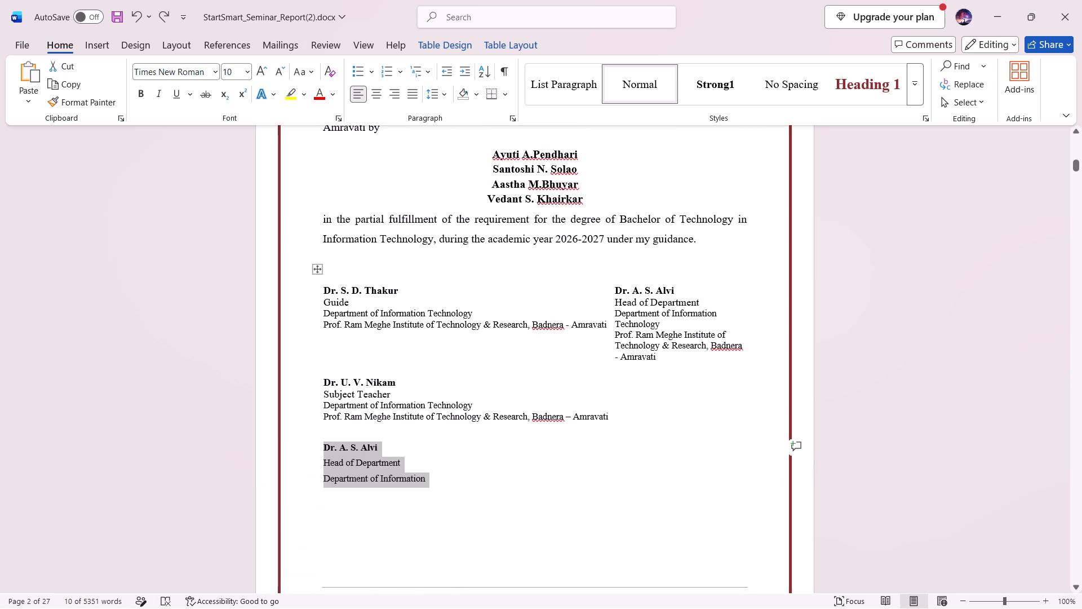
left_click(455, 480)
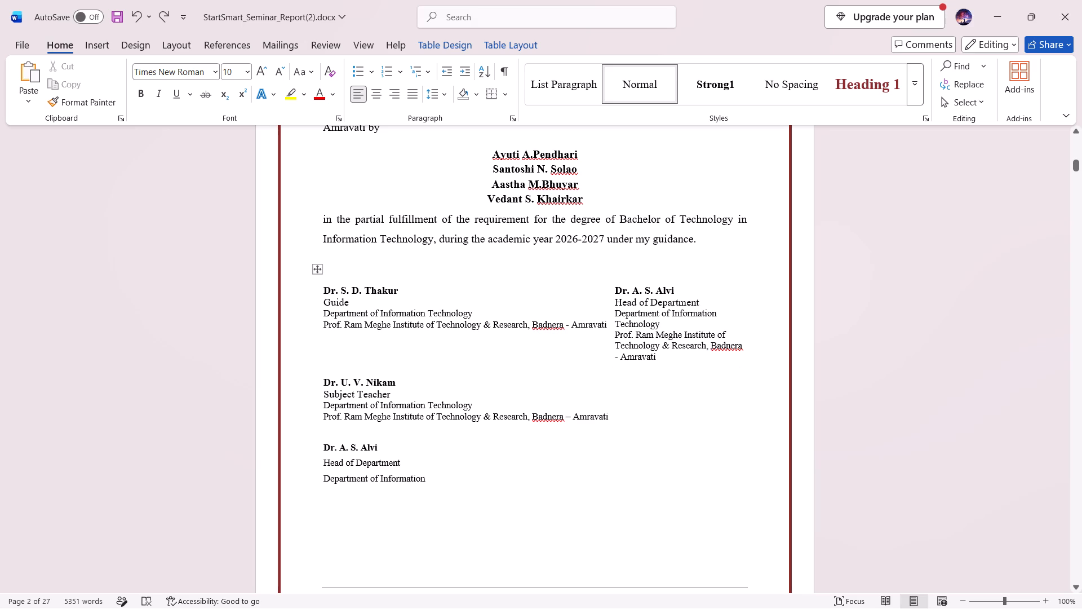
Inspect the paragraph indents and spacing of the Subject Teacher block without changing them.
left_click_drag(327, 382, 397, 408)
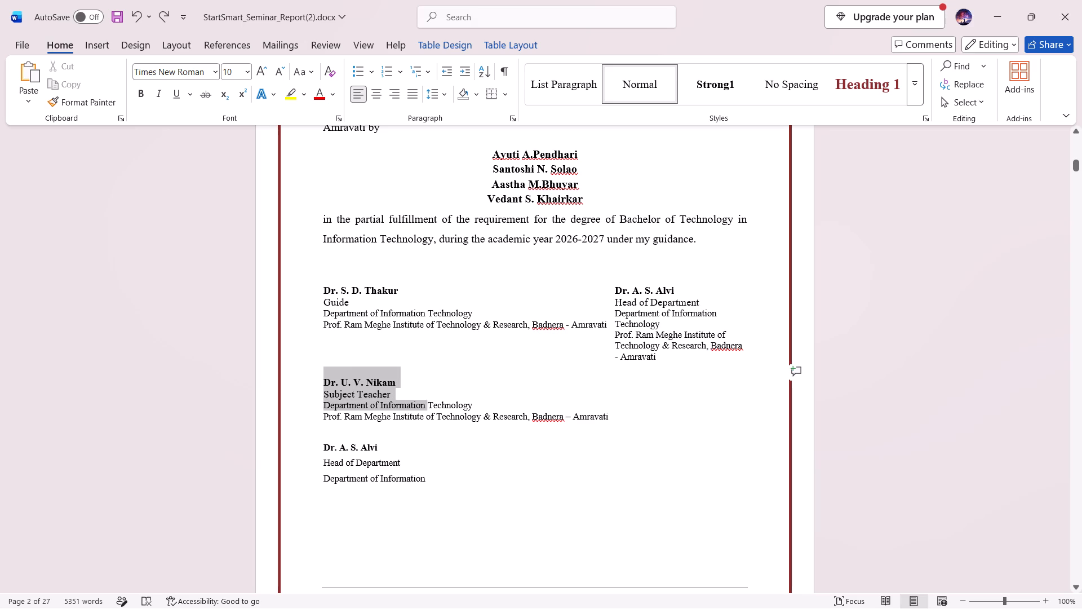
left_click_drag(397, 408, 411, 412)
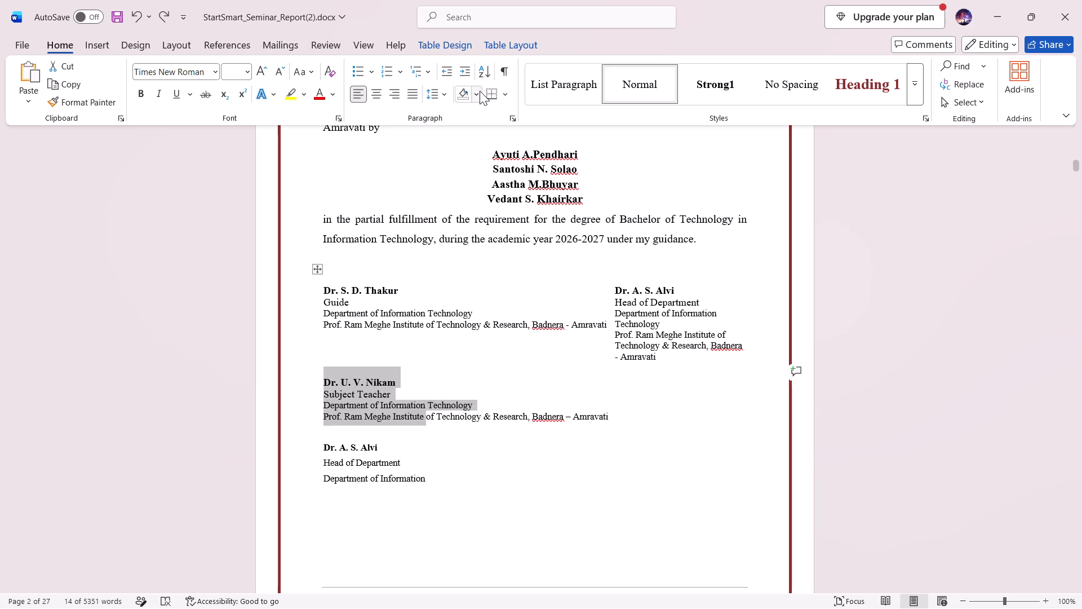
left_click(512, 122)
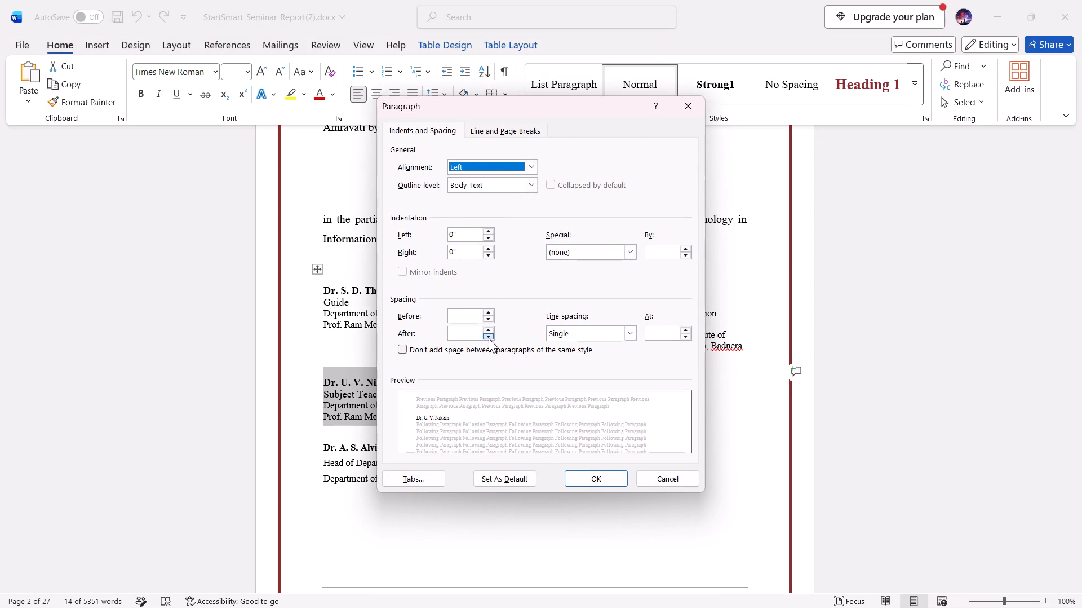
left_click(885, 434)
left_click(648, 481)
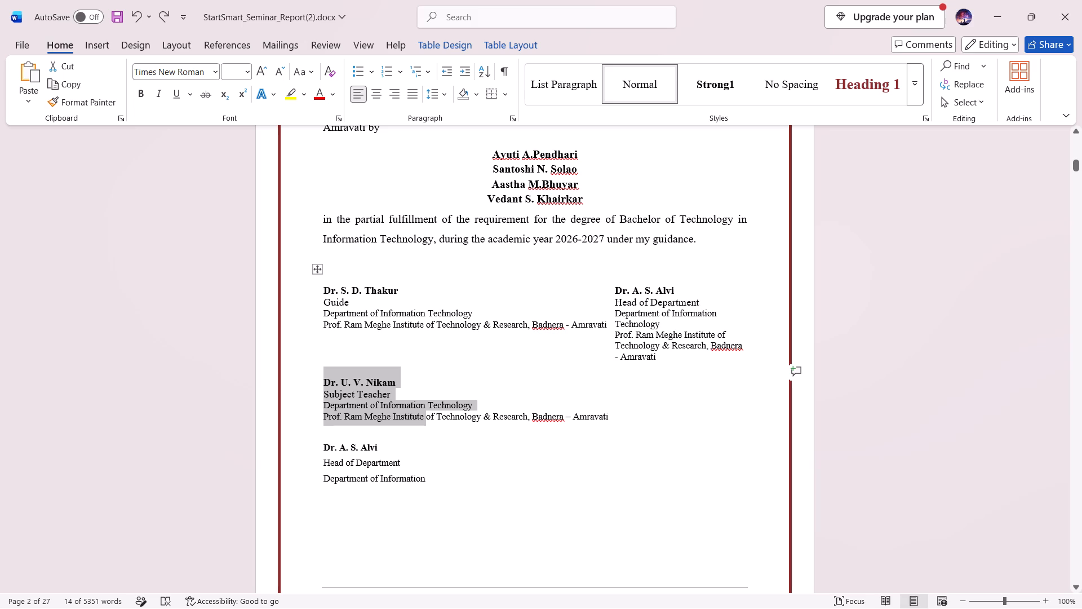
Set the paragraph spacing after to 0 pt for the three lines of the retyped Head of Department block.
left_click_drag(434, 483, 314, 446)
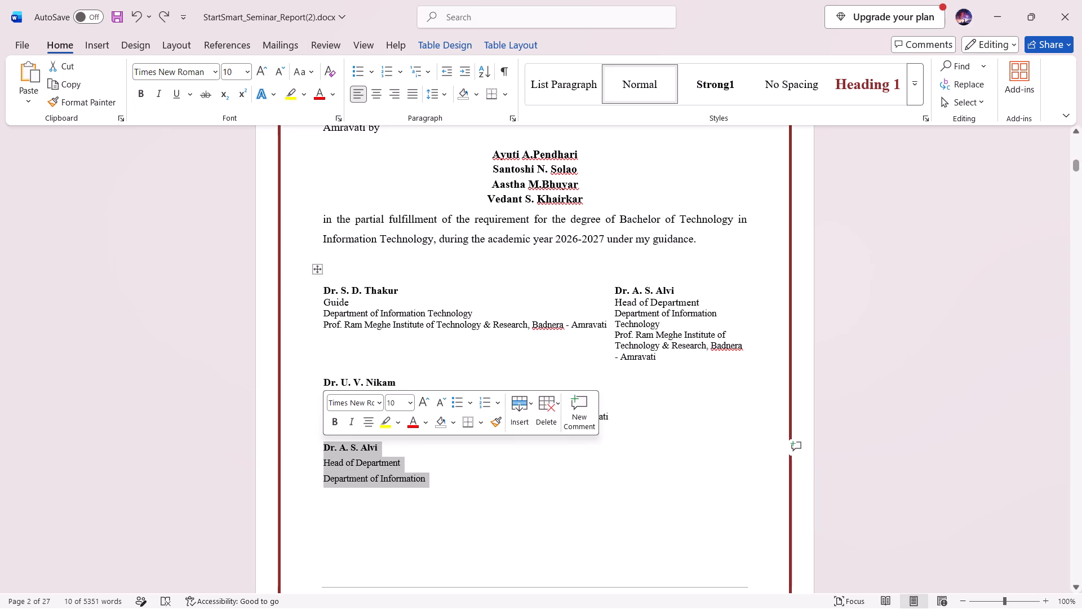
left_click(512, 120)
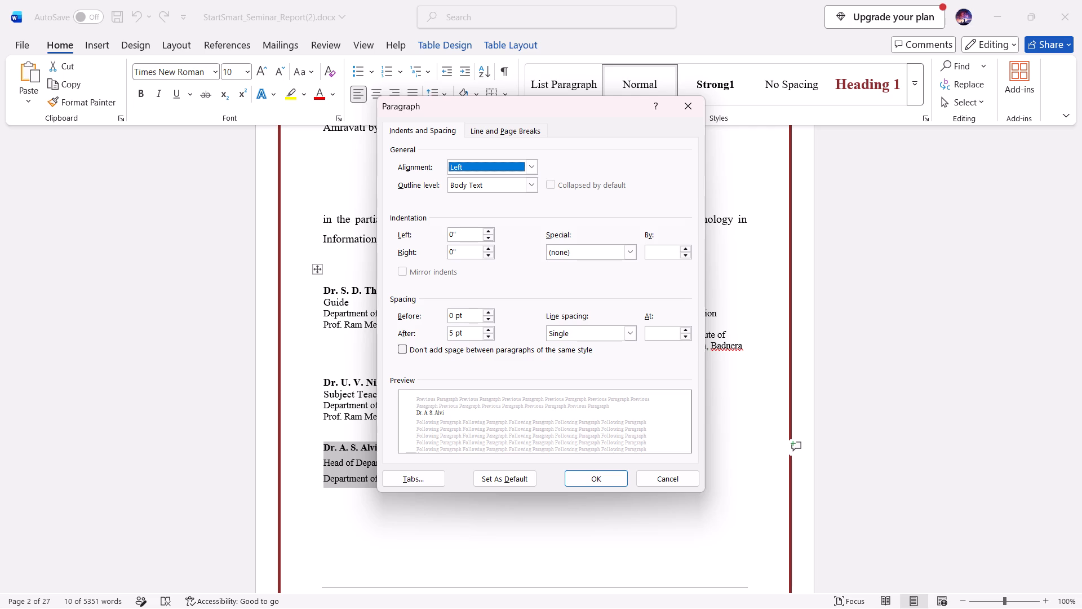
scroll(507, 356, "down", 2)
left_click(450, 332)
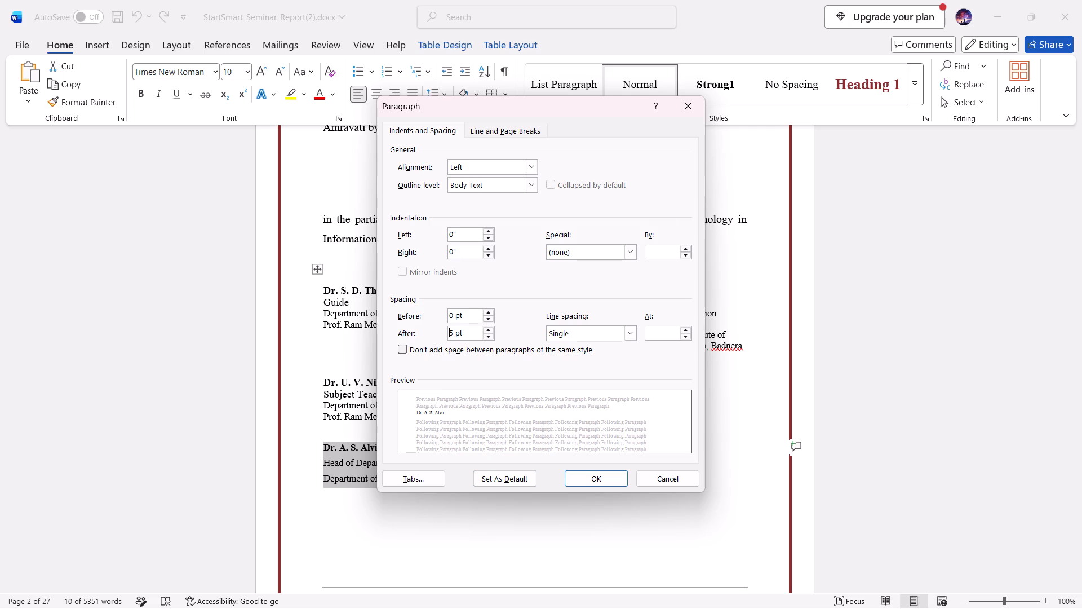
key("Right")
key("BackSpace")
key("0")
left_click(593, 476)
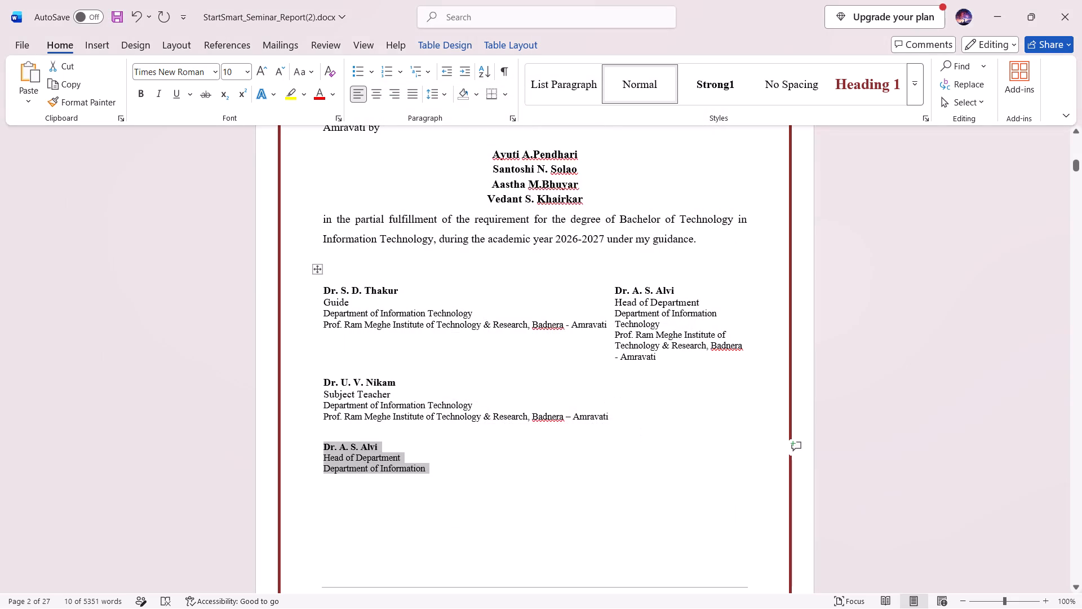
Add the line "Technology" below "Department of Information" in the retyped Head of Department block.
left_click(593, 476)
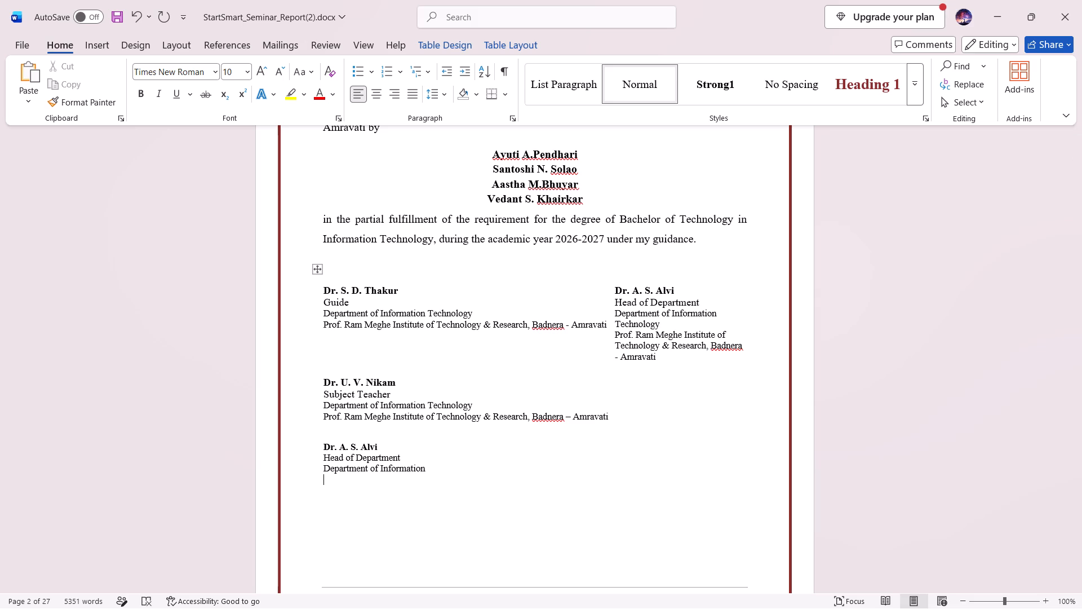
type("Technolo")
type("gy")
Add the line "Prof. Ram Meghe Institute of" below "Technology" in the retyped Head of Department block.
key("Return")
key("shift+p")
type("rof")
type(".")
key("space")
type("Ram")
key("space")
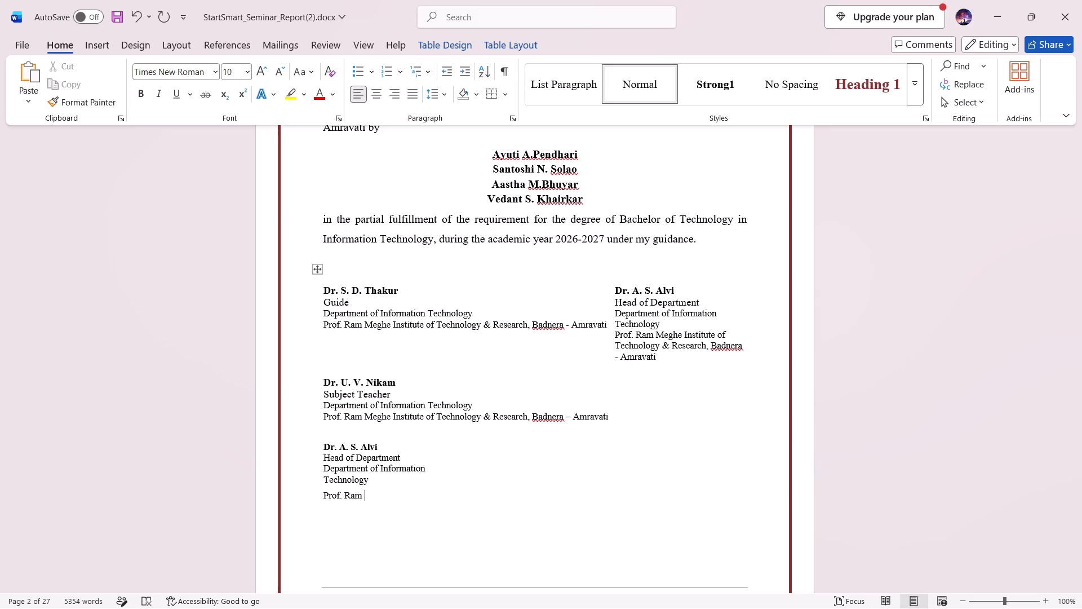
type("Meghe")
key("space")
type("Ins")
type("titu")
type("te")
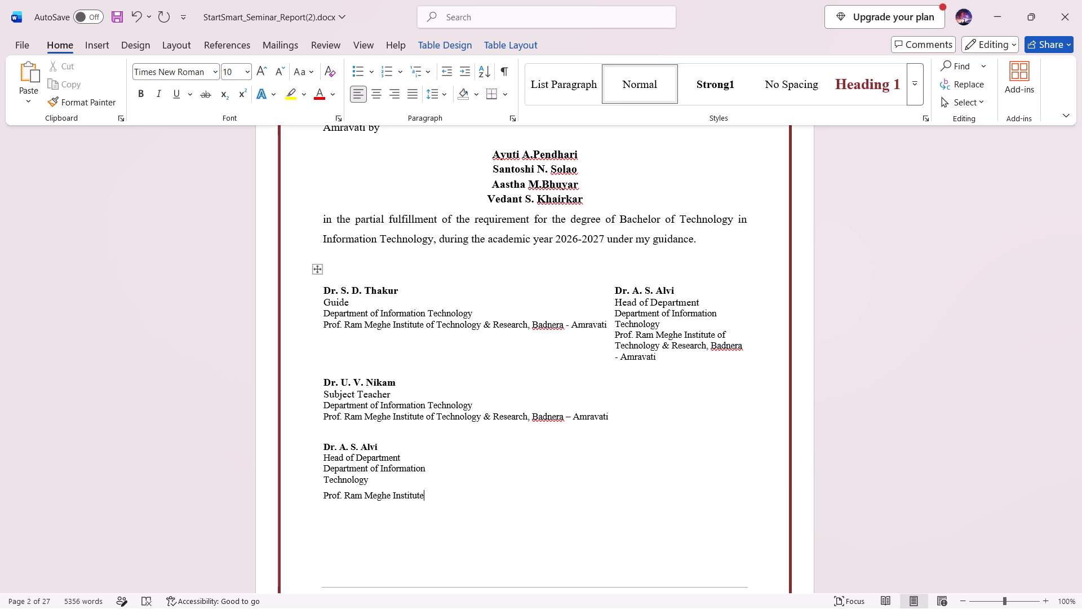
key("space")
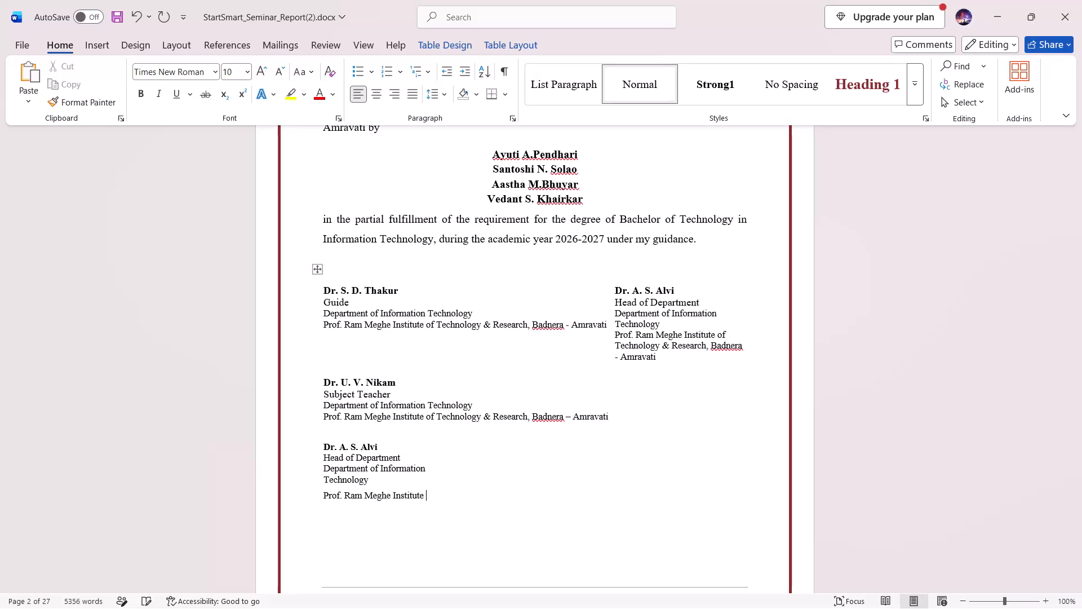
type("of")
Join "Technology" onto the "Department of Information" line of the retyped Head of Department block, separated by a space.
left_click(323, 477)
left_click(376, 475)
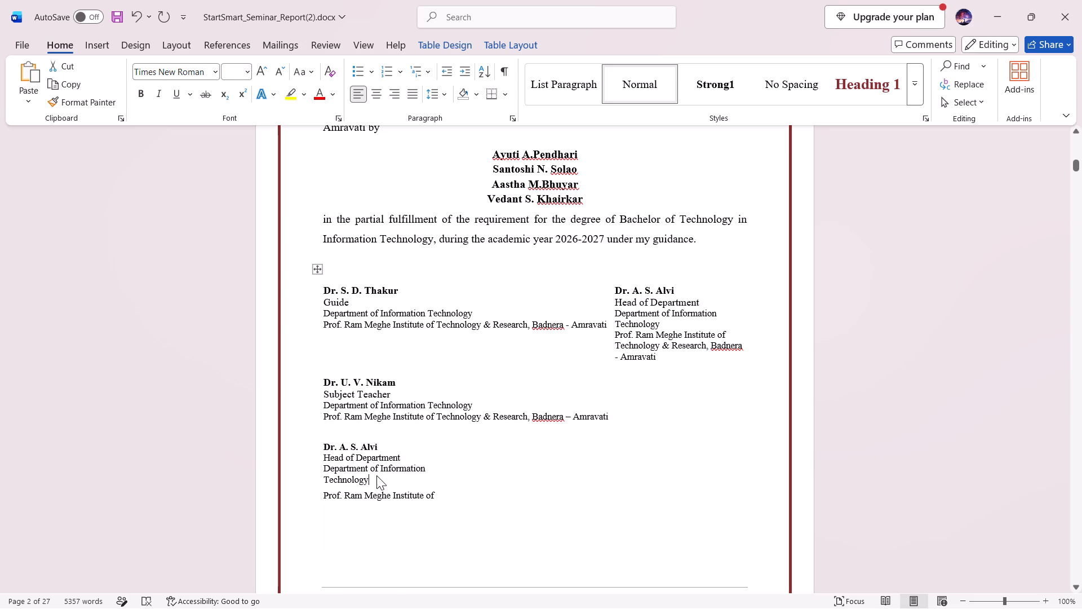
left_click(326, 480)
key("BackSpace")
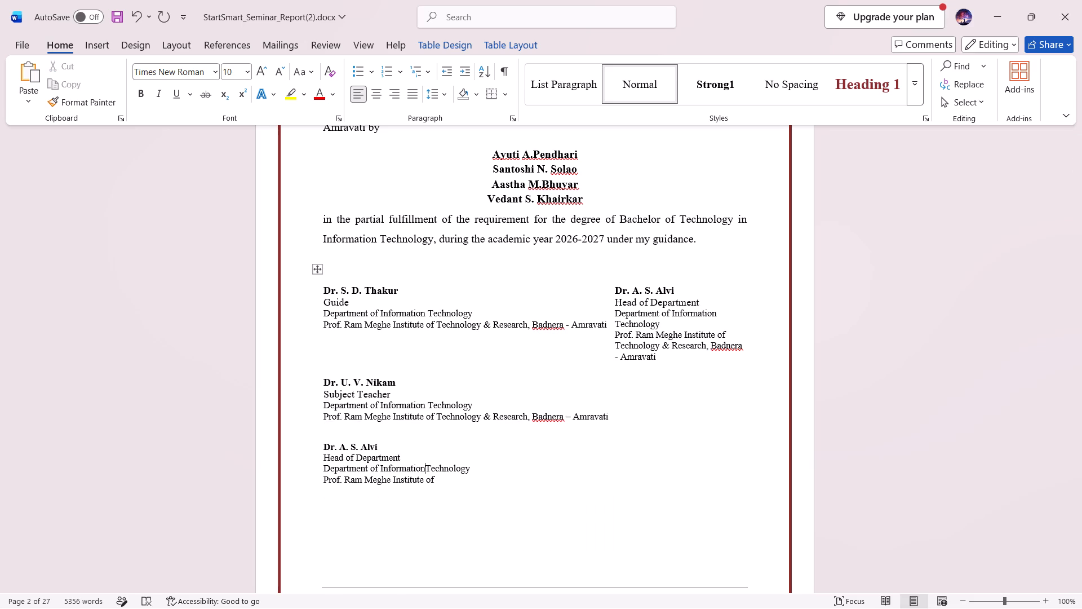
key("space")
Continue the institute line of the retyped Head of Department block with "Technology & Research Badnera" after "Institute of".
left_click(442, 484)
key("space")
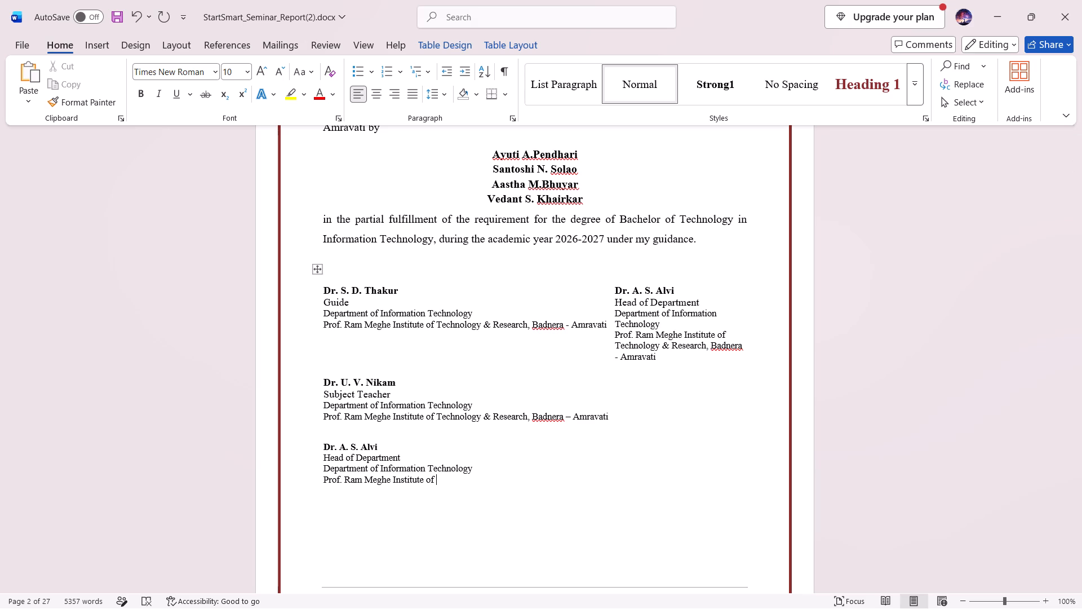
key("shift+t")
type("ech")
type("nology")
key("space")
key("shift+ampersand")
key("space")
type("Re")
type("search")
key("space")
type("Badnera")
key("space")
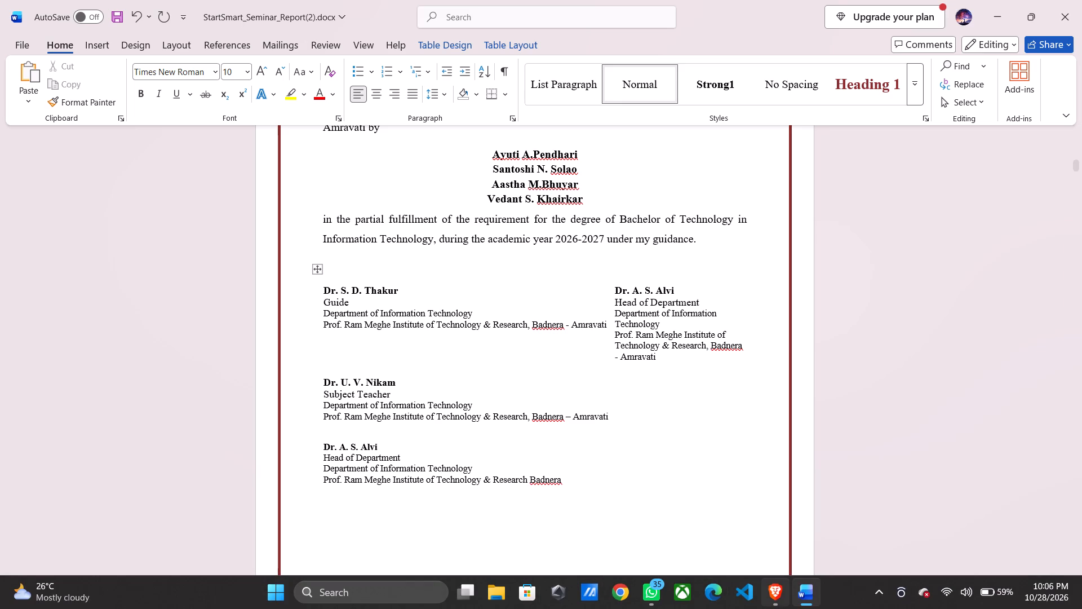
Switch to YouTube in the Brave browser and play the "Thodi Der -Full Video || Half Girlfriend" video from the recommendations.
left_click(780, 592)
left_click(496, 323)
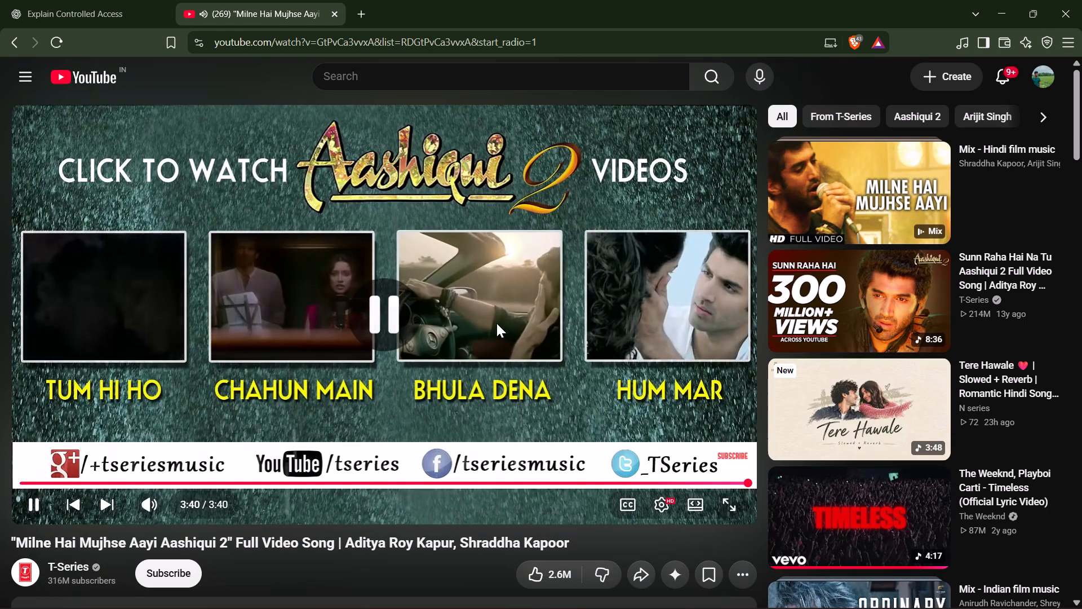
left_click(496, 323)
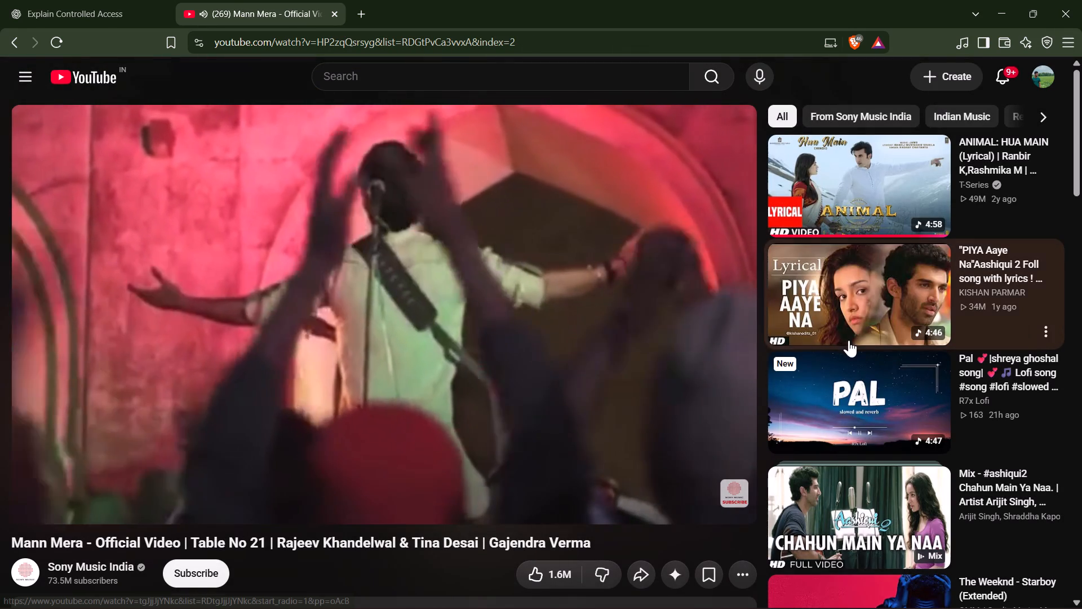
scroll(873, 298, "down", 5)
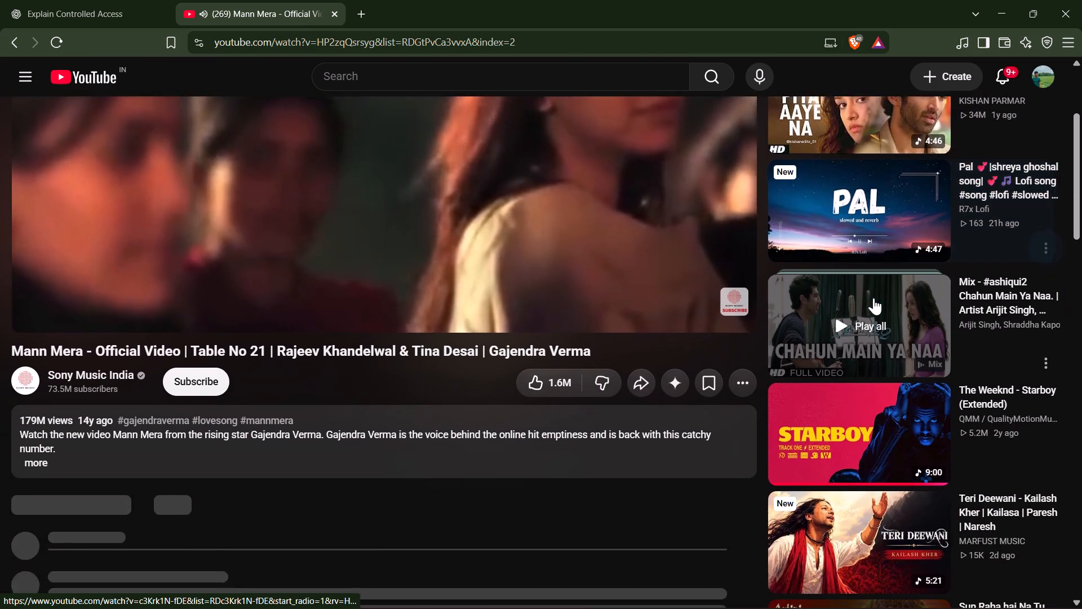
scroll(873, 298, "down", 6)
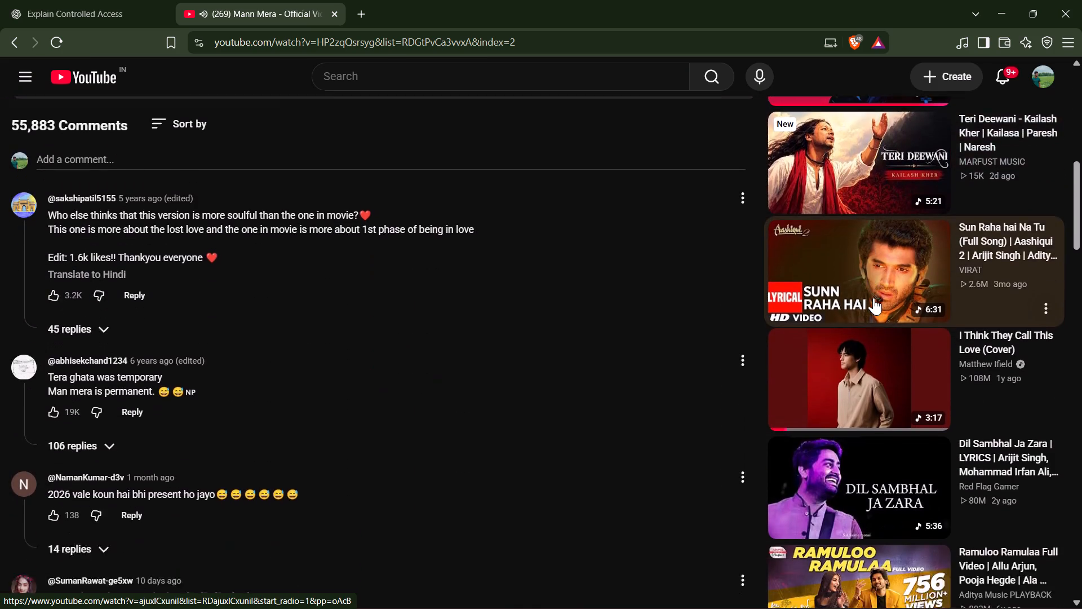
scroll(873, 298, "down", 6)
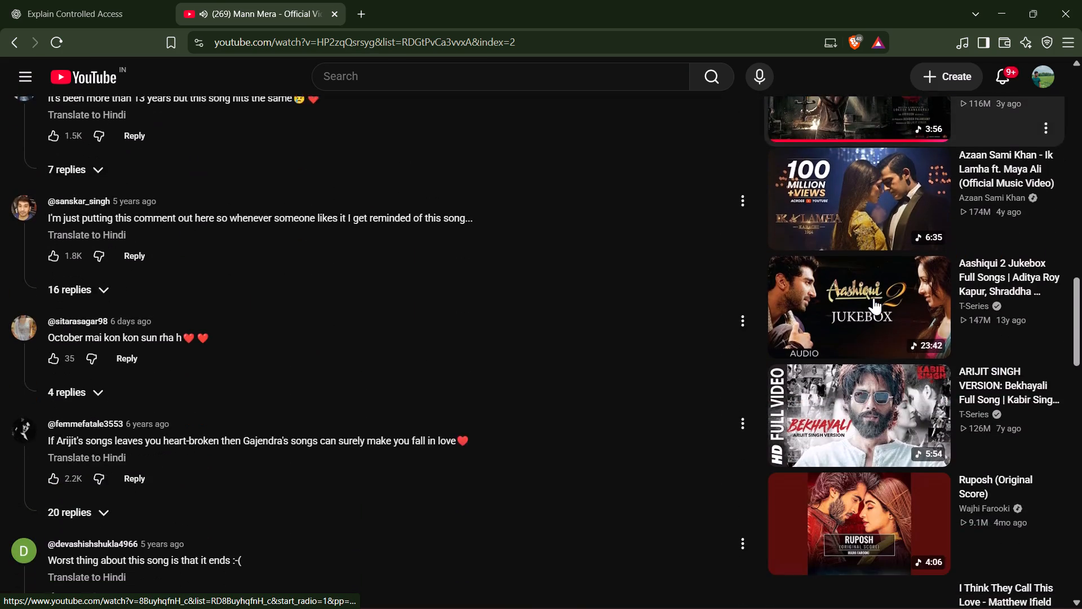
scroll(873, 298, "down", 6)
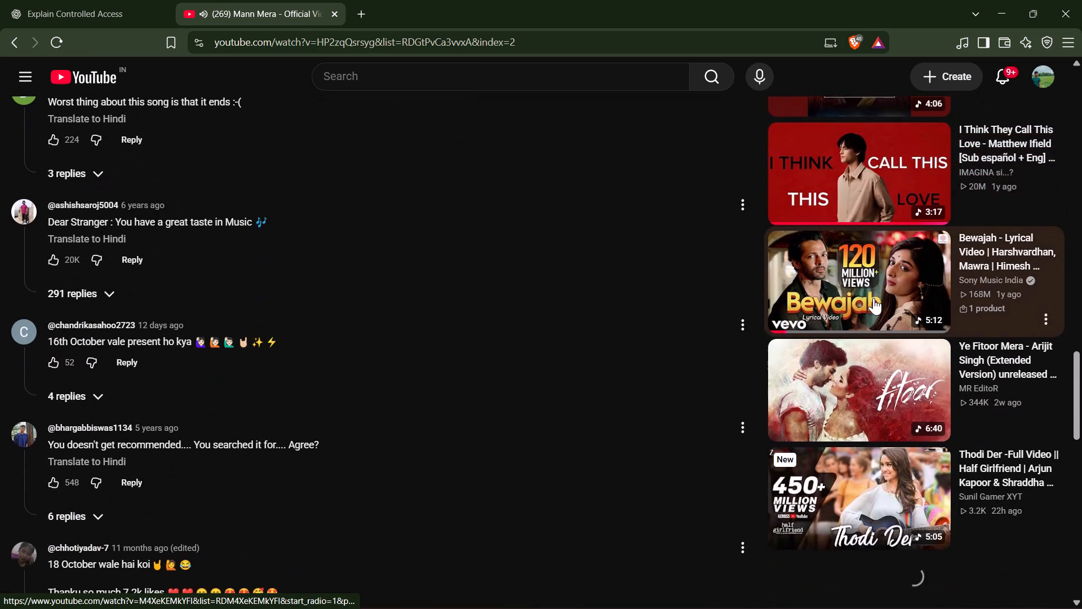
scroll(873, 298, "down", 4)
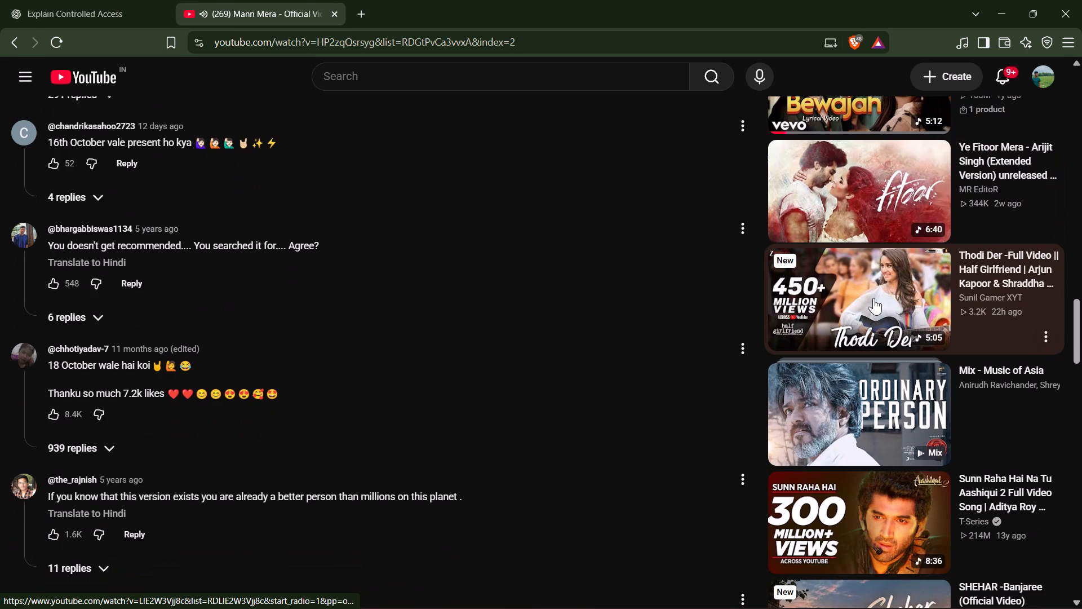
left_click(873, 298)
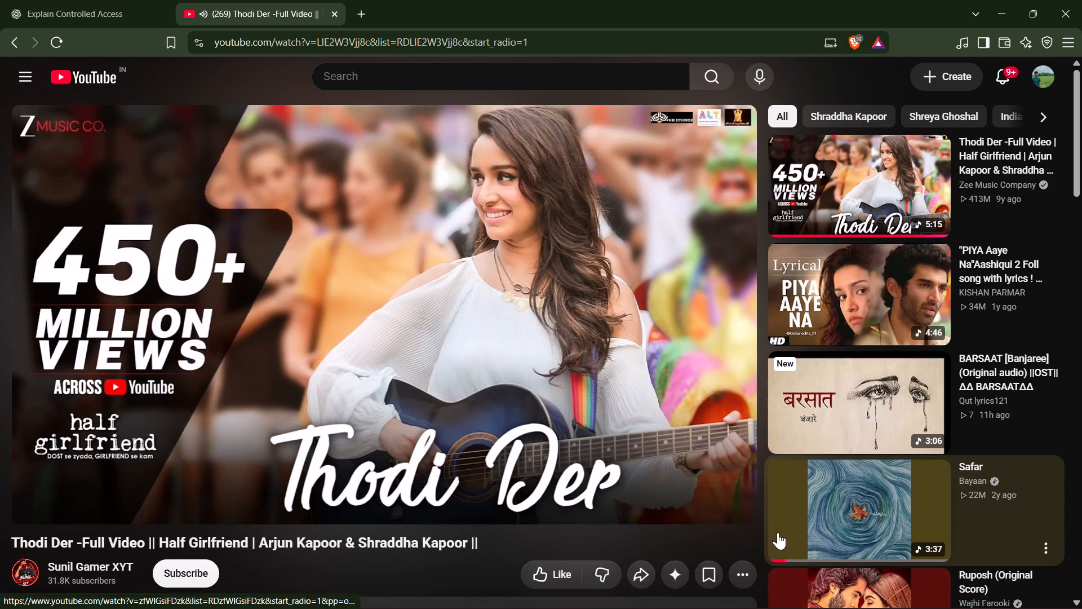
Play "Ruposh (Original Score)" by Wajhi Farooki from the recommended videos.
scroll(708, 539, "down", 1)
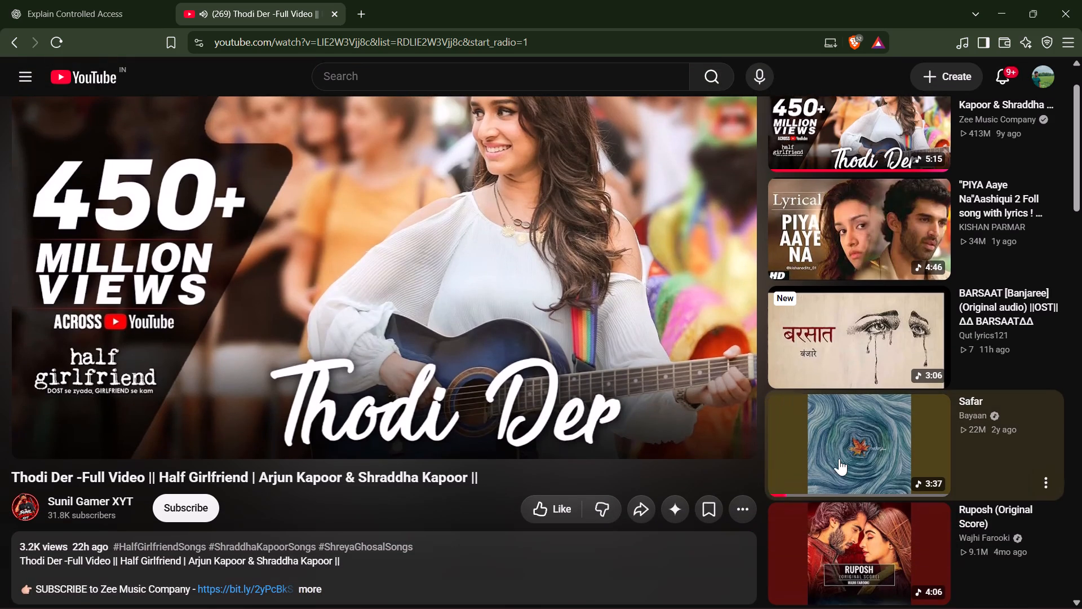
scroll(839, 458, "down", 1)
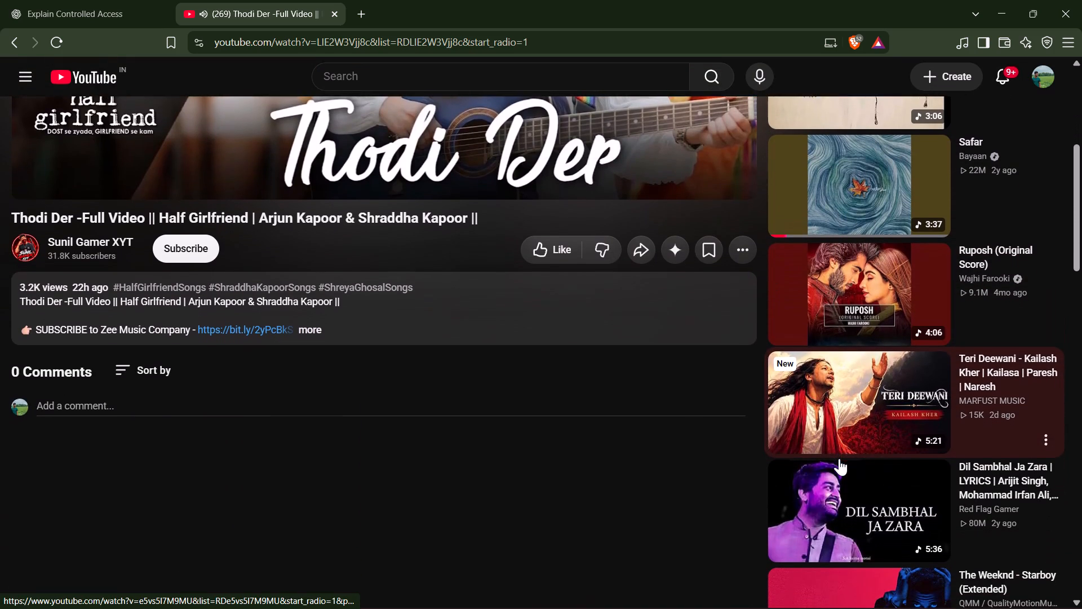
scroll(839, 458, "down", 1)
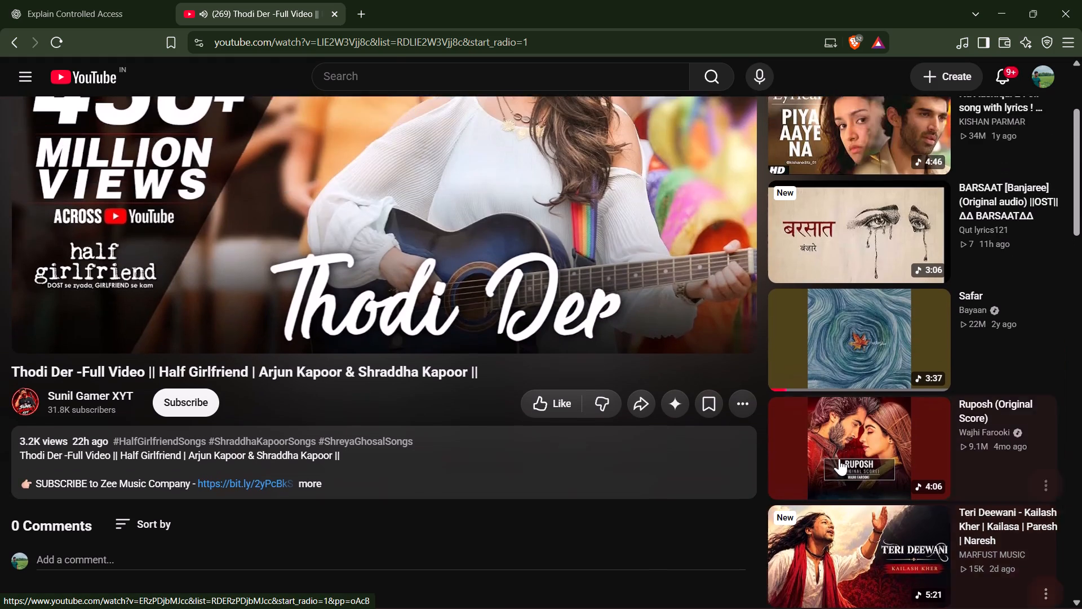
scroll(839, 458, "down", 1)
left_click(839, 458)
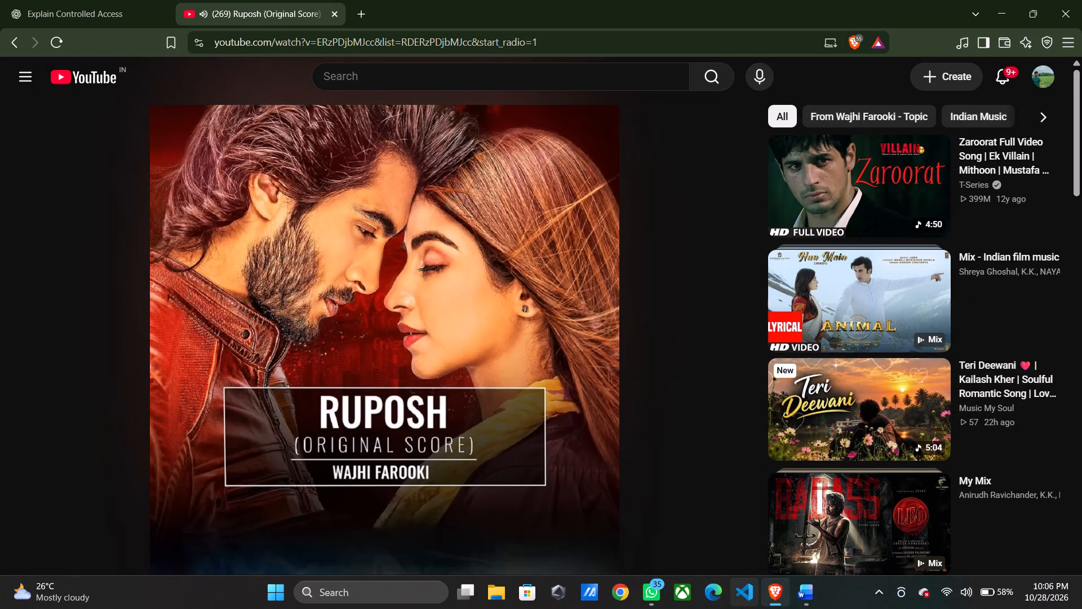
Switch to the Word report and complete the retyped Head of Department block's institute line with "- Amravati" after "Badnera".
left_click(808, 586)
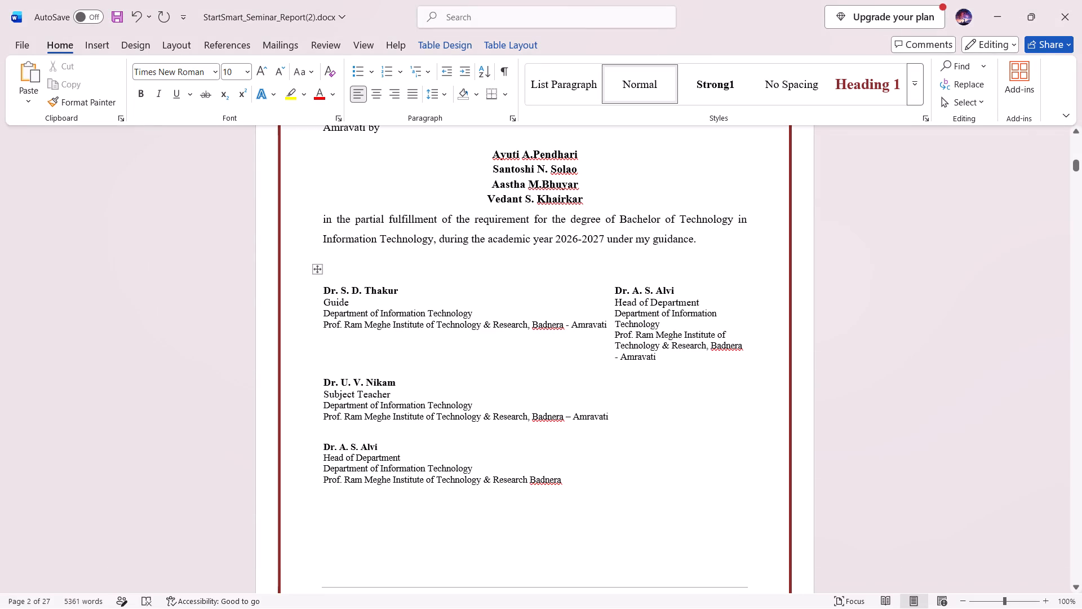
key("minus")
key("space")
key("shift+a")
type("maravati")
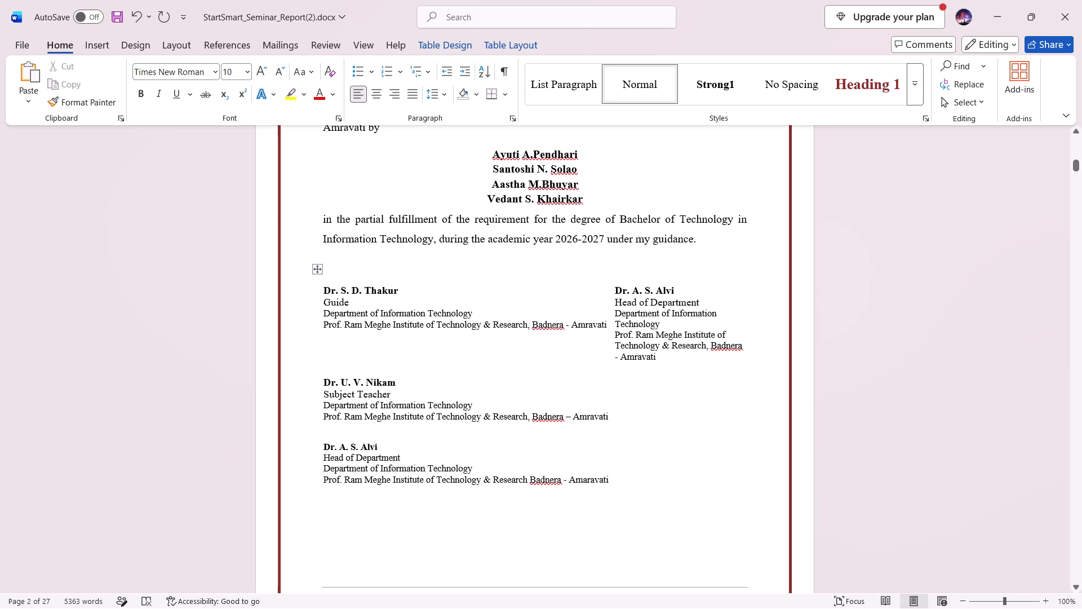
left_click(586, 478)
key("BackSpace")
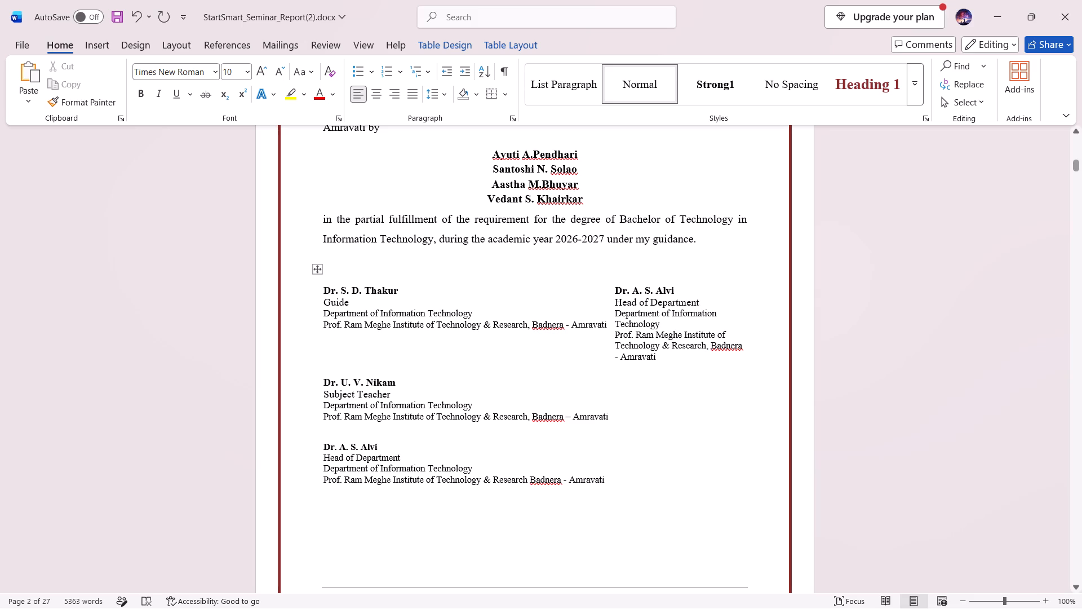
Delete the whole original Head of Department block, from its institute line up to the name, in the cell beside the Guide block.
left_click(628, 486)
left_click(662, 352)
key("BackSpace")
key("BackSpace")
key("BackSpace")
key("BackSpace")
key("BackSpace")
key("BackSpace")
key("BackSpace")
key("BackSpace")
key("BackSpace")
key("BackSpace")
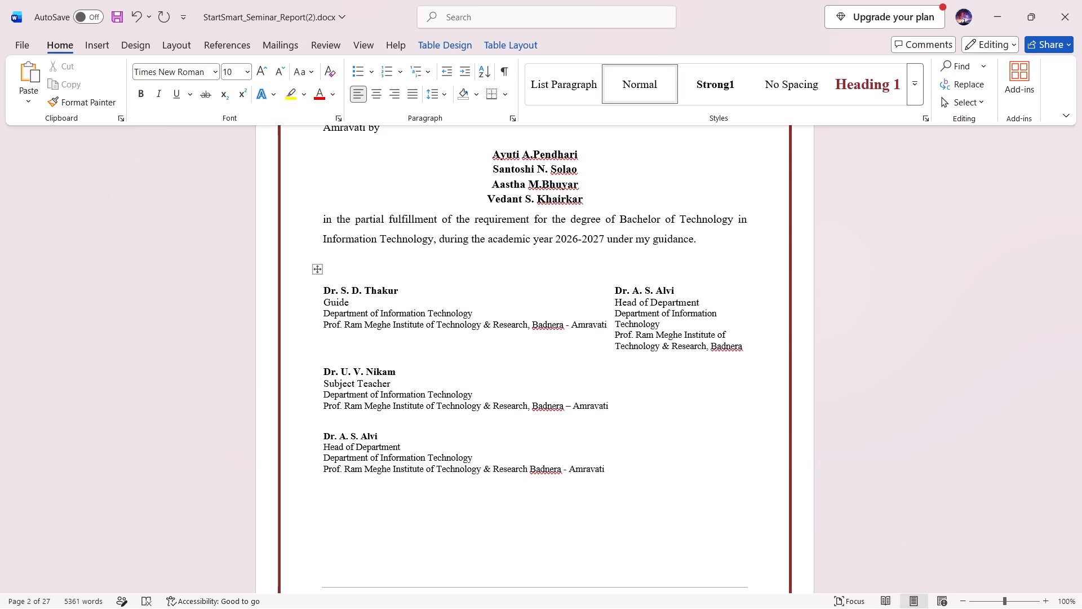
key("BackSpace")
key("BackSpace")
key("BackSpace")
key("BackSpace")
key("BackSpace")
key("BackSpace")
key("BackSpace")
key("BackSpace")
key("BackSpace")
key("BackSpace")
key("BackSpace")
key("BackSpace")
key("BackSpace")
key("BackSpace")
key("BackSpace")
key("BackSpace")
key("BackSpace")
key("BackSpace")
key("BackSpace")
key("BackSpace")
key("BackSpace")
key("BackSpace")
key("BackSpace")
key("BackSpace")
key("BackSpace")
key("BackSpace")
key("BackSpace")
key("BackSpace")
key("BackSpace")
key("BackSpace")
key("BackSpace")
key("BackSpace")
key("BackSpace")
key("BackSpace")
key("BackSpace")
key("BackSpace")
key("BackSpace")
key("BackSpace")
key("BackSpace")
key("BackSpace")
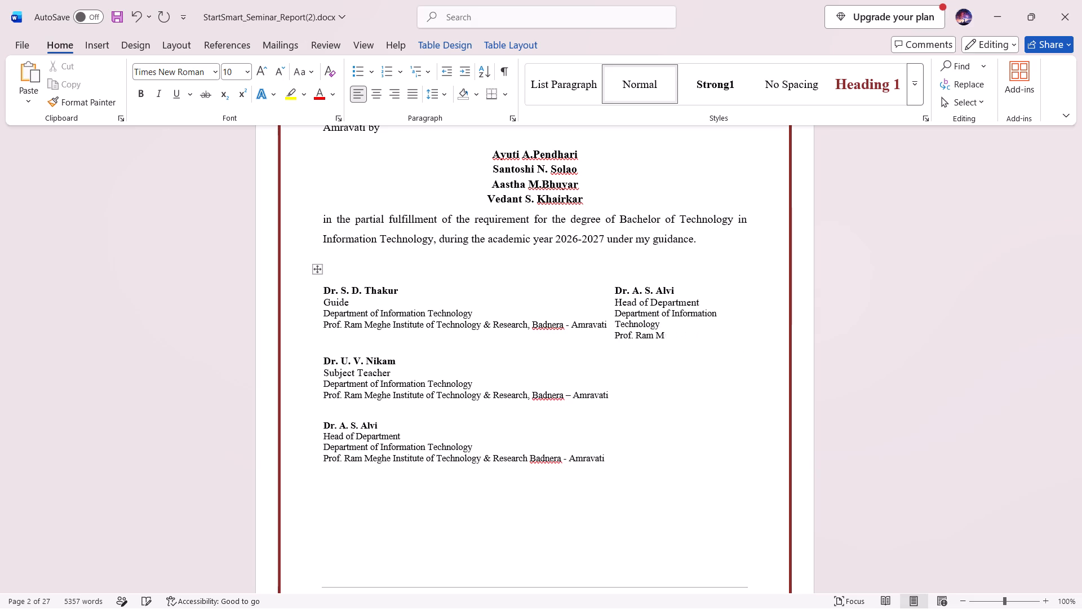
key("BackSpace")
key("BackSpace")
key("BackSpace")
key("BackSpace")
key("BackSpace")
key("BackSpace")
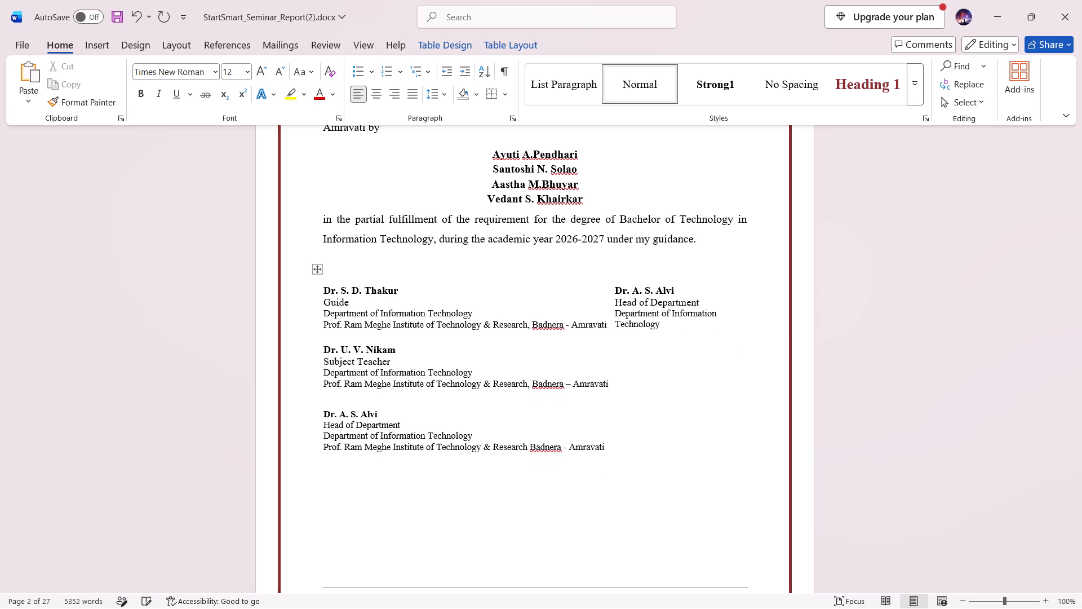
key("BackSpace")
key("BackSpace")
key("BackSpace")
key("BackSpace")
key("BackSpace")
key("BackSpace")
key("BackSpace")
key("BackSpace")
key("BackSpace")
key("BackSpace")
key("BackSpace")
key("BackSpace")
key("BackSpace")
key("BackSpace")
key("BackSpace")
key("BackSpace")
key("BackSpace")
key("BackSpace")
key("BackSpace")
key("BackSpace")
key("BackSpace")
key("BackSpace")
key("BackSpace")
key("BackSpace")
key("BackSpace")
key("BackSpace")
key("BackSpace")
key("BackSpace")
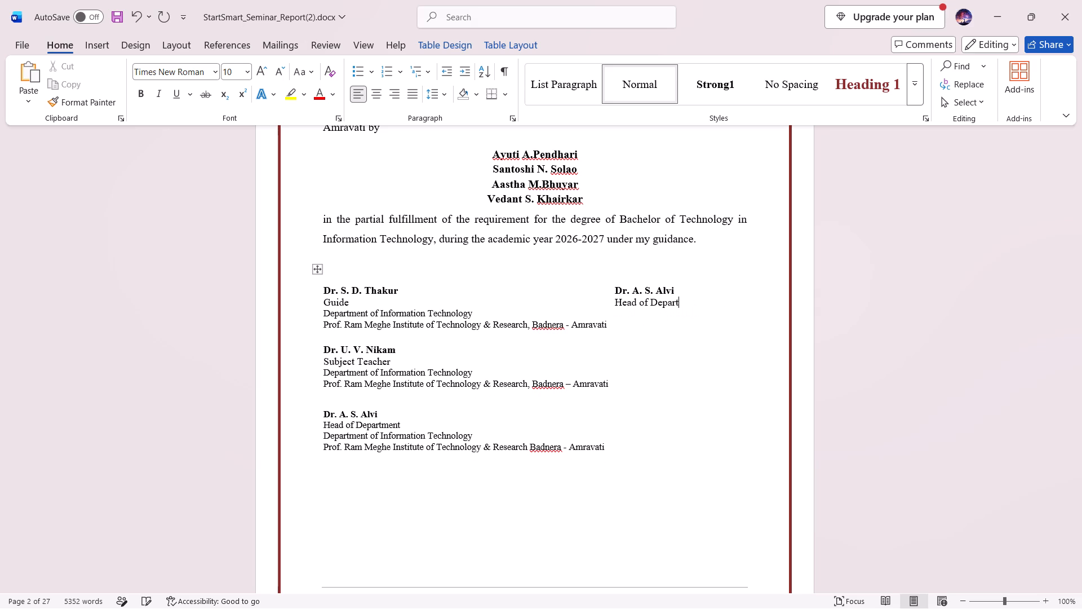
key("BackSpace")
key("BackSpace")
key("BackSpace")
key("BackSpace")
key("BackSpace")
key("BackSpace")
key("BackSpace")
key("BackSpace")
key("BackSpace")
key("BackSpace")
key("BackSpace")
key("BackSpace")
key("BackSpace")
key("BackSpace")
key("BackSpace")
key("BackSpace")
key("BackSpace")
key("BackSpace")
key("BackSpace")
key("BackSpace")
key("BackSpace")
key("BackSpace")
key("BackSpace")
key("BackSpace")
key("BackSpace")
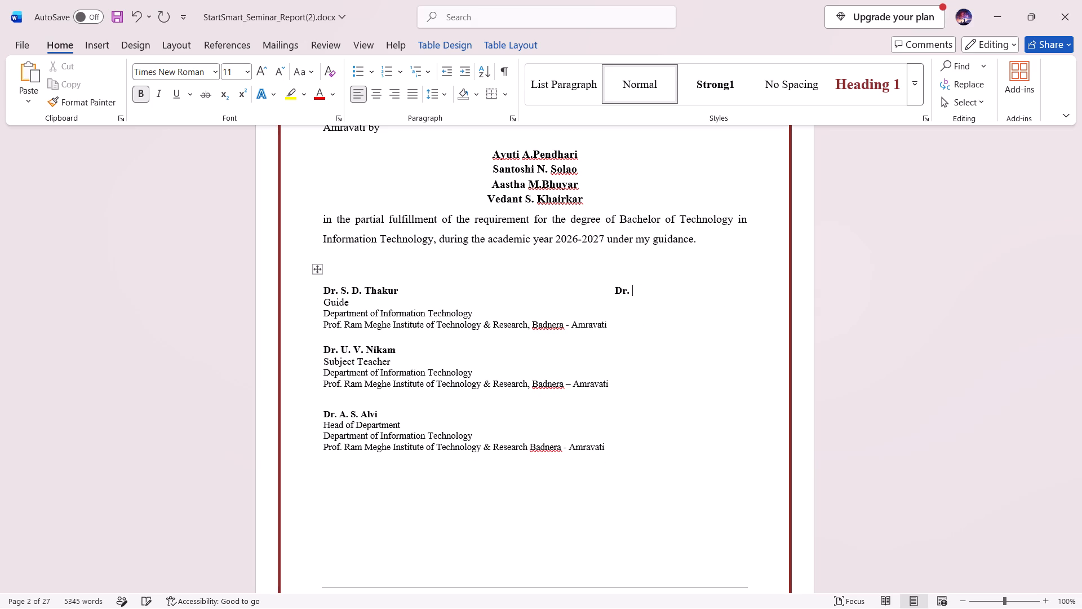
key("BackSpace")
key("BackSpace")
key("BackSpace")
key("BackSpace")
Review the certificate page's layout and the three stacked signatory blocks, including the blank space before the following page.
scroll(679, 403, "down", 1)
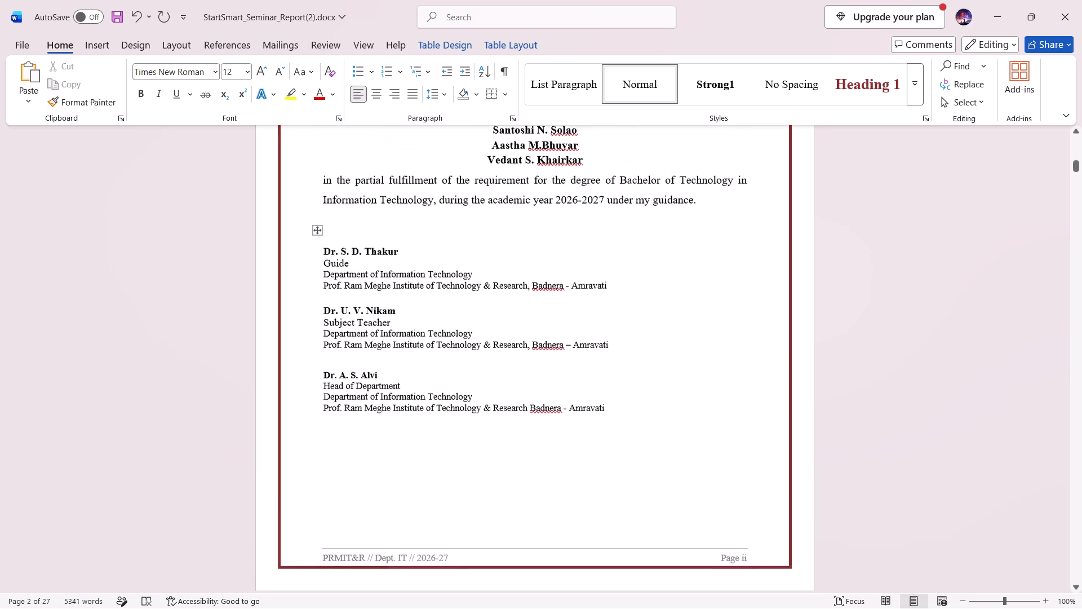
scroll(679, 403, "down", 1)
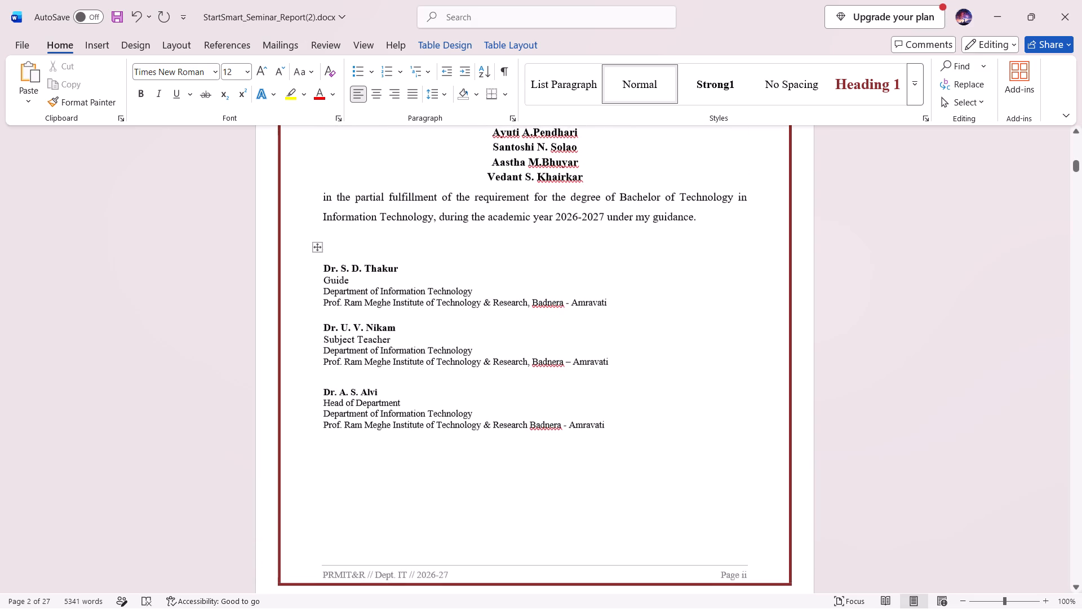
scroll(679, 403, "down", 1)
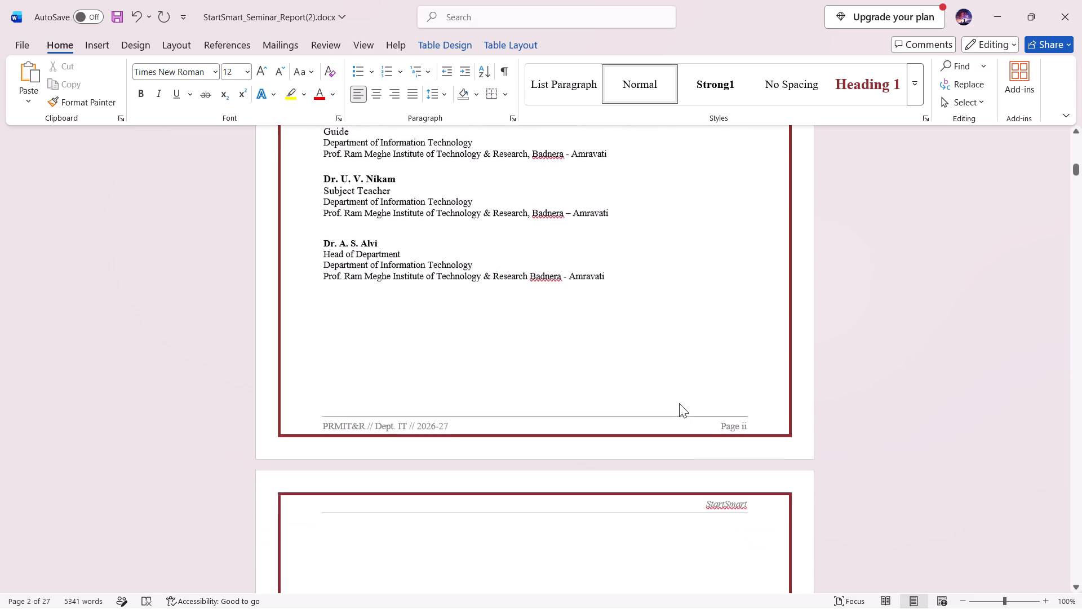
scroll(679, 403, "down", 2)
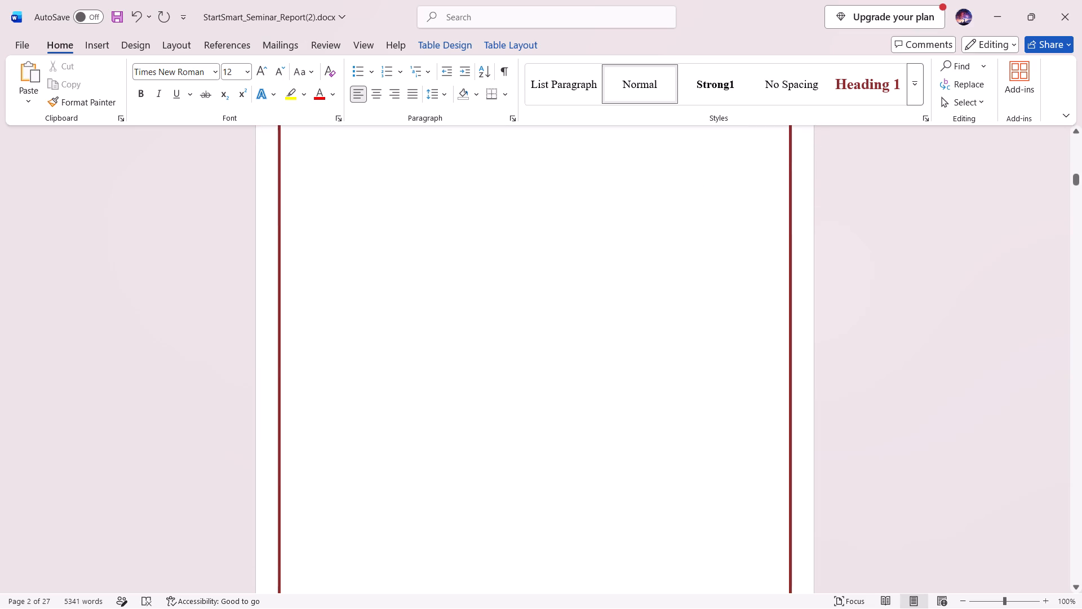
scroll(679, 403, "down", 1)
scroll(679, 403, "up", 1)
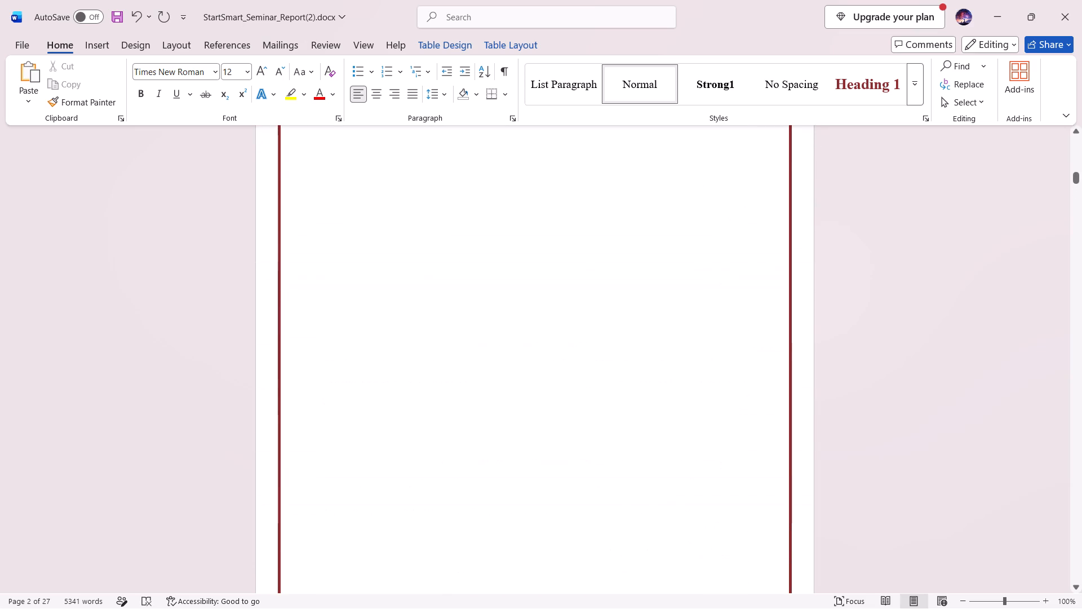
scroll(679, 403, "up", 1)
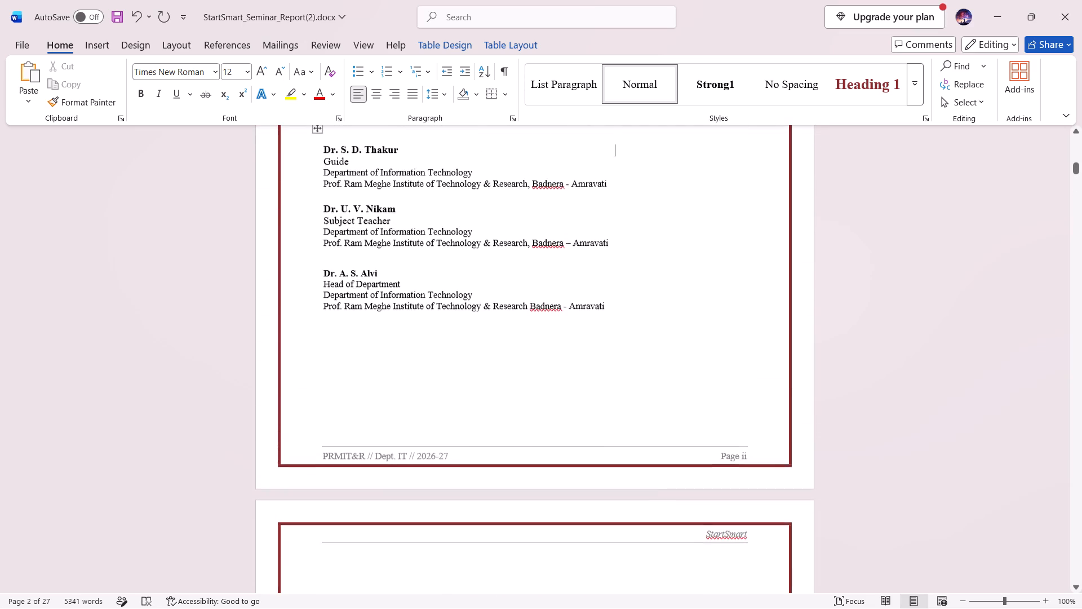
scroll(679, 403, "up", 1)
scroll(679, 403, "down", 1)
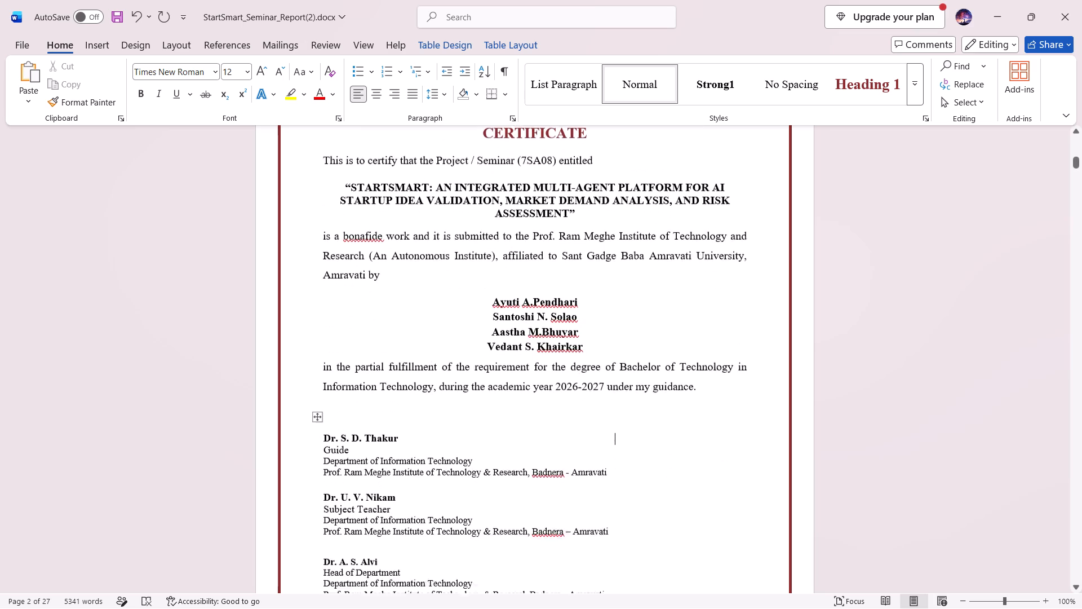
scroll(679, 403, "down", 1)
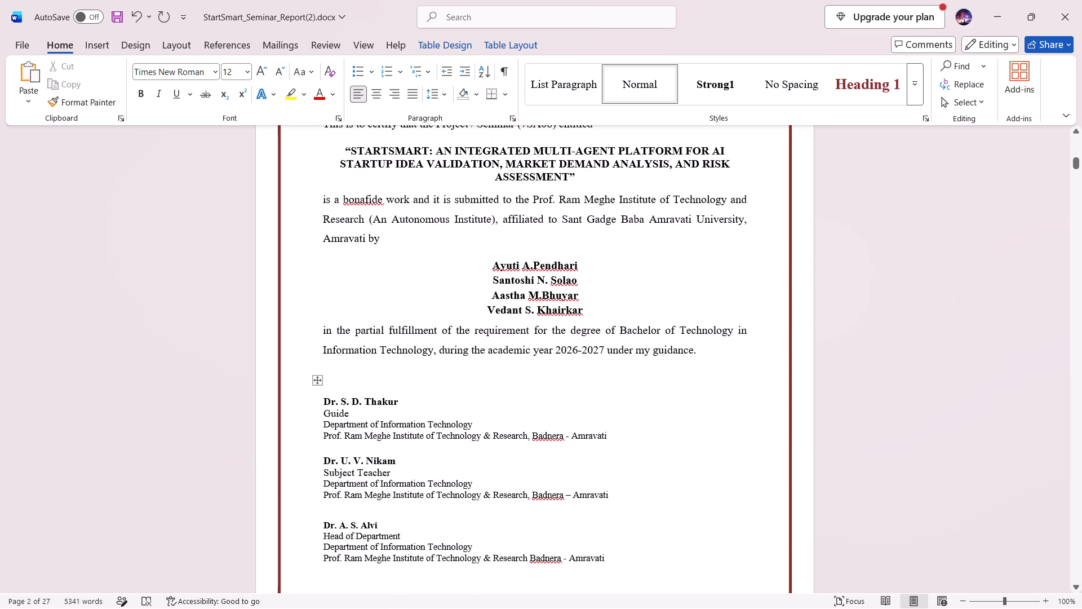
scroll(679, 403, "down", 1)
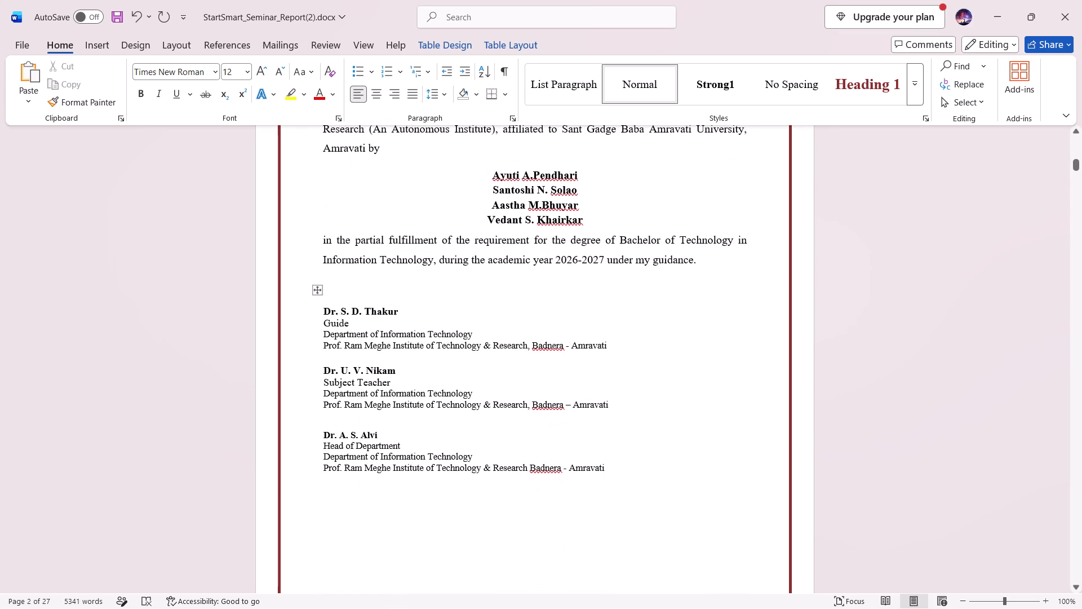
scroll(679, 403, "down", 1)
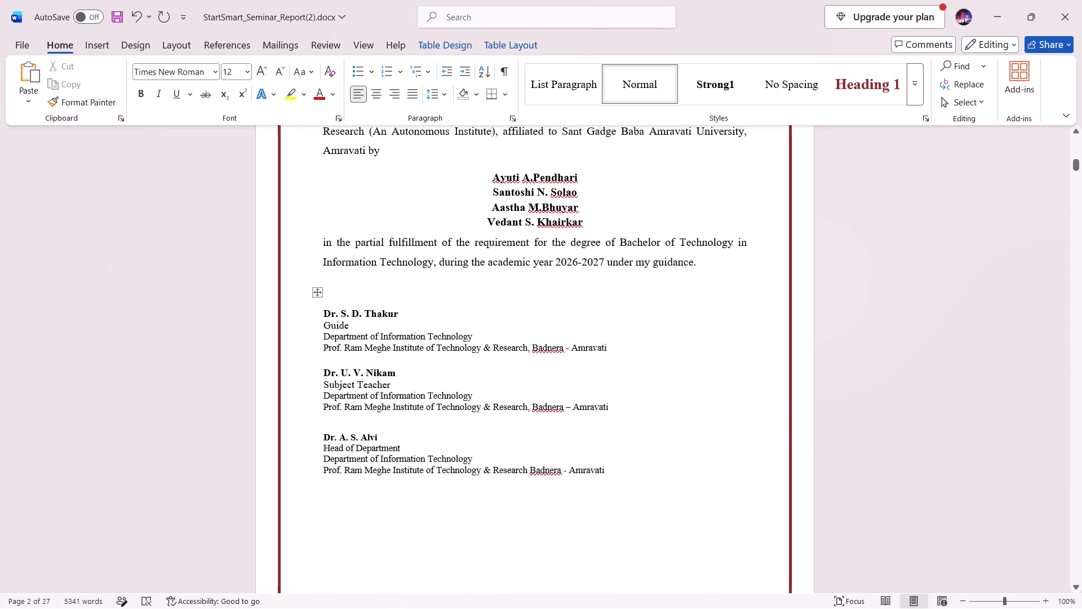
scroll(679, 403, "down", 1)
scroll(693, 488, "up", 1)
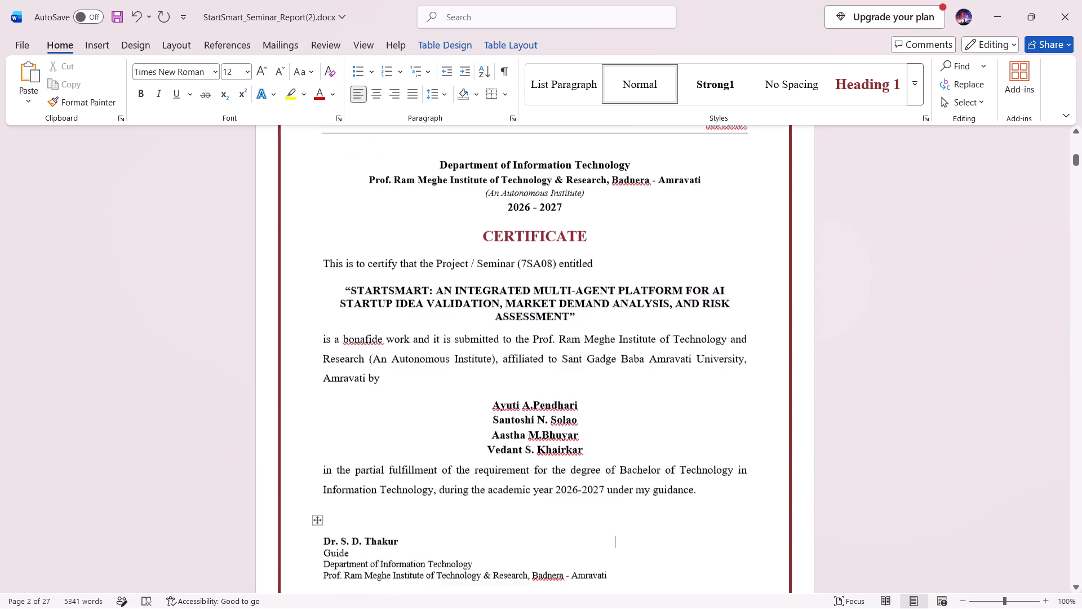
scroll(693, 488, "down", 1, "ctrl")
scroll(693, 488, "down", 1)
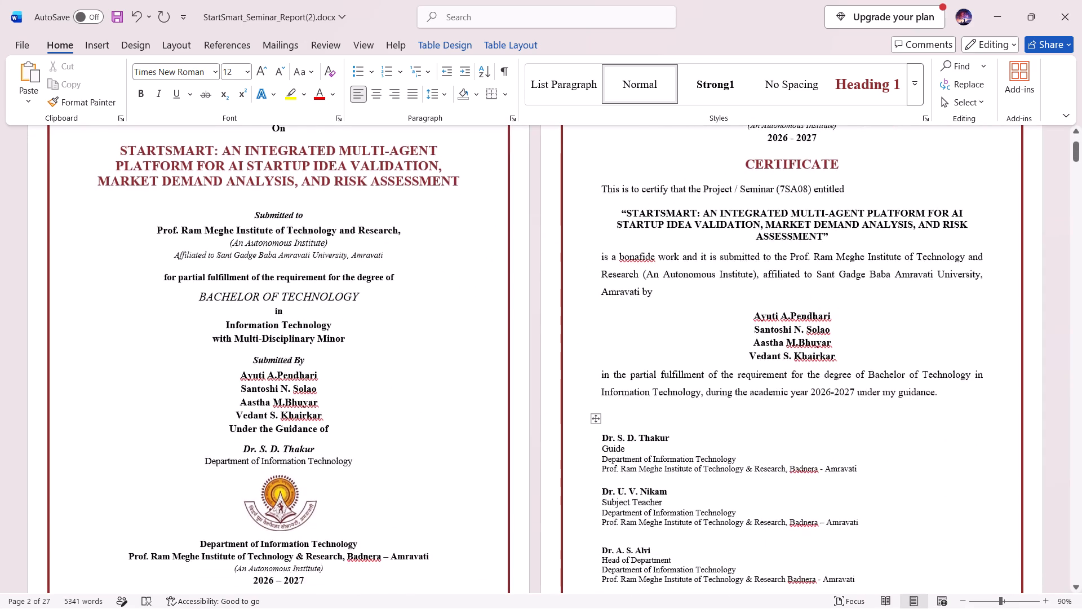
scroll(693, 488, "down", 1)
scroll(693, 488, "up", 1, "ctrl")
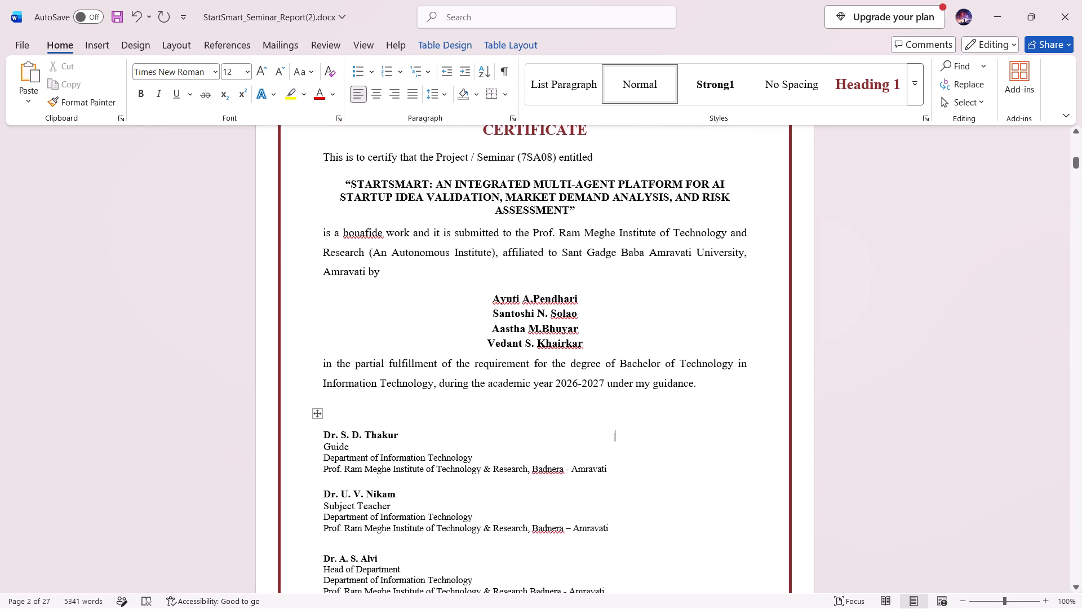
scroll(693, 488, "down", 1)
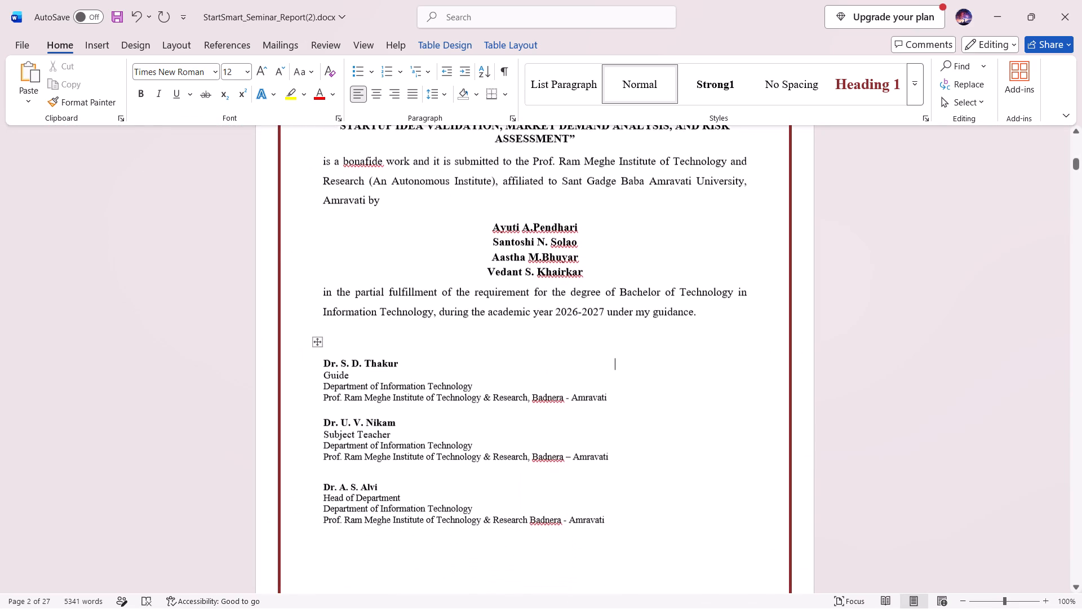
scroll(693, 488, "down", 1)
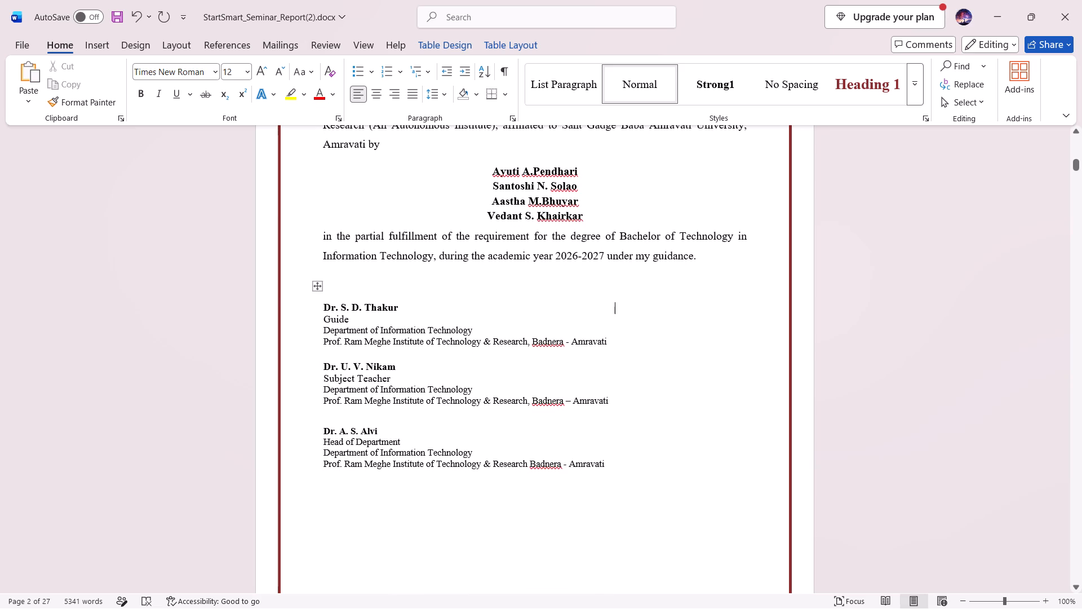
Break the Guide block's department line after "Department of Information" so "Technology" moves onto its own line.
left_click(476, 328)
left_click(425, 328)
key("Return")
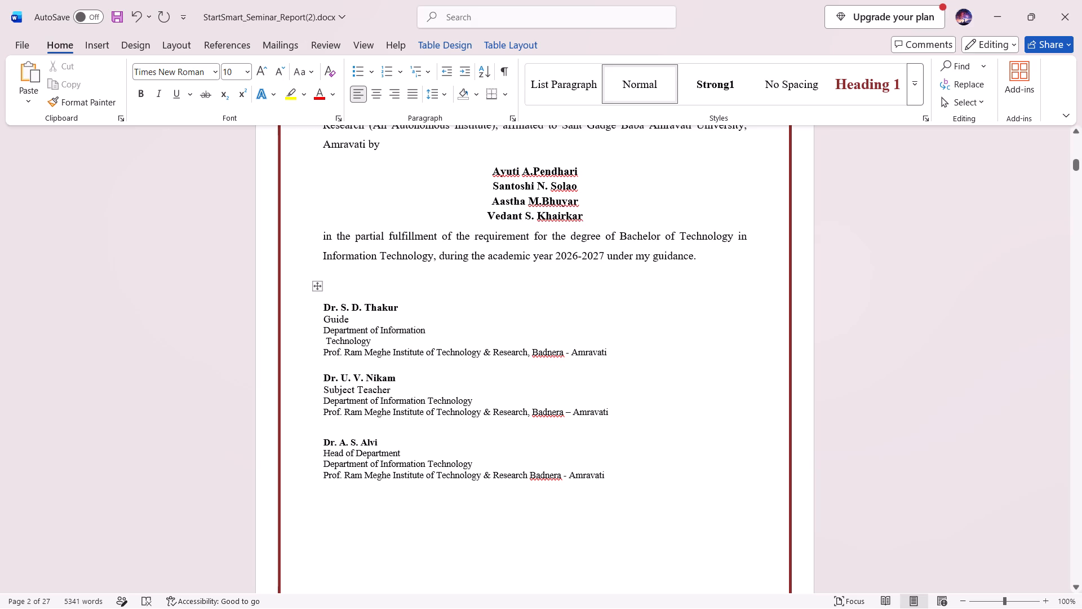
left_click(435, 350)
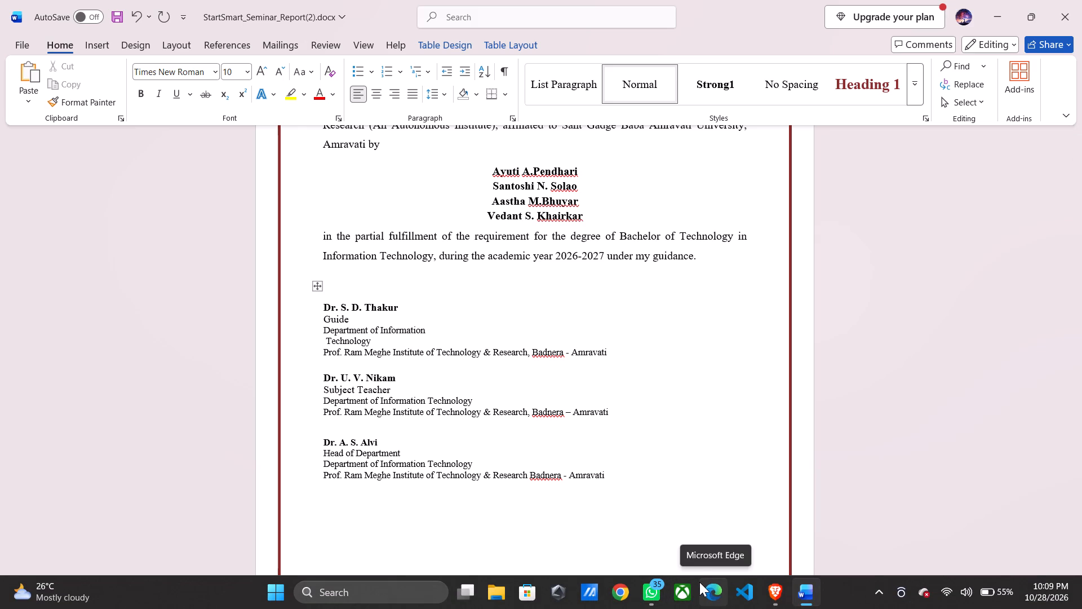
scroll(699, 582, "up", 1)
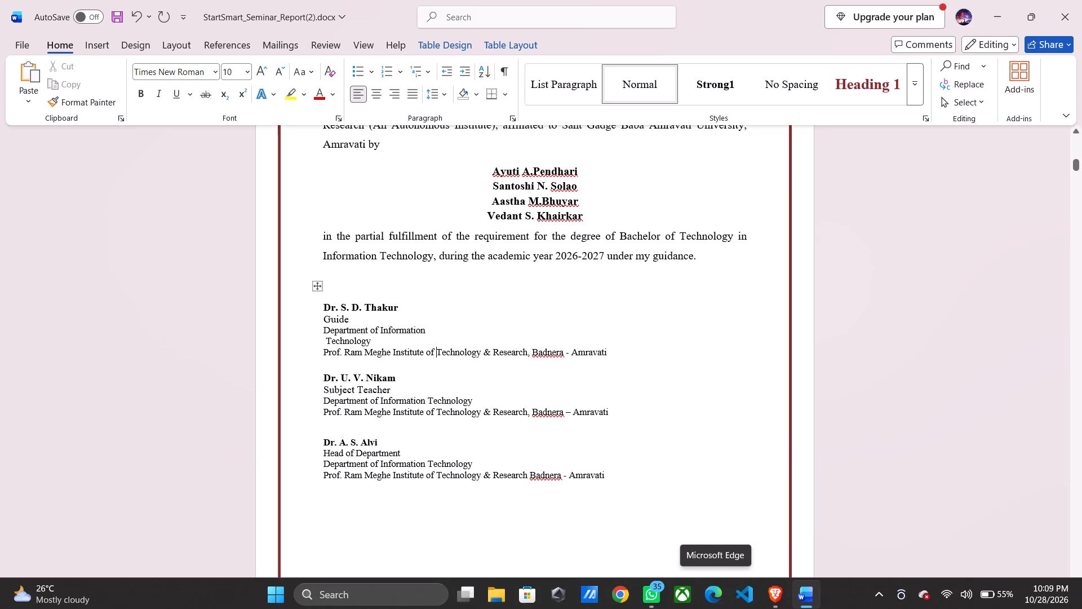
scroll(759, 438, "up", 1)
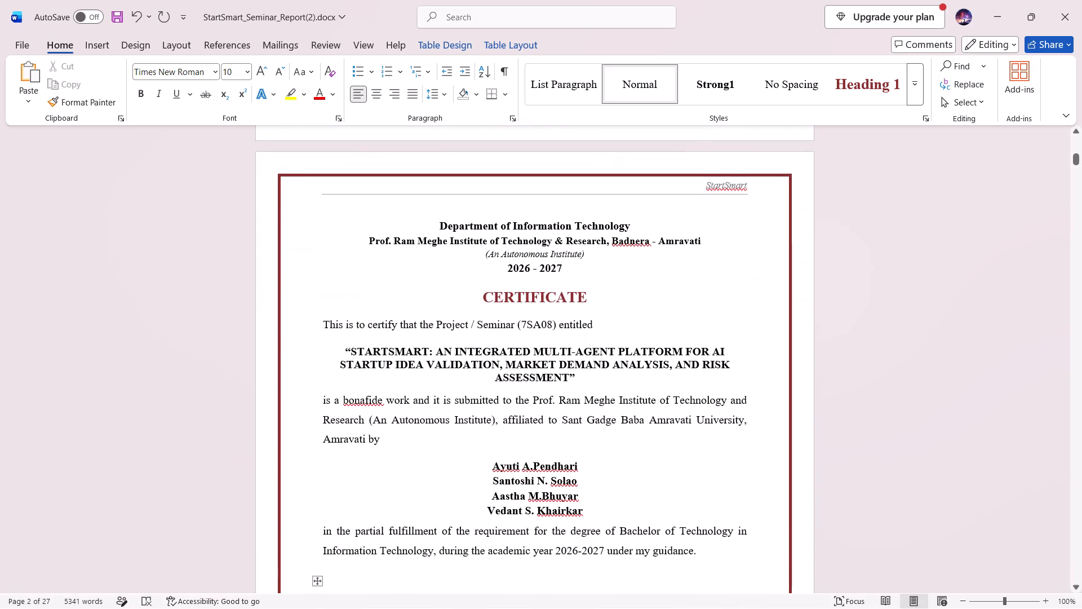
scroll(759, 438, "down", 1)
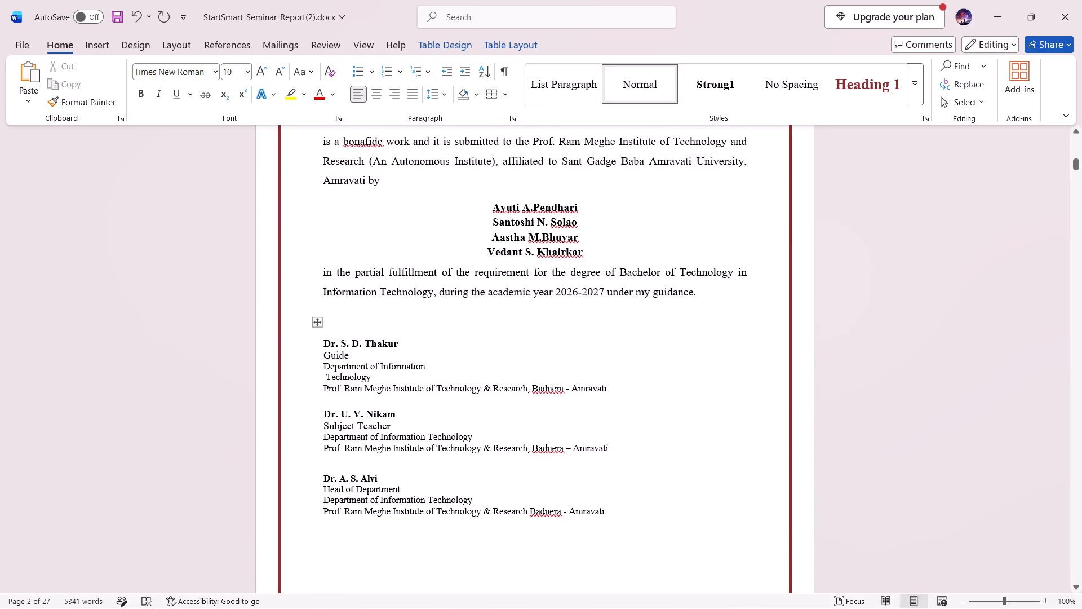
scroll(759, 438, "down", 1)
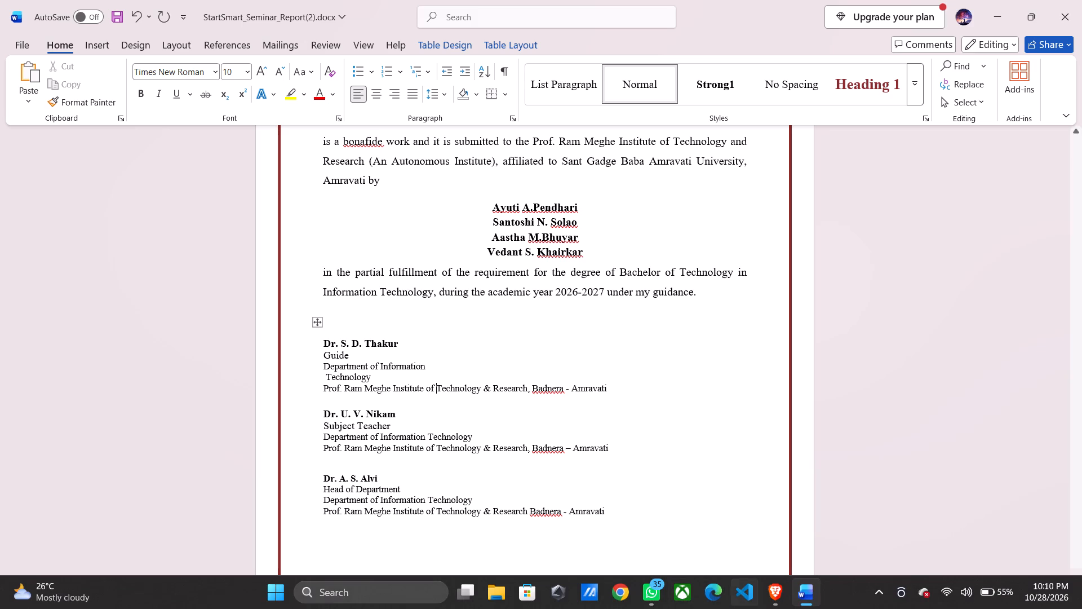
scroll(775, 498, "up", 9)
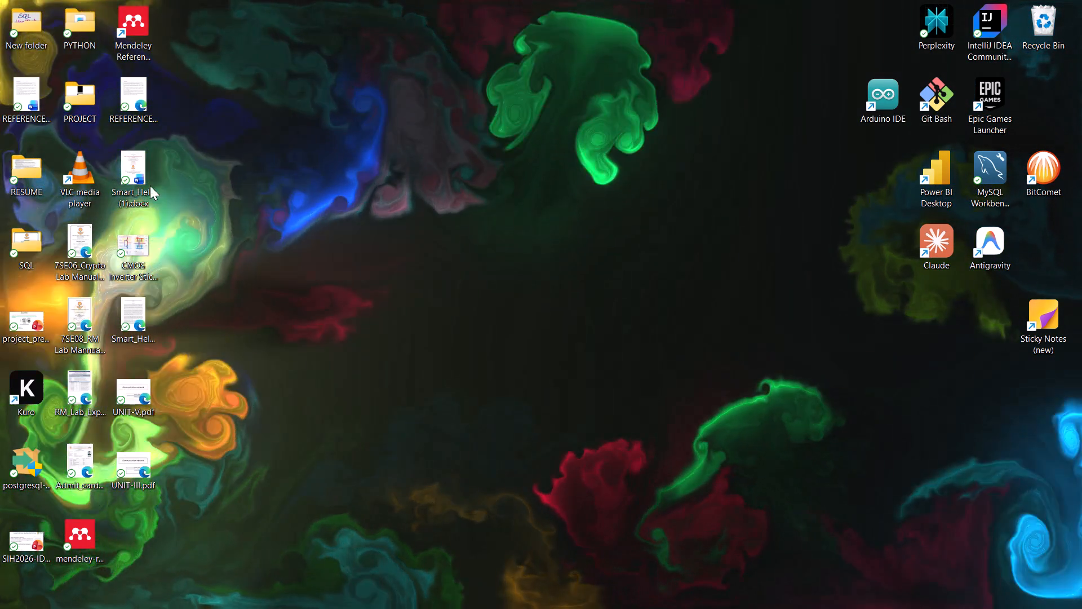
Open Smart_Helmet_Horn_Detection_Final_Report (1).docx from the desktop and examine its cover page and certificate page layout.
triple_click(127, 189)
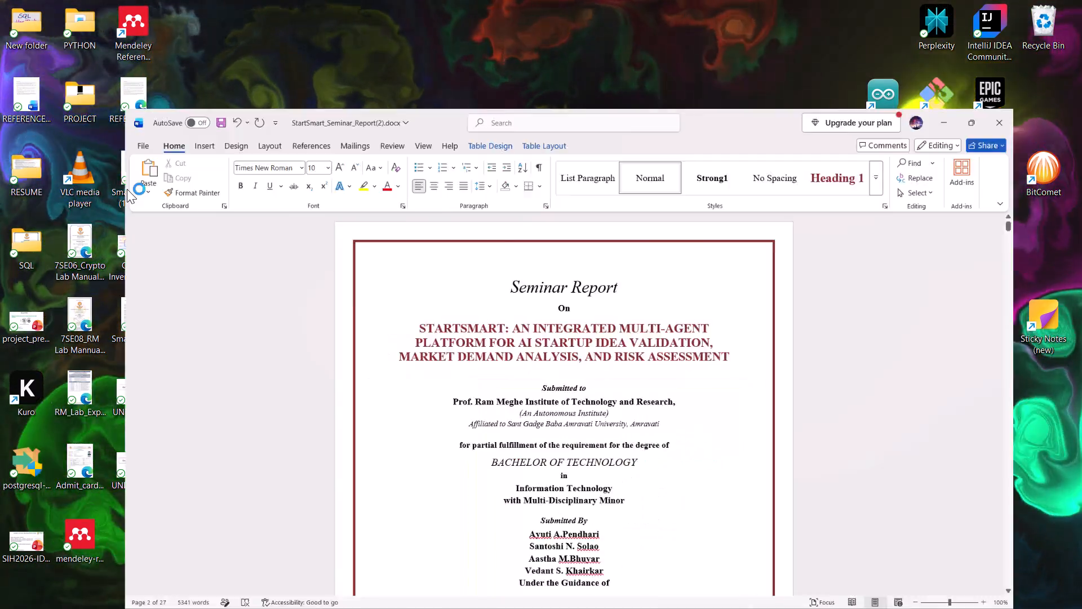
scroll(414, 297, "down", 1)
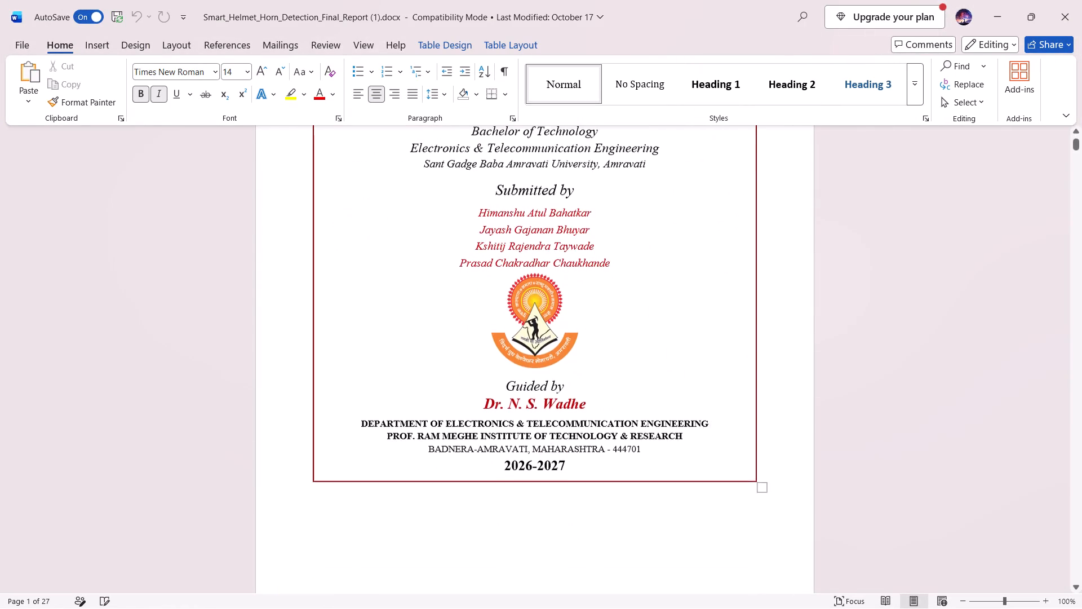
scroll(414, 297, "down", 2)
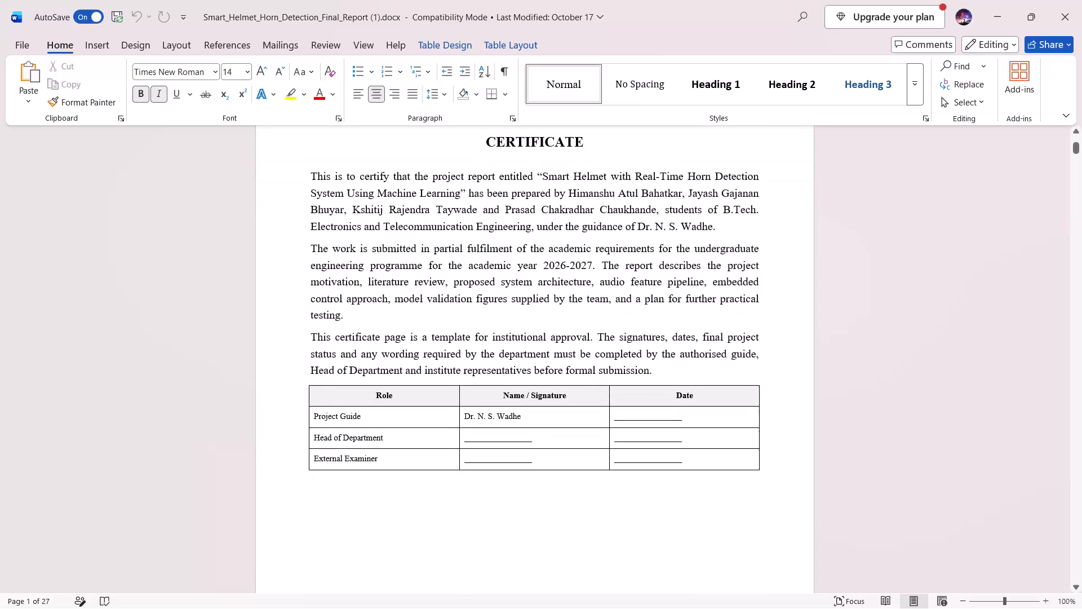
scroll(414, 297, "right", 1)
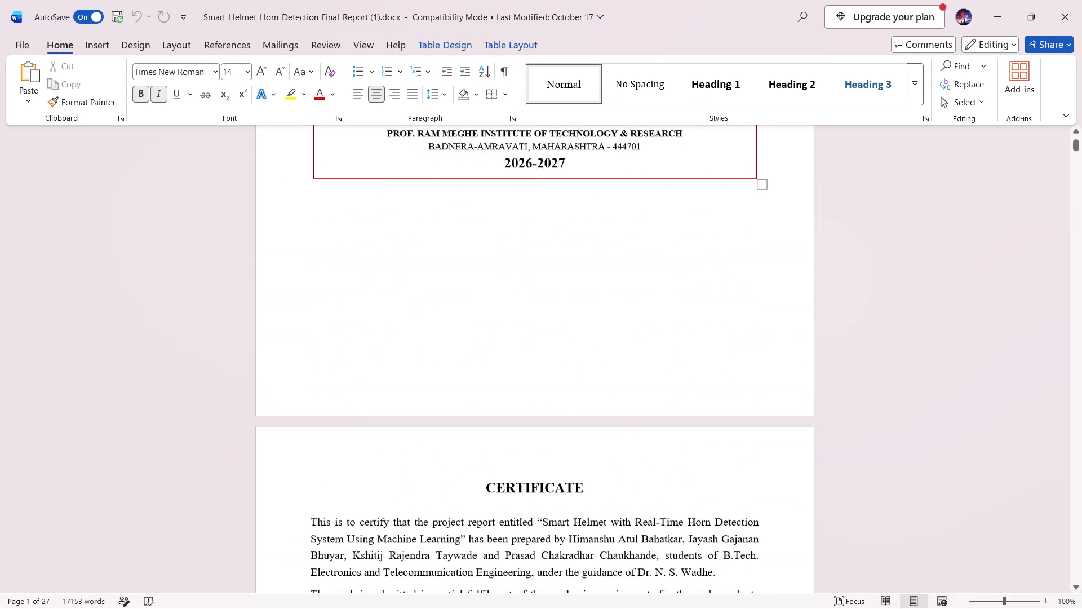
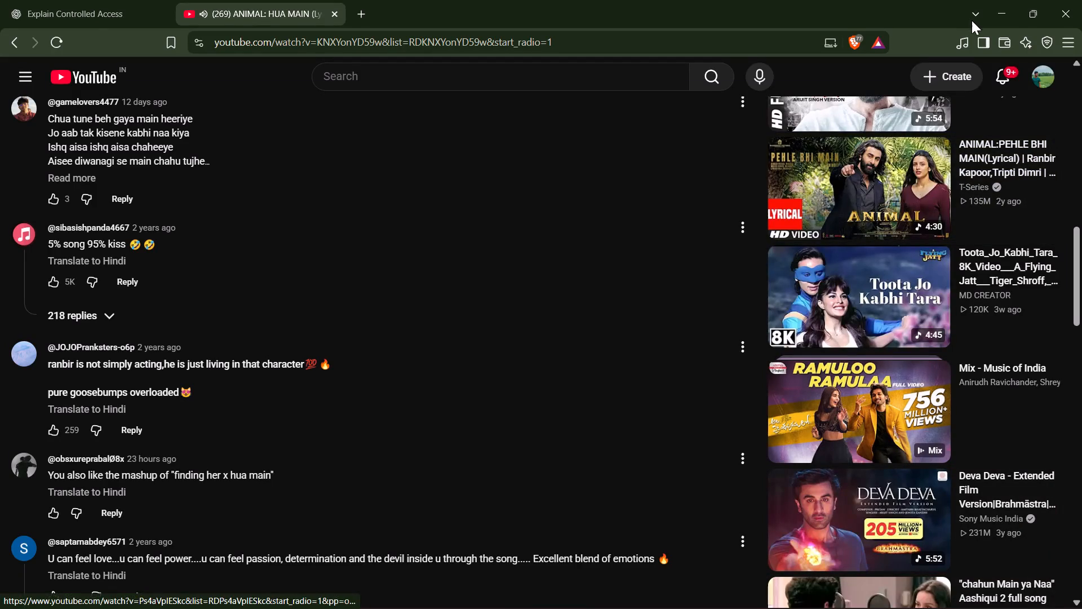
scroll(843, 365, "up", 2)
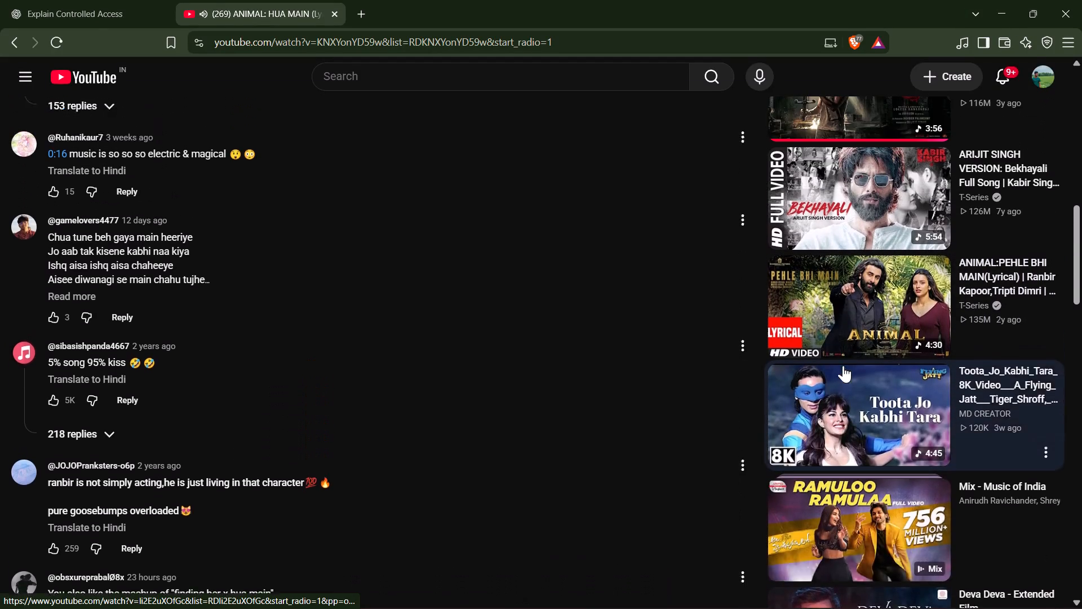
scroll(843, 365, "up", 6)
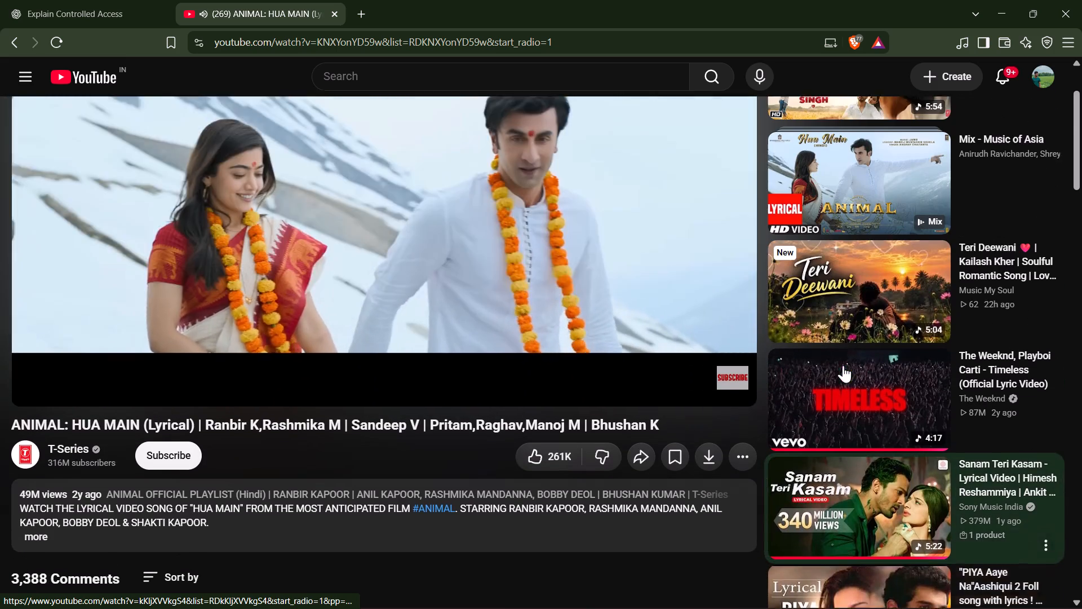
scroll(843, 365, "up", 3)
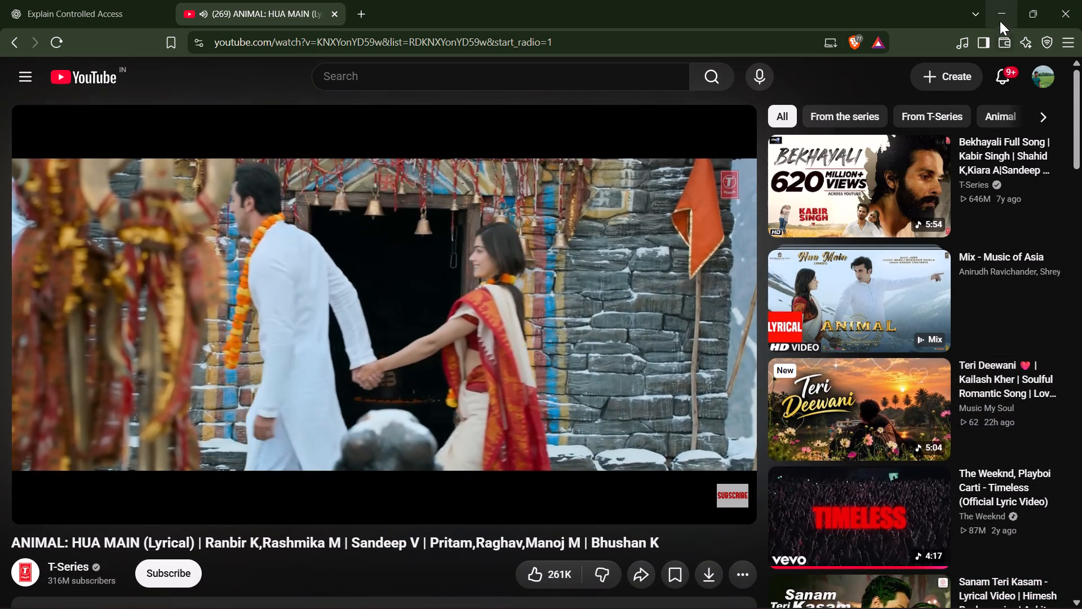
Minimize the browser window playing the YouTube video to return to the open Word reports.
left_click(1000, 18)
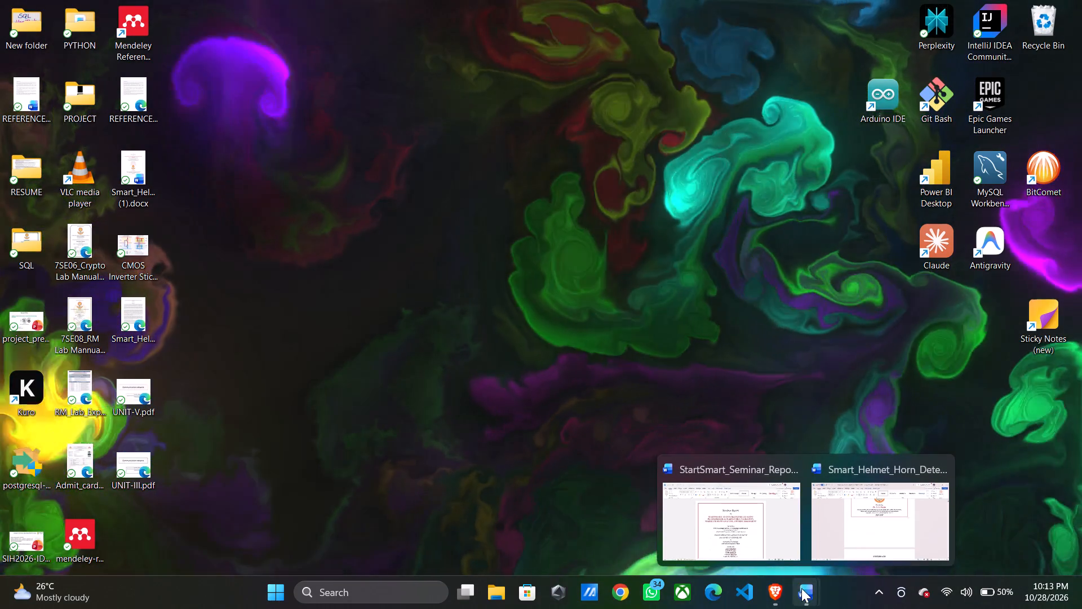
Switch to the StartSmart seminar report and shift the left edge of the certificate page's signatory table slightly inward.
left_click(803, 593)
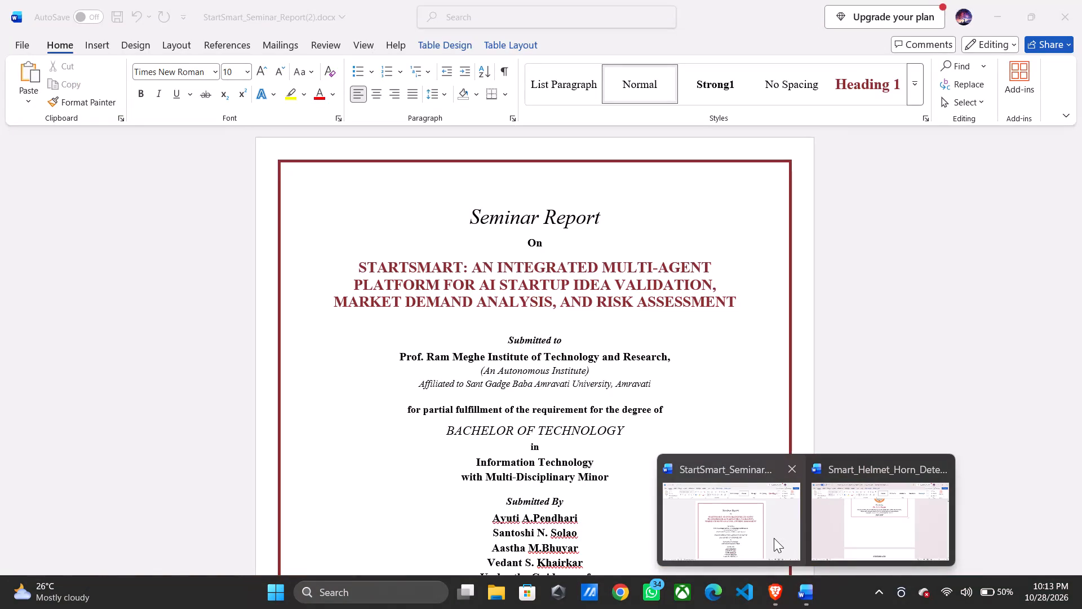
left_click(774, 538)
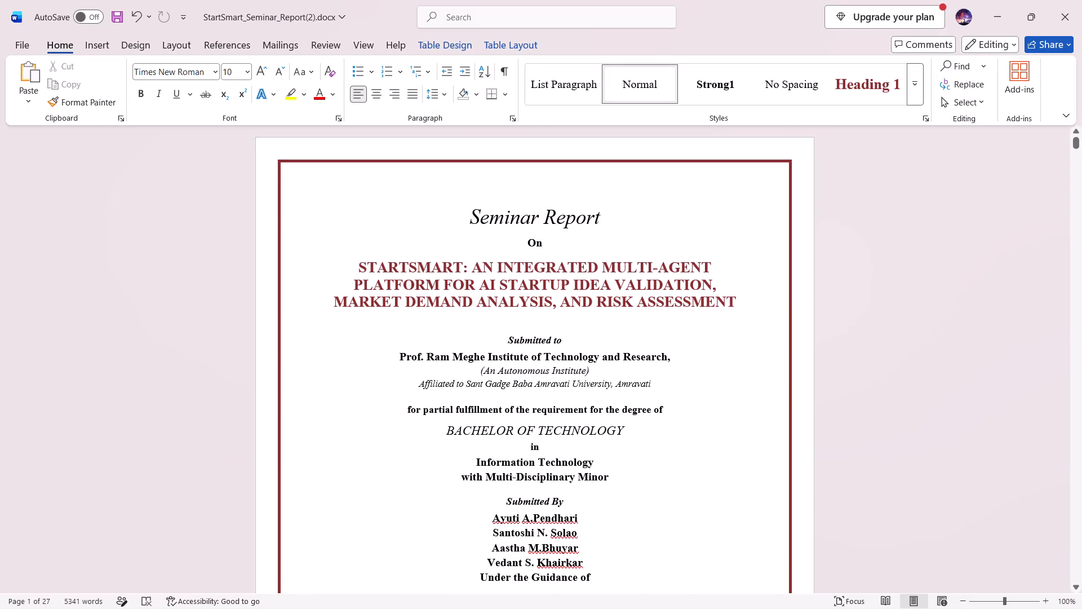
scroll(695, 516, "down", 1)
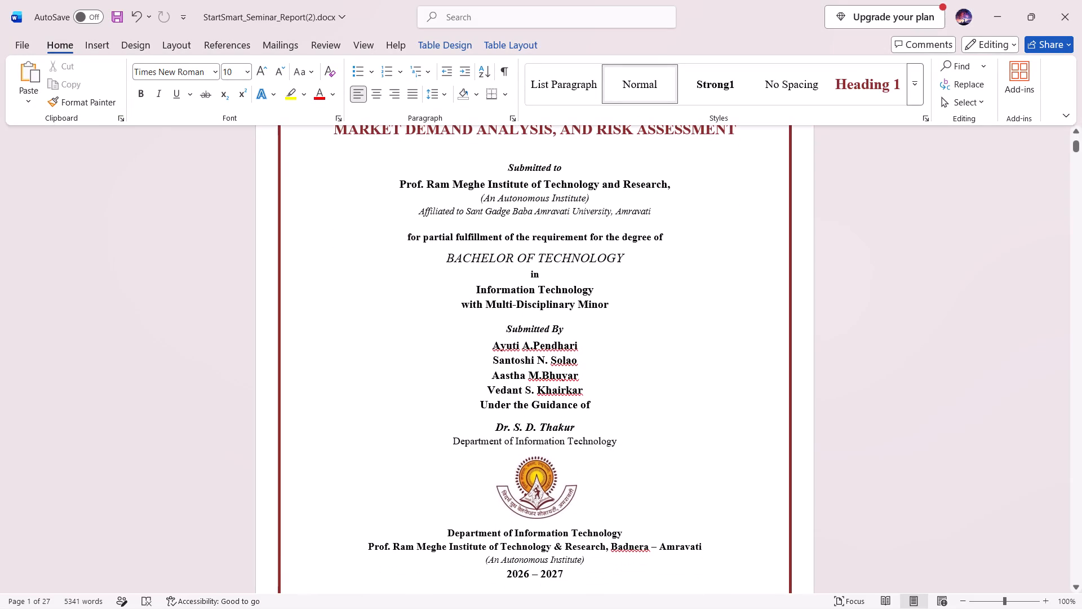
scroll(695, 516, "down", 2)
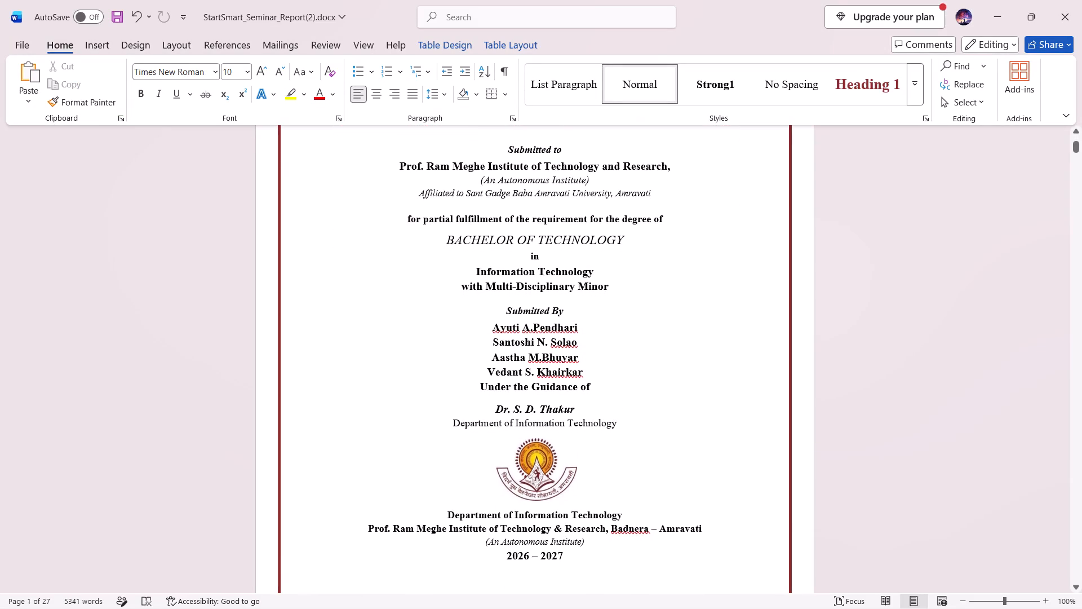
scroll(695, 516, "down", 1)
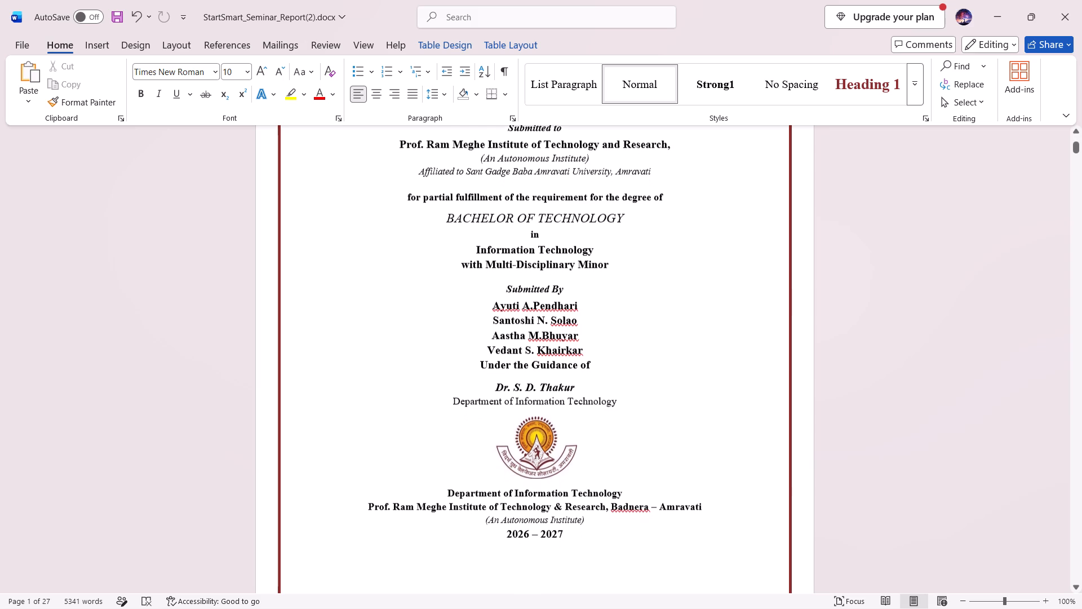
scroll(695, 516, "down", 1)
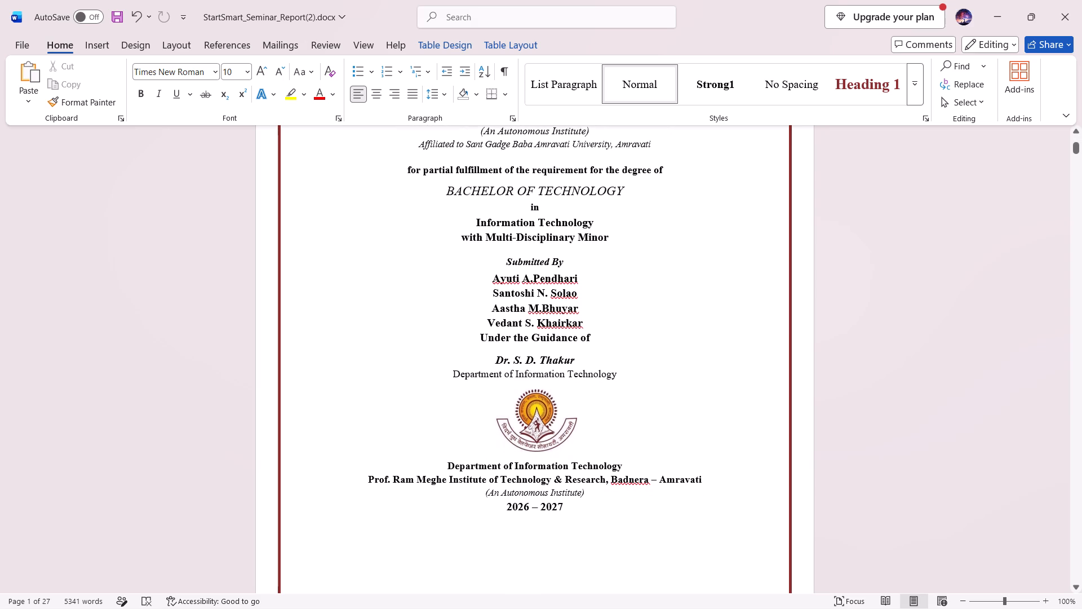
scroll(695, 516, "down", 1)
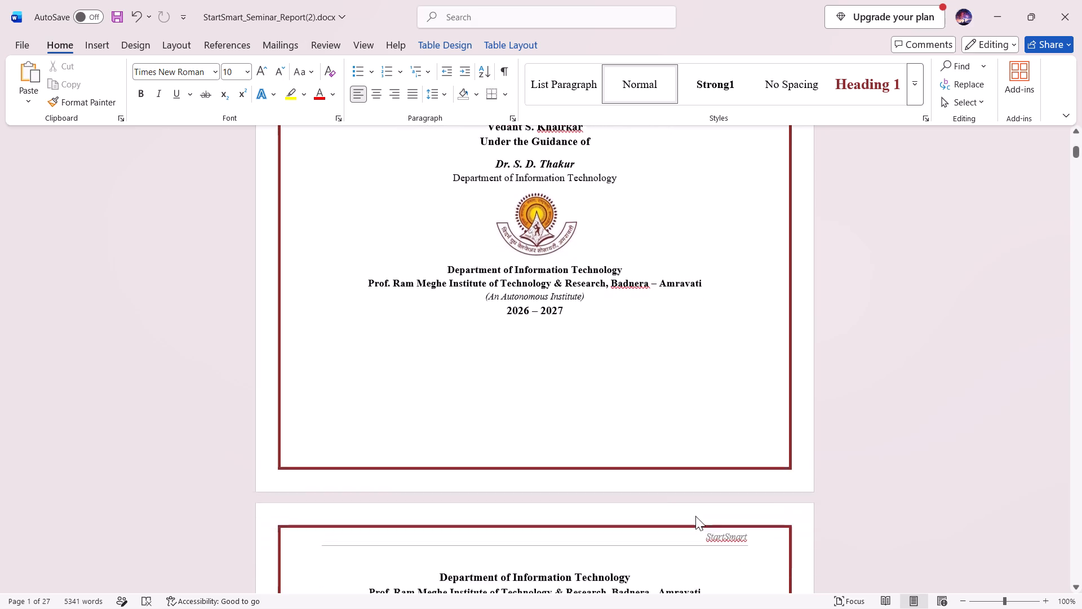
scroll(695, 516, "down", 1)
left_click(635, 433)
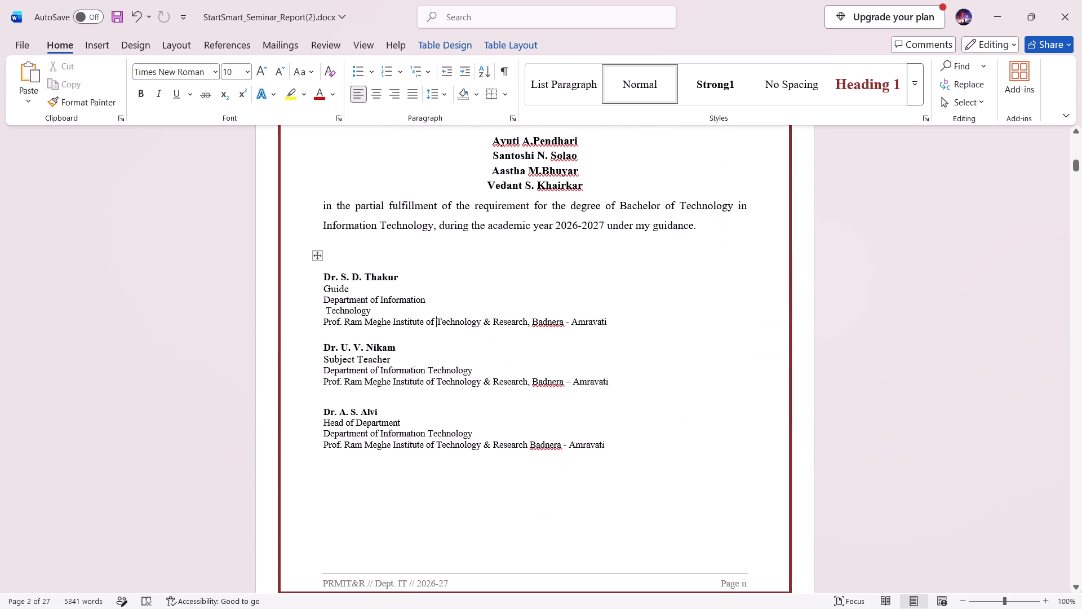
right_click(322, 275)
right_click_drag(322, 275, 335, 275)
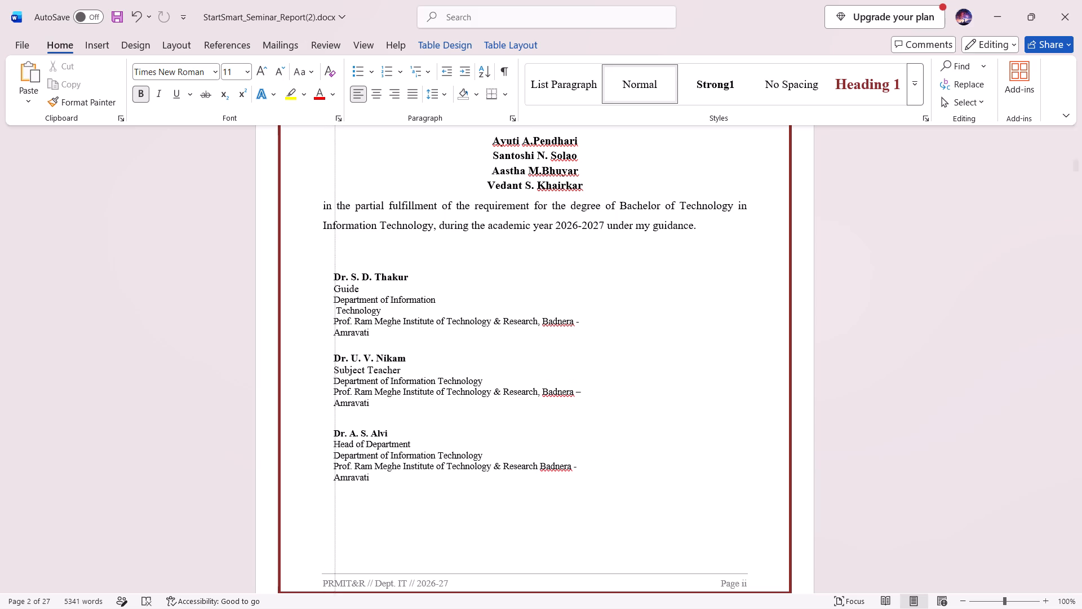
right_click_drag(335, 275, 335, 275)
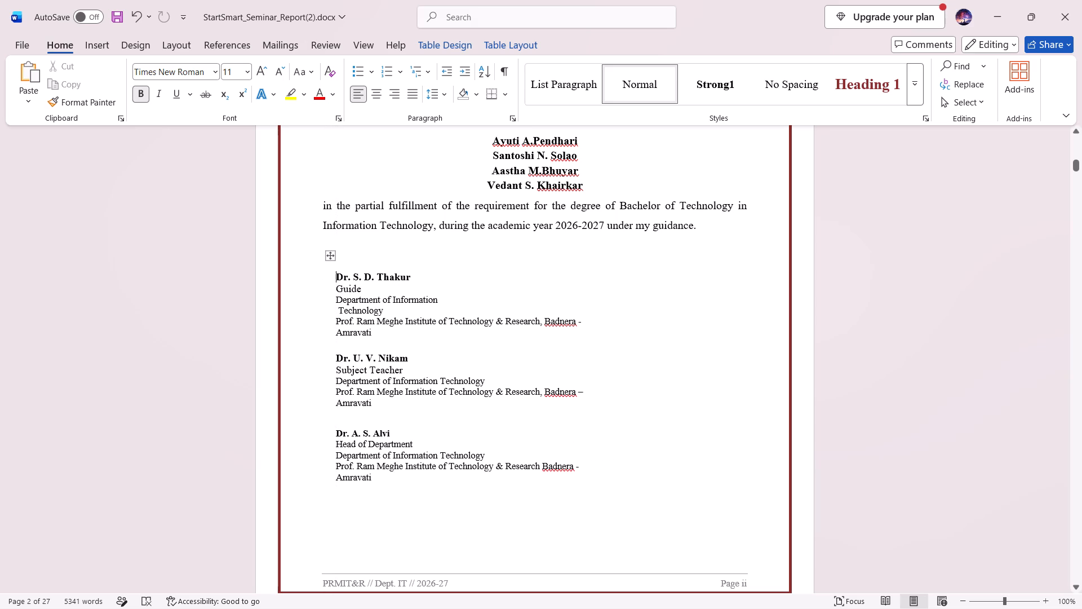
Increase the font size of the Guide's name in the certificate page's first signatory block to 12.
left_click_drag(411, 276, 382, 277)
left_click_drag(382, 277, 317, 276)
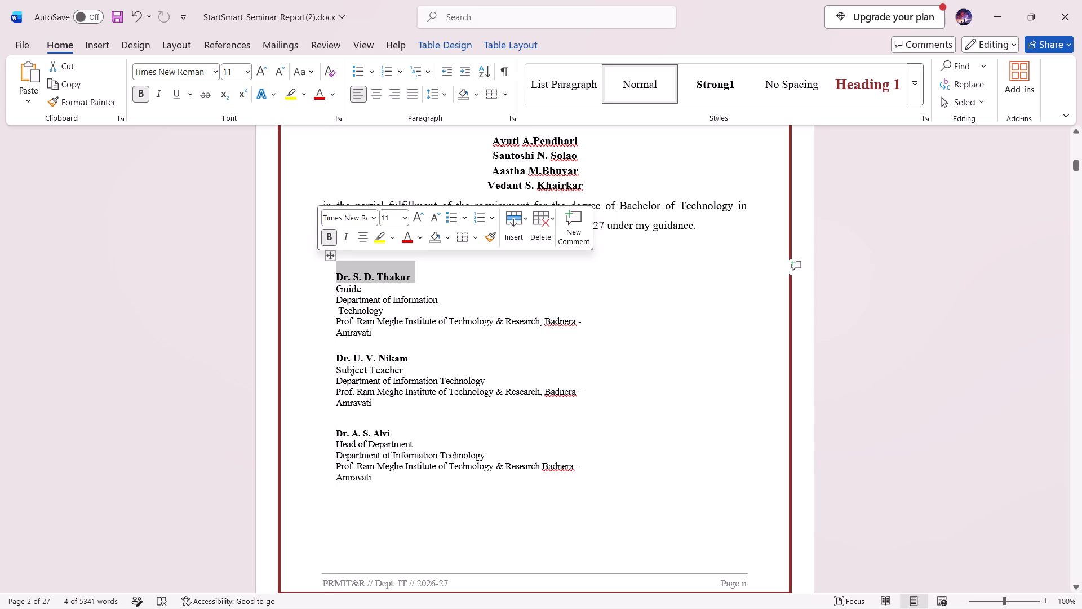
left_click(420, 212)
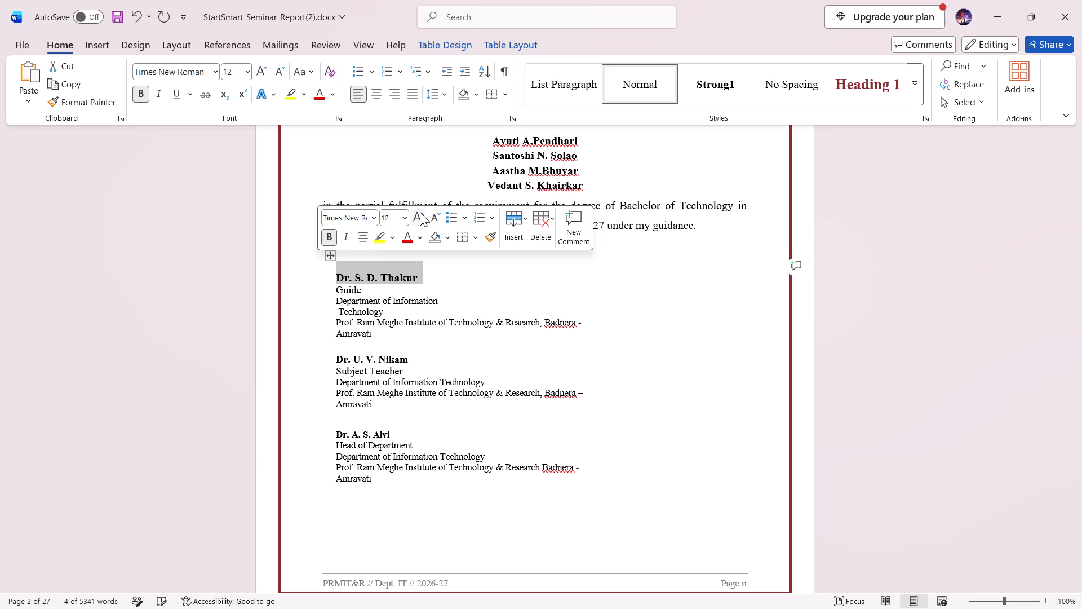
left_click(510, 295)
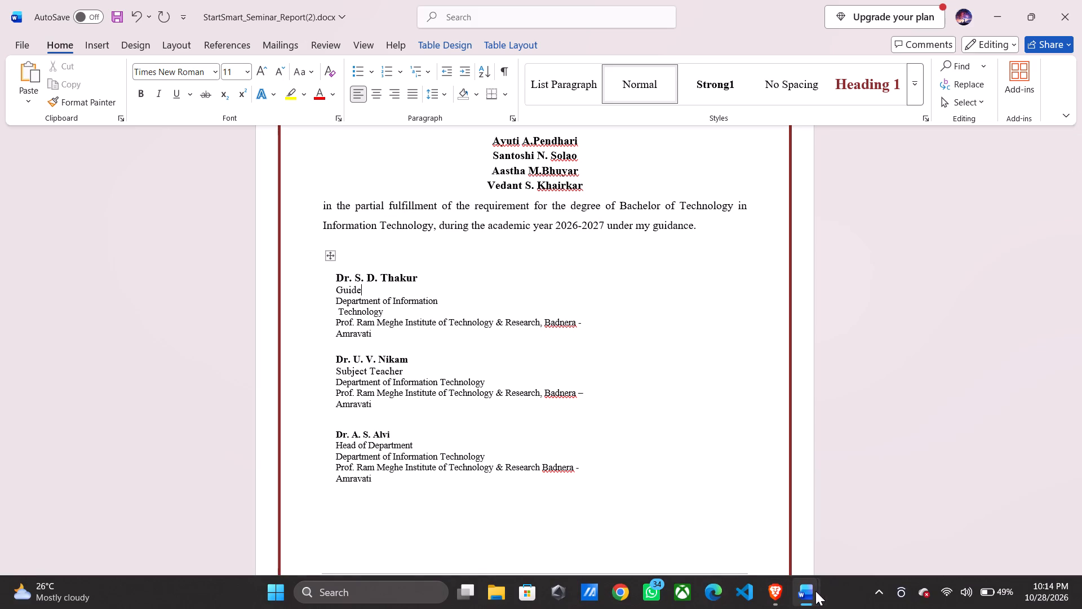
Switch to the Smart Helmet report, look over its cover and certificate pages, and close that document.
left_click(864, 532)
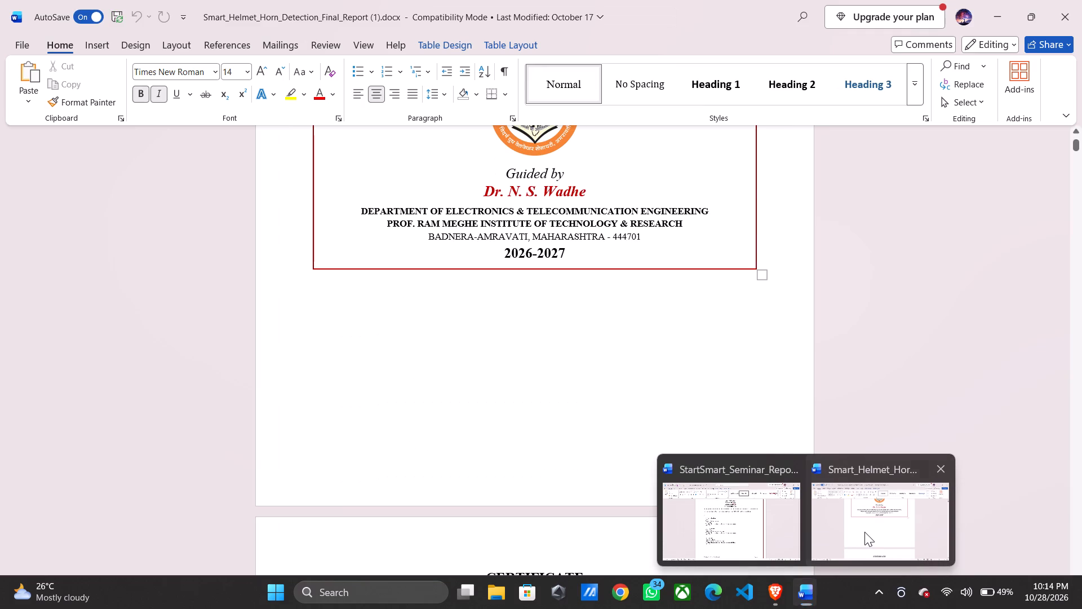
scroll(862, 458, "down", 1)
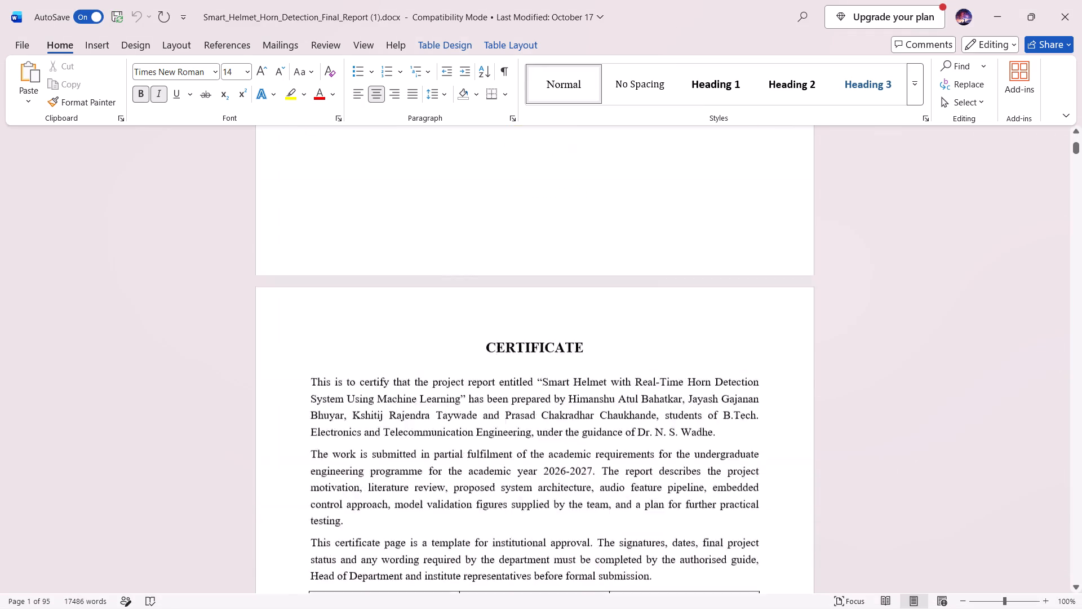
scroll(862, 458, "down", 1)
right_click(862, 458)
scroll(862, 458, "up", 2)
left_click(1068, 0)
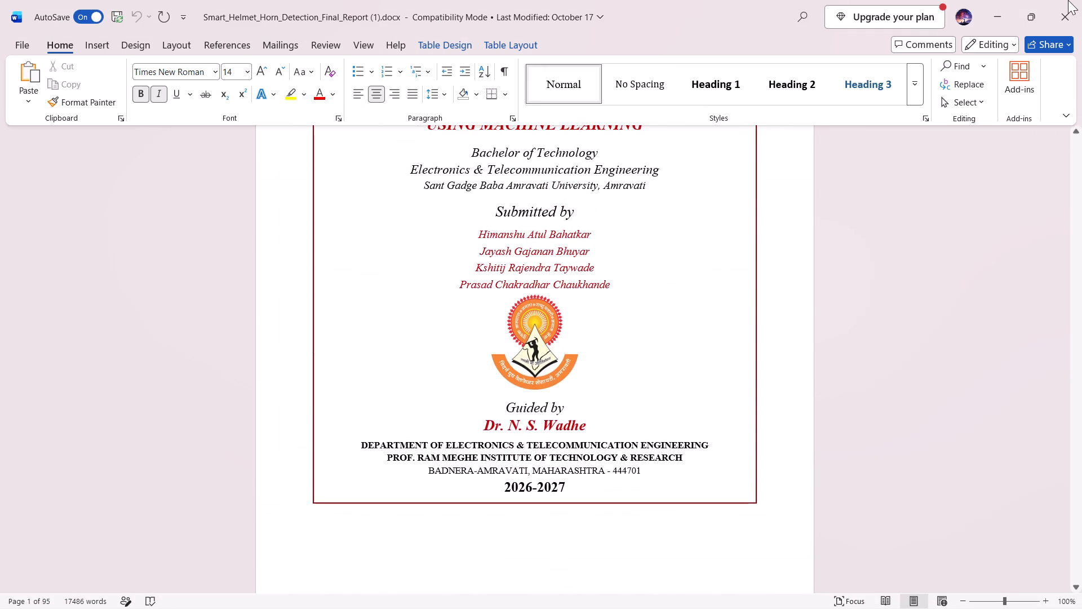
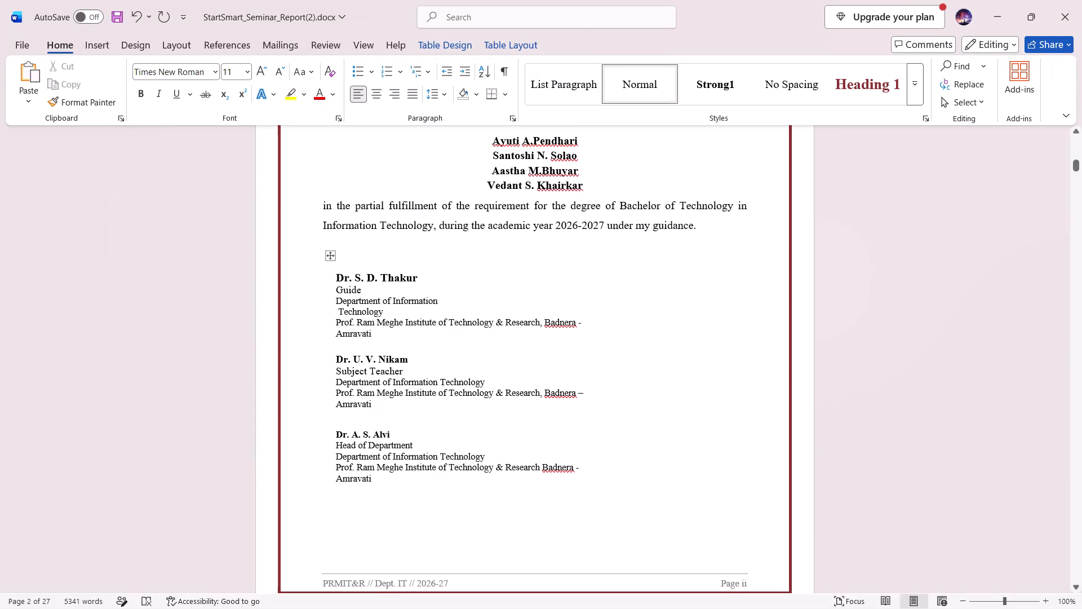
Centre the "Guide" designation line in the first signatory block of the certificate page.
left_click_drag(367, 288, 329, 289)
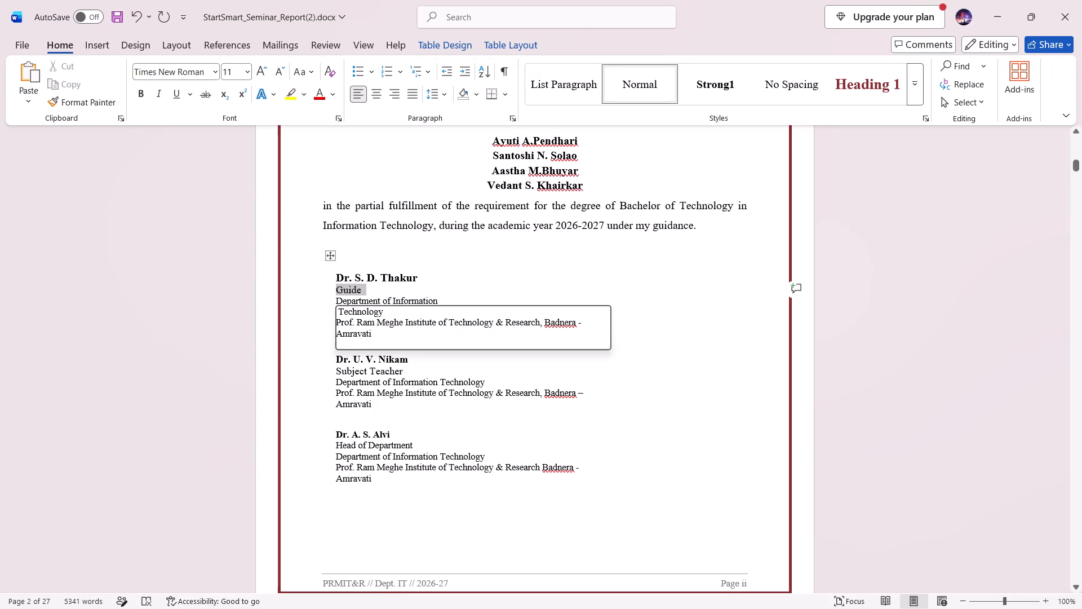
left_click(379, 341)
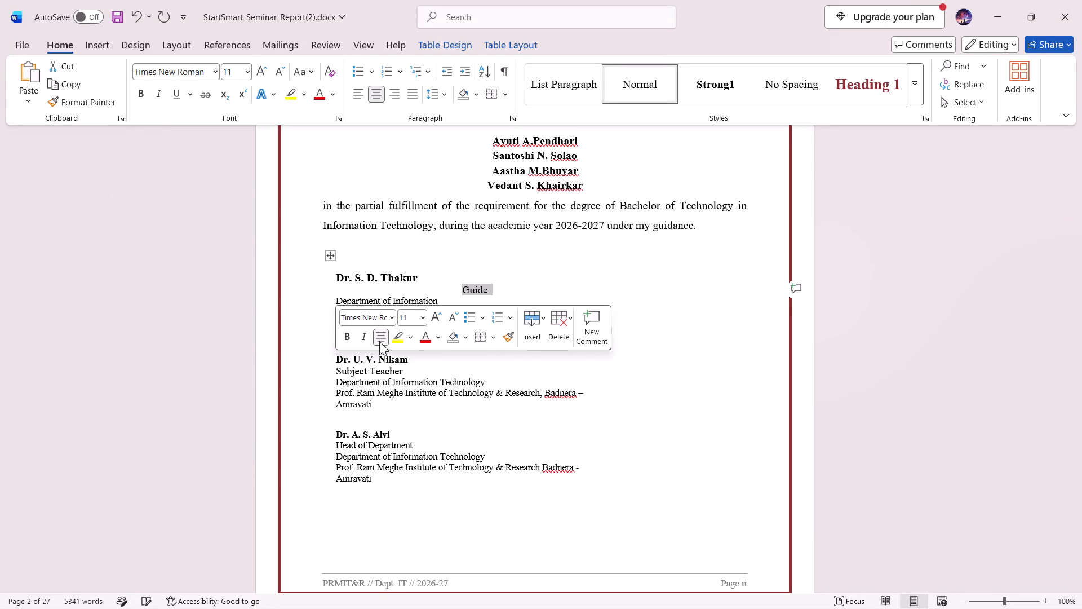
left_click(502, 275)
left_click(458, 292)
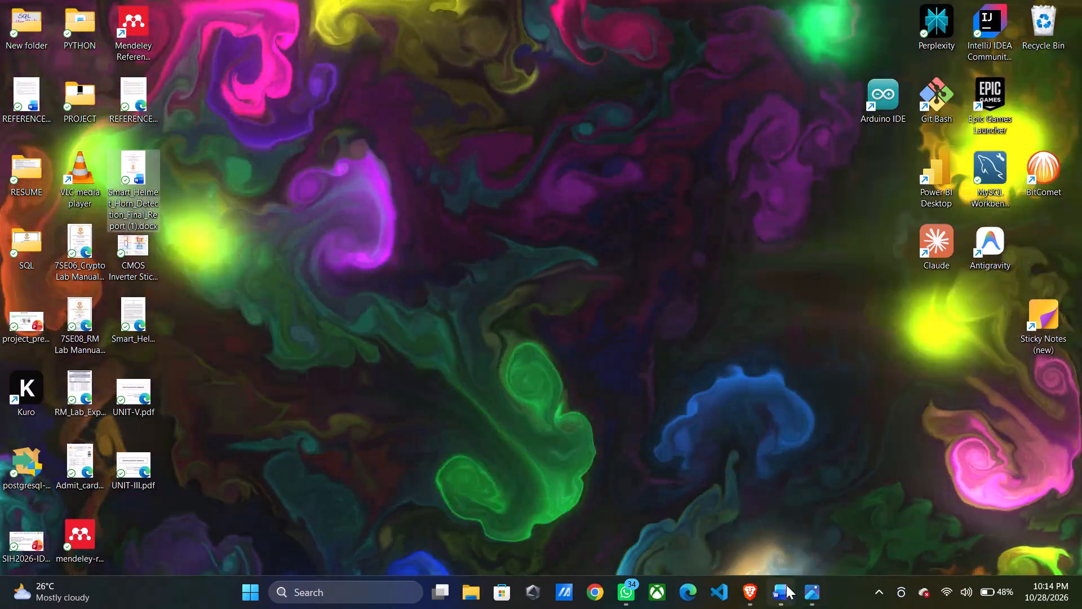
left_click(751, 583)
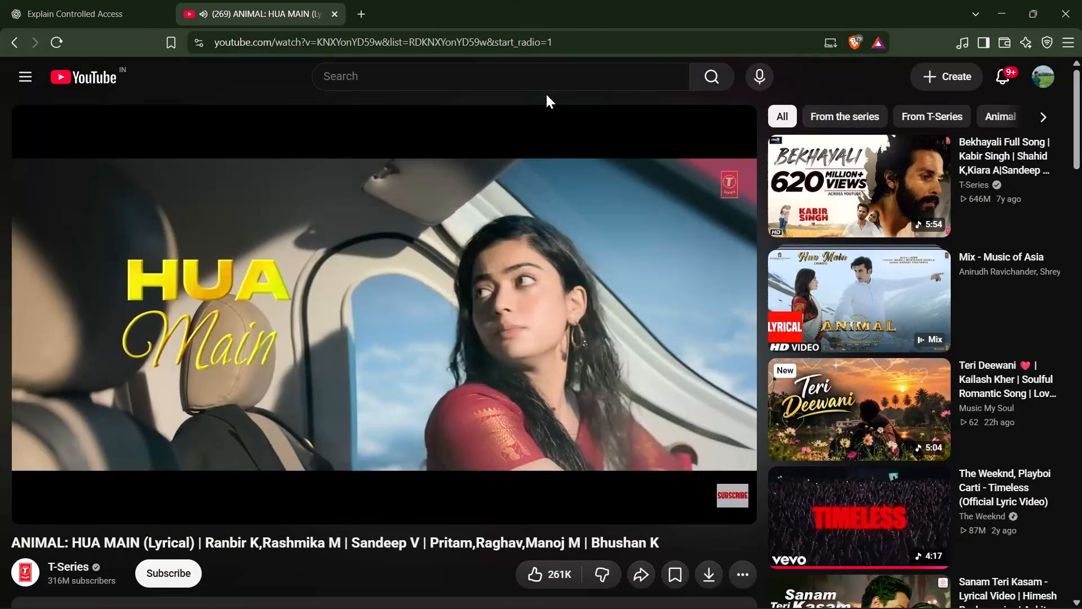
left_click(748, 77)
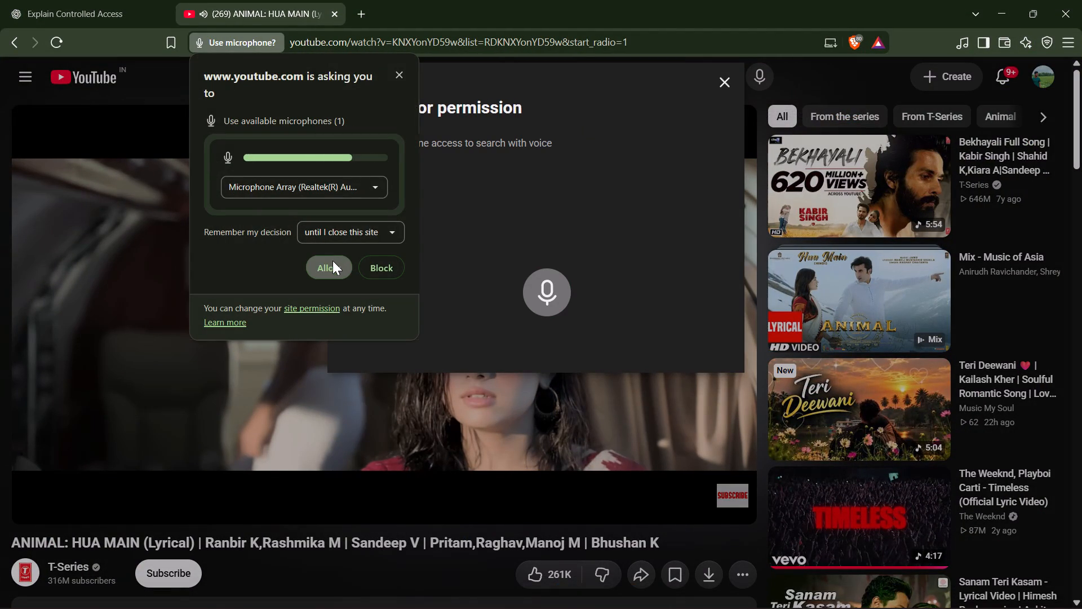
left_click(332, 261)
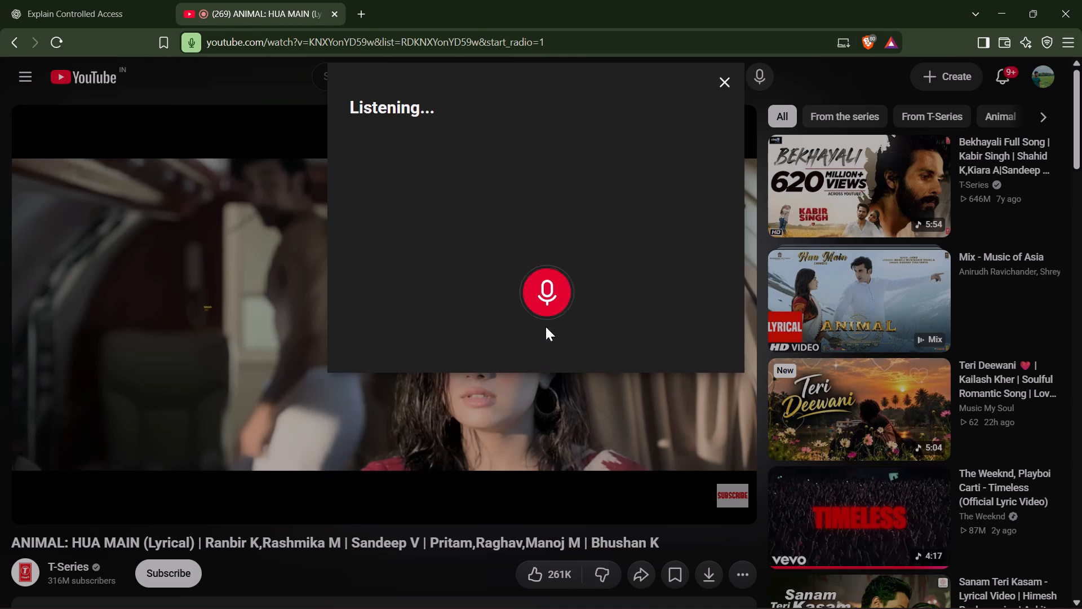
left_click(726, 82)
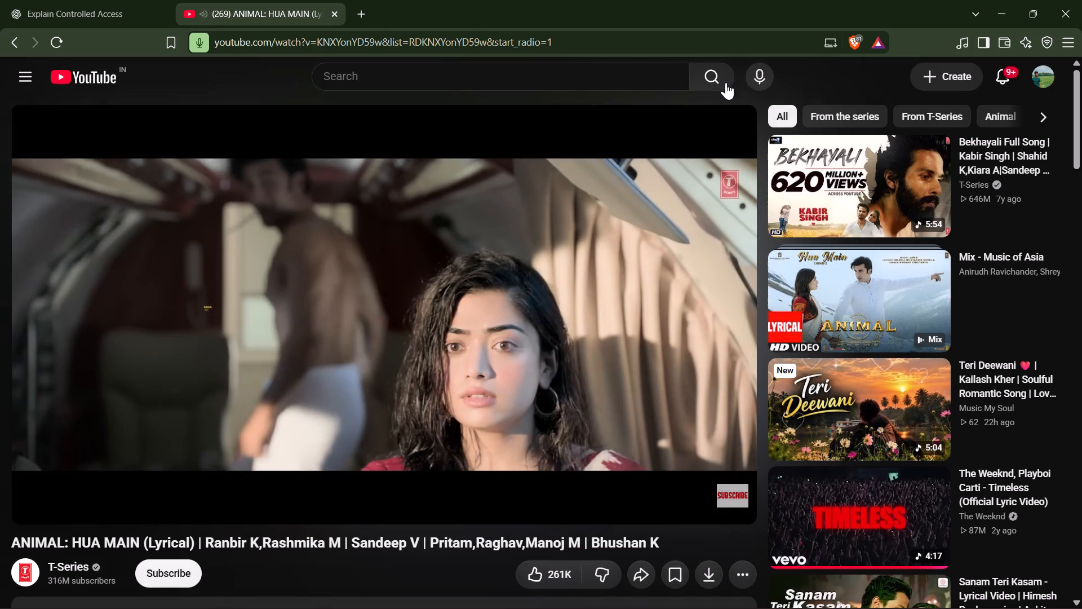
In the browser, go to the YouTube home page, dismiss the mini player and browse the recommended videos.
left_click(66, 72)
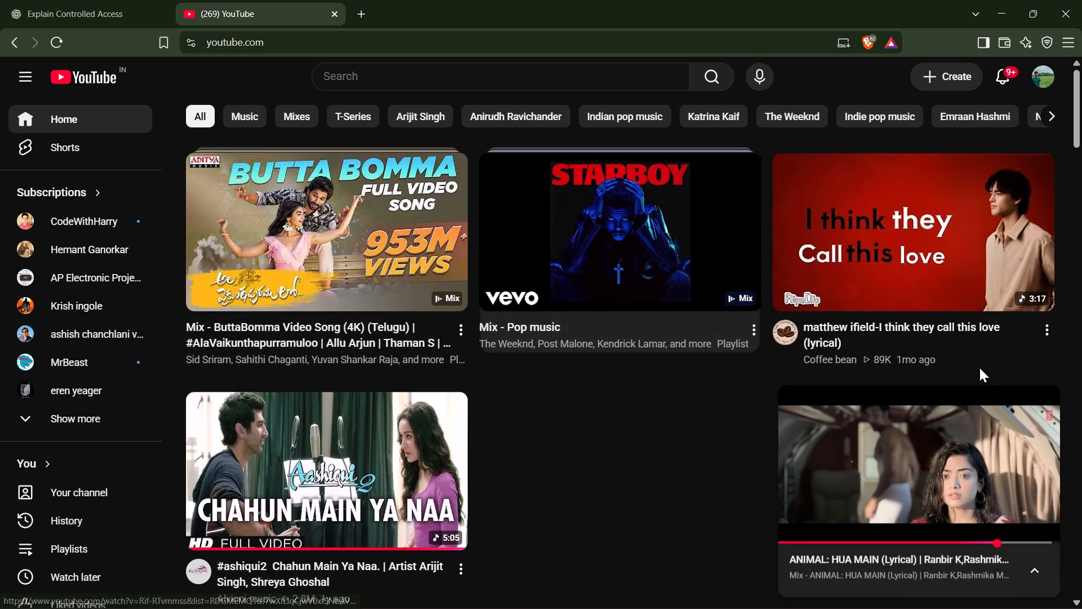
left_click(1050, 398)
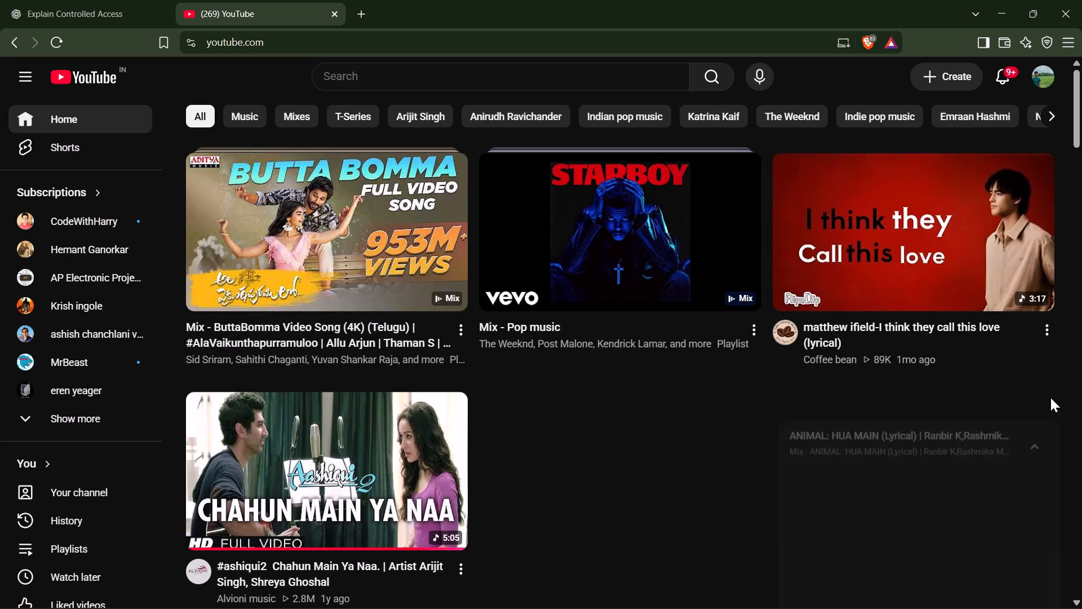
scroll(816, 437, "down", 3)
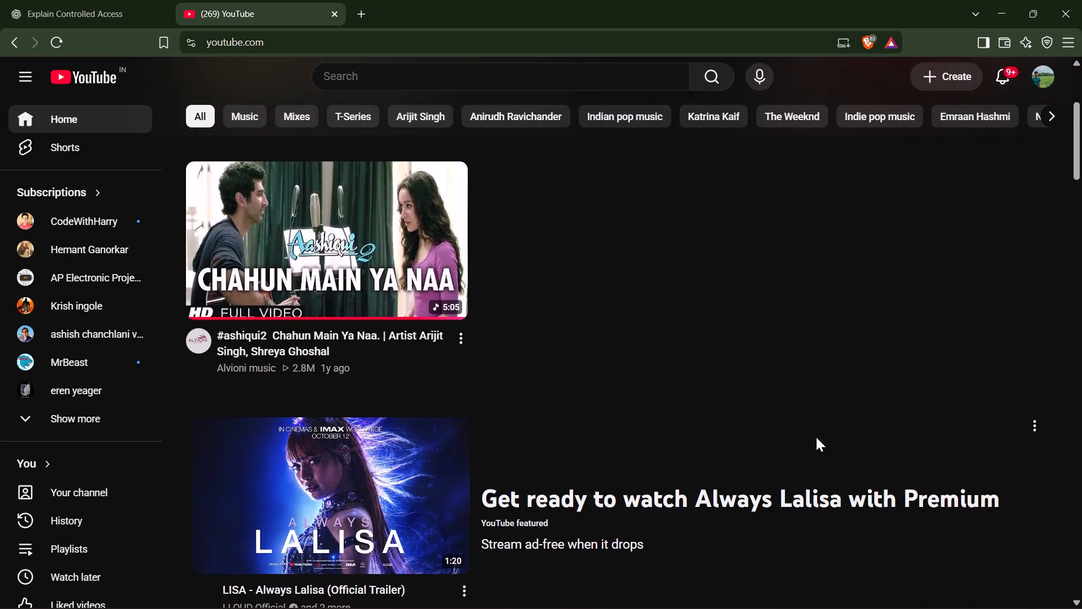
scroll(816, 437, "down", 7)
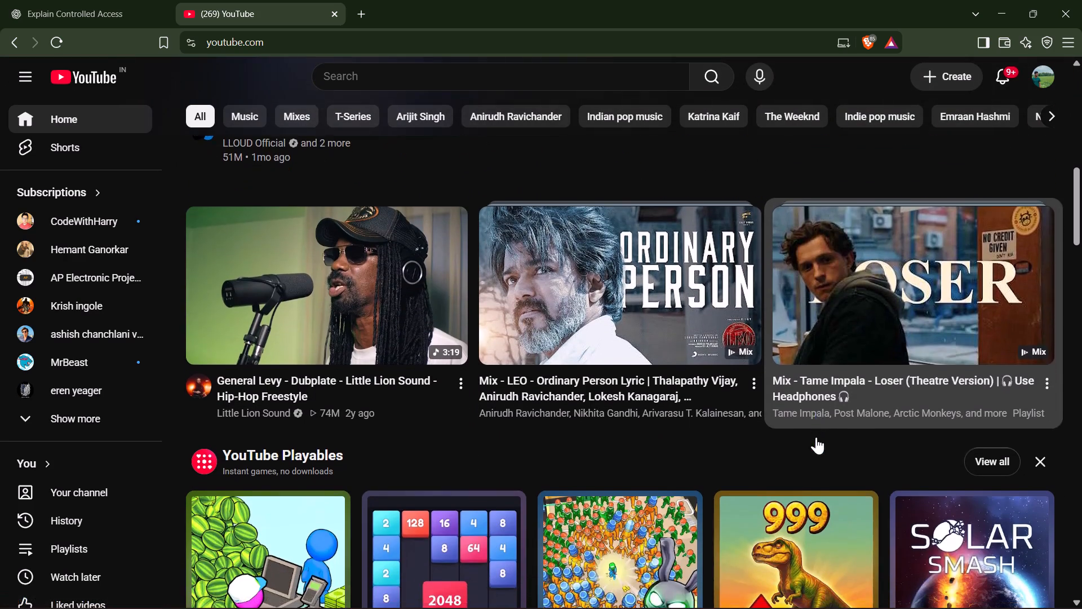
scroll(816, 437, "down", 7)
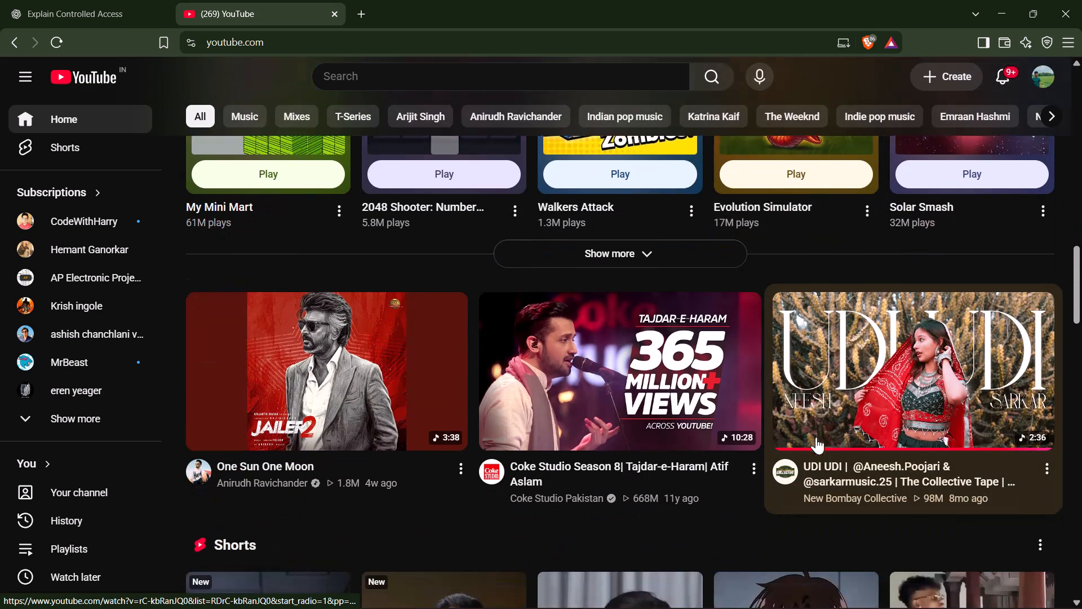
scroll(816, 437, "down", 6)
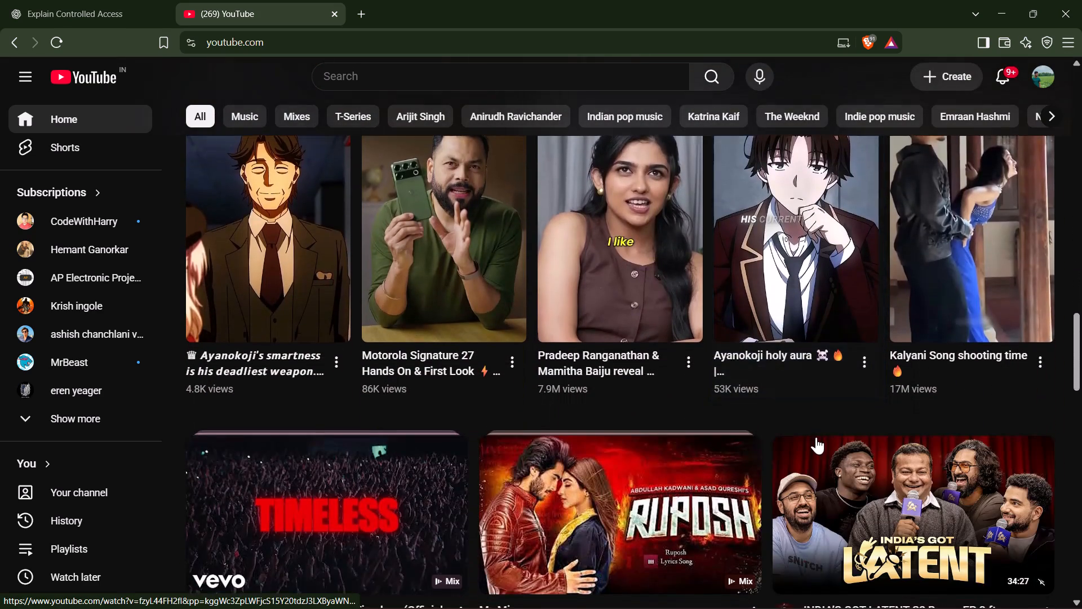
scroll(816, 437, "down", 6)
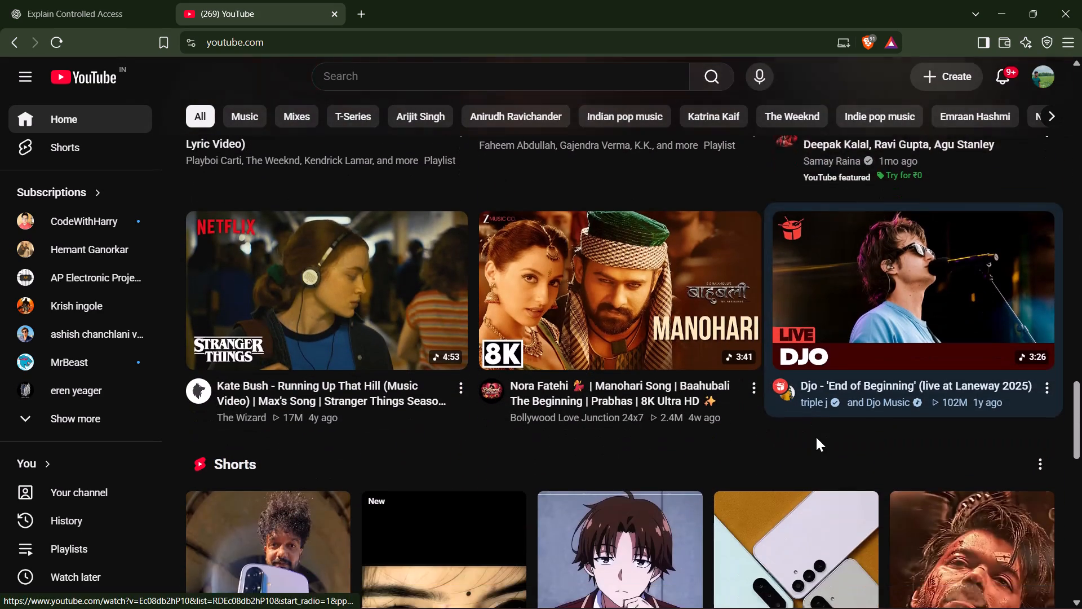
scroll(816, 437, "down", 6)
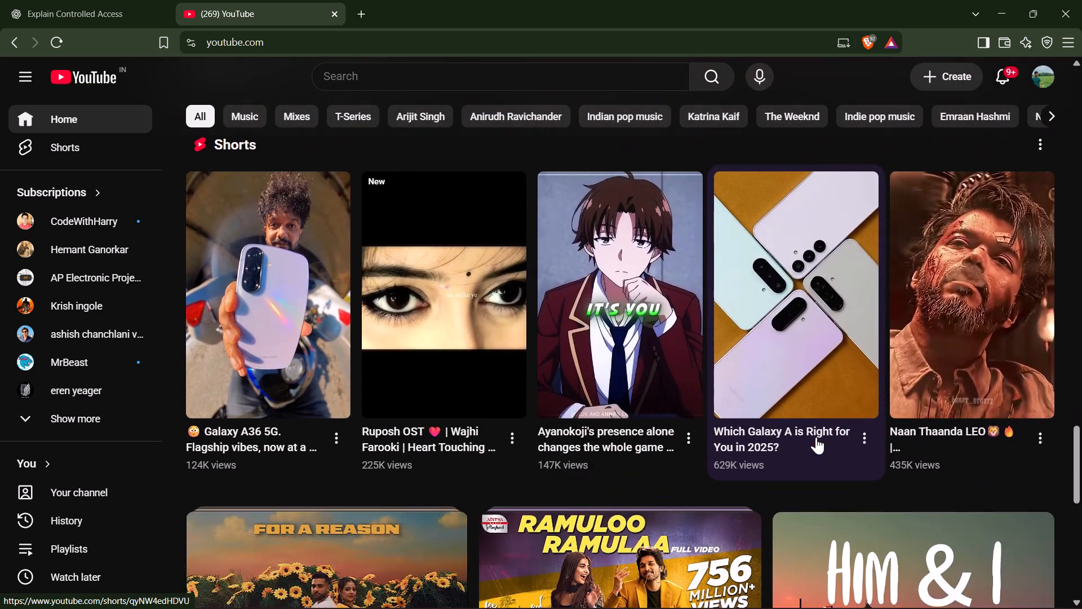
scroll(816, 437, "down", 6)
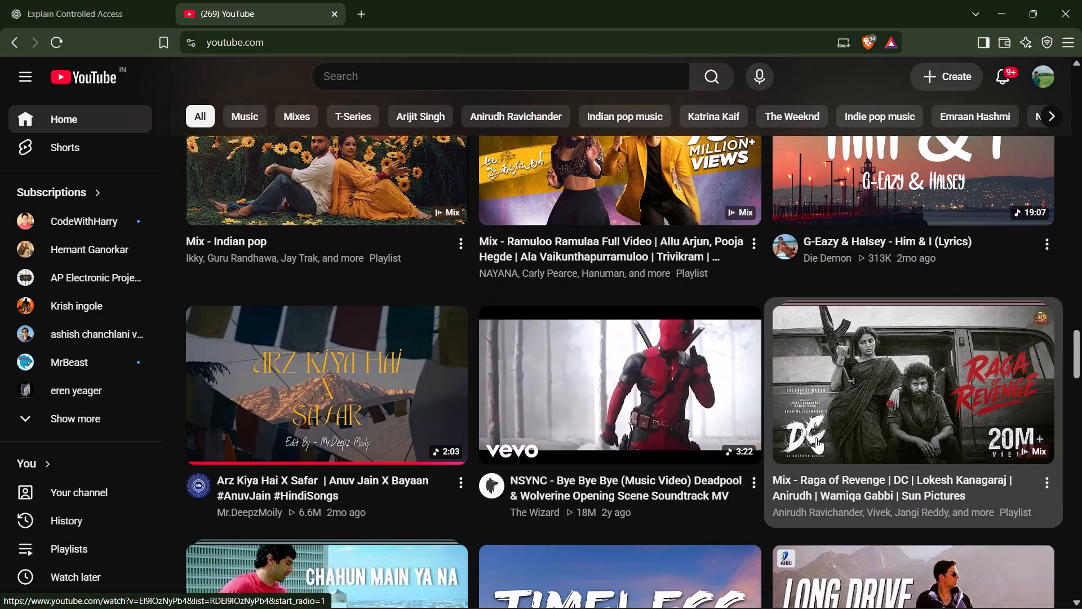
scroll(816, 437, "down", 6)
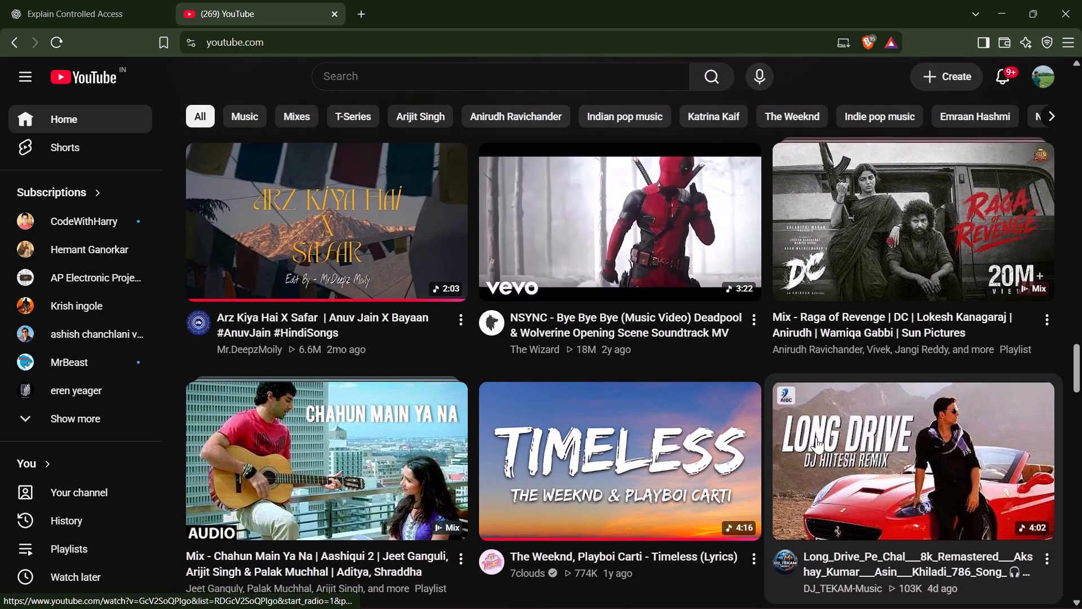
scroll(816, 437, "down", 5)
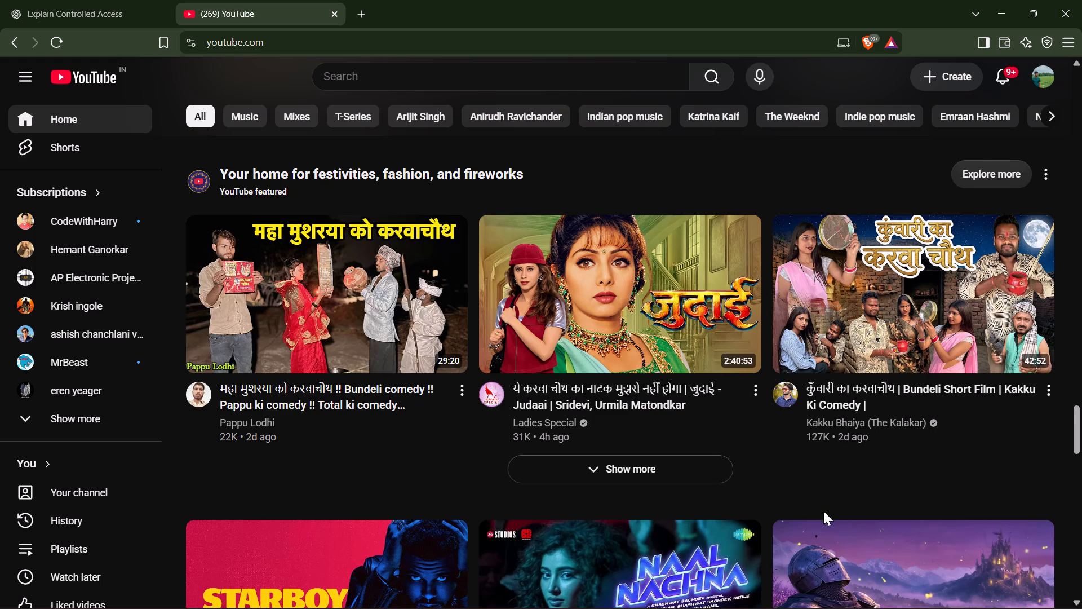
scroll(778, 517, "down", 4)
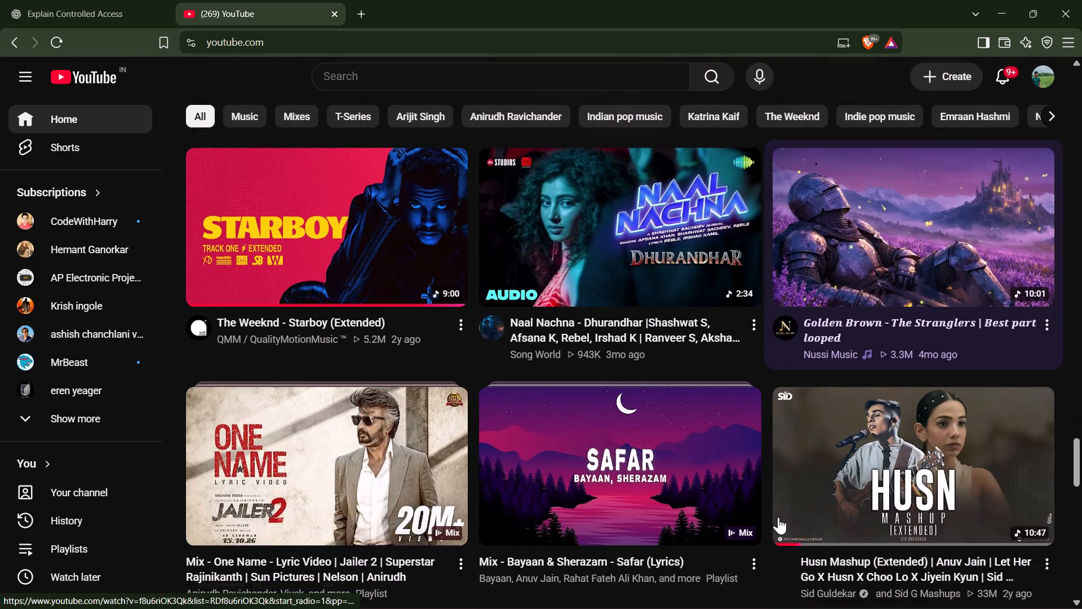
scroll(778, 517, "down", 6)
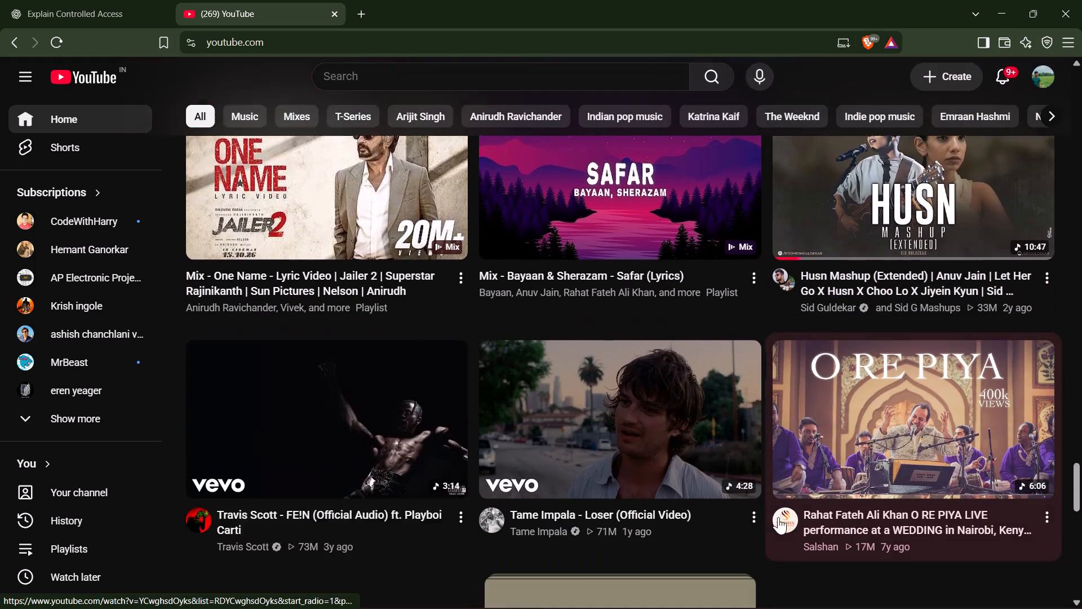
scroll(778, 517, "down", 1)
scroll(741, 446, "down", 1)
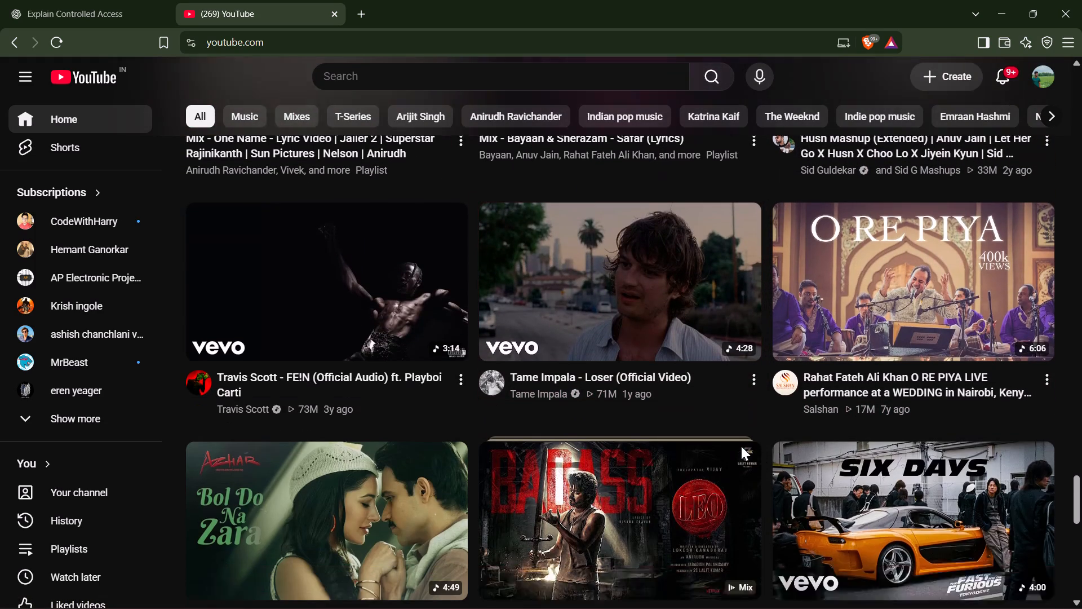
scroll(741, 446, "down", 1)
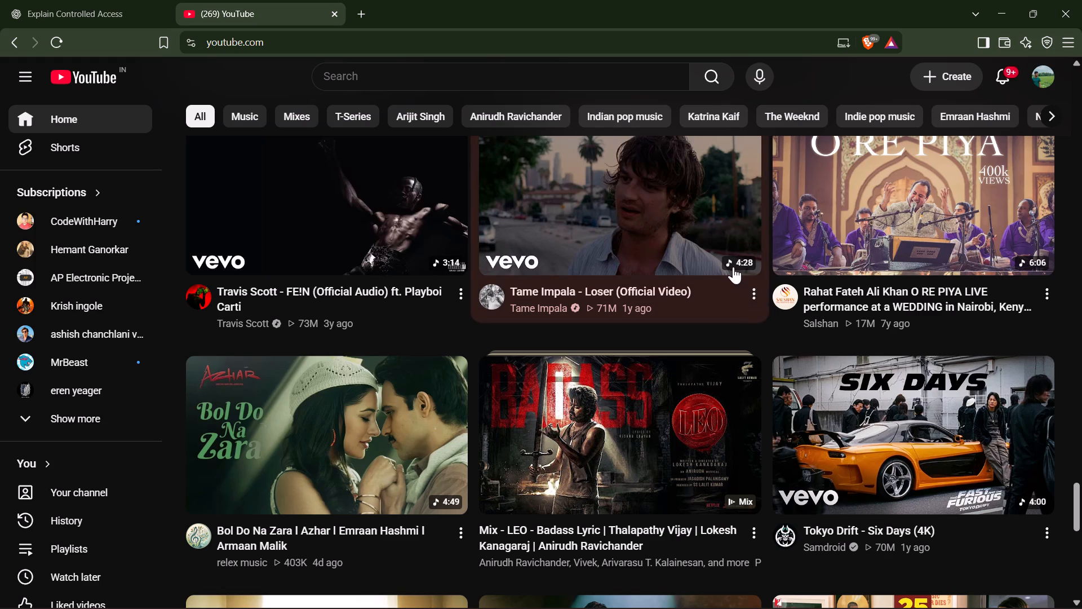
Search YouTube for "0ld hindi songs".
left_click(653, 74)
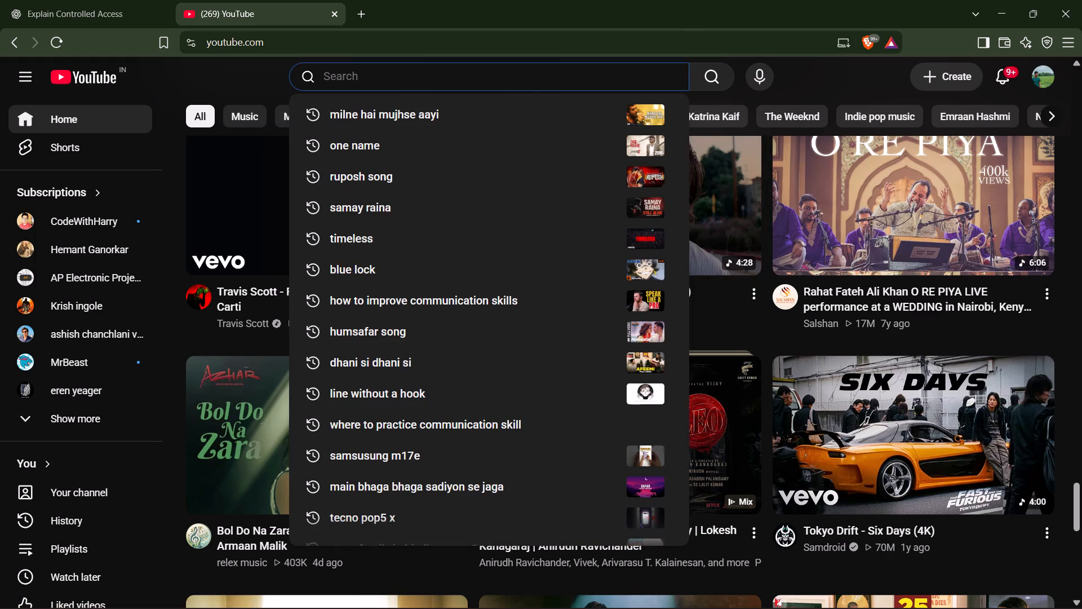
type("0ld")
key("space")
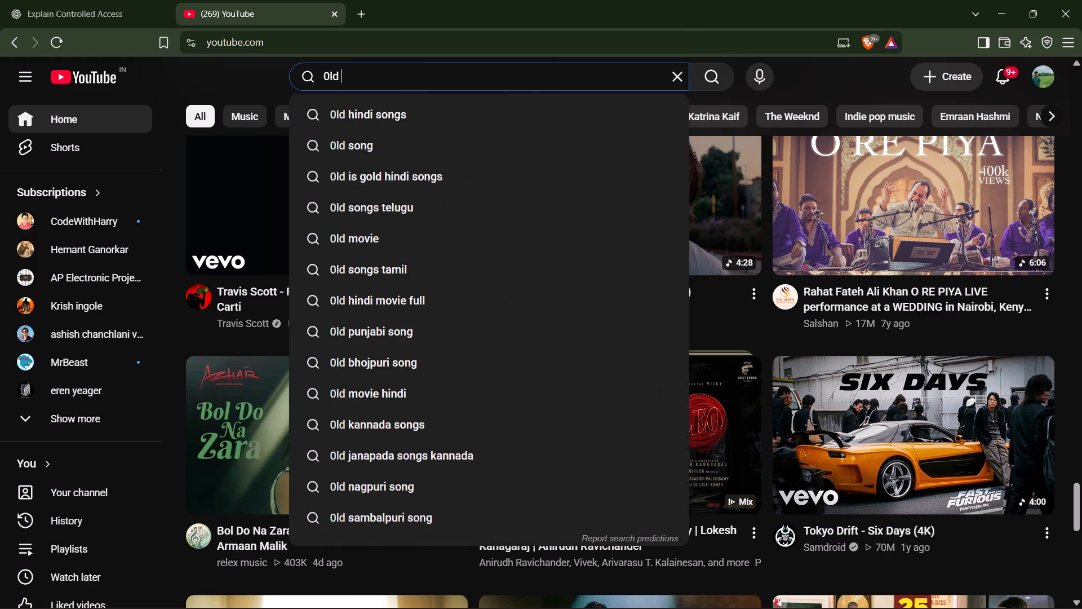
left_click(642, 112)
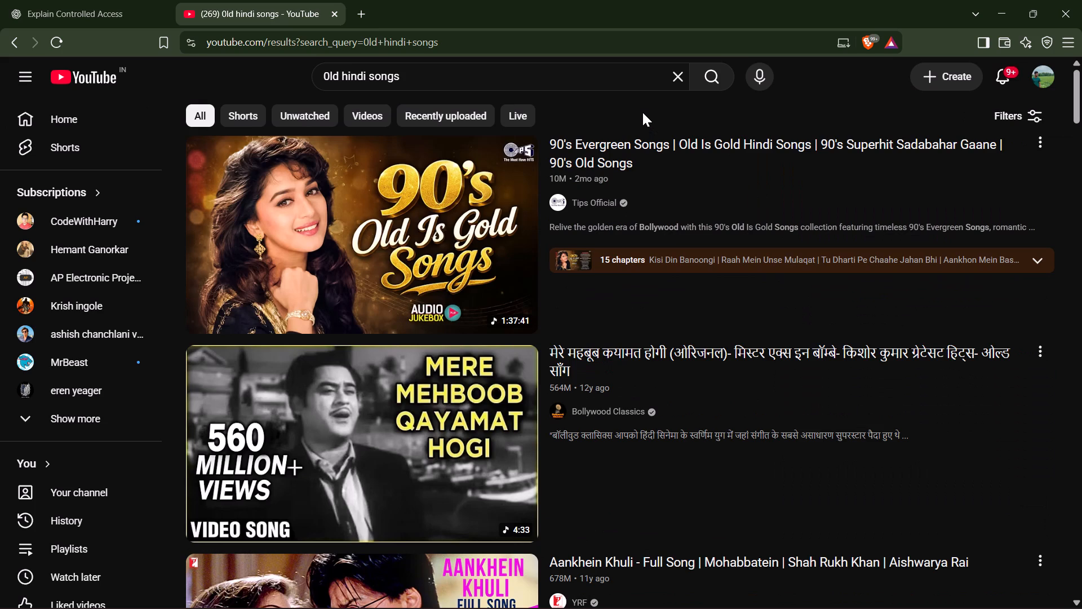
Browse the old Hindi song results and play the Mere Mehboob Qayamat Hogi video.
scroll(534, 388, "down", 4)
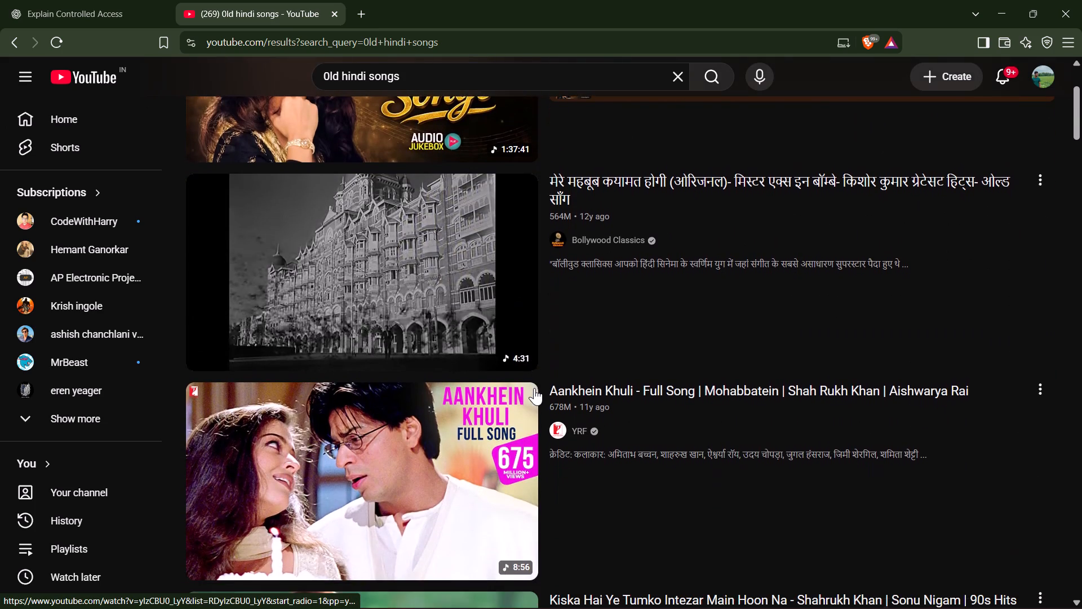
scroll(534, 388, "down", 3)
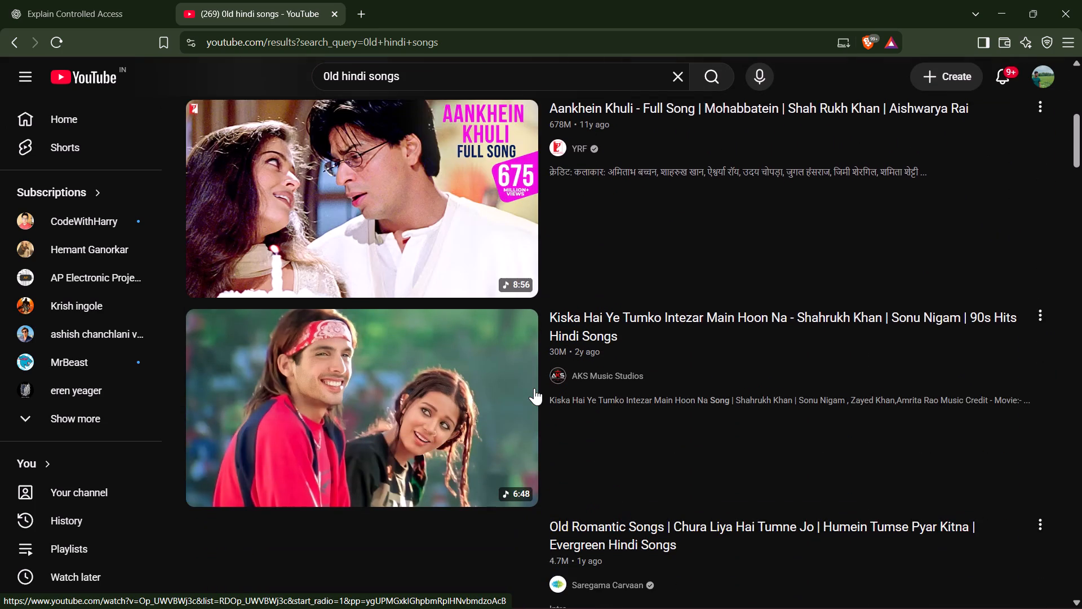
scroll(534, 388, "down", 3)
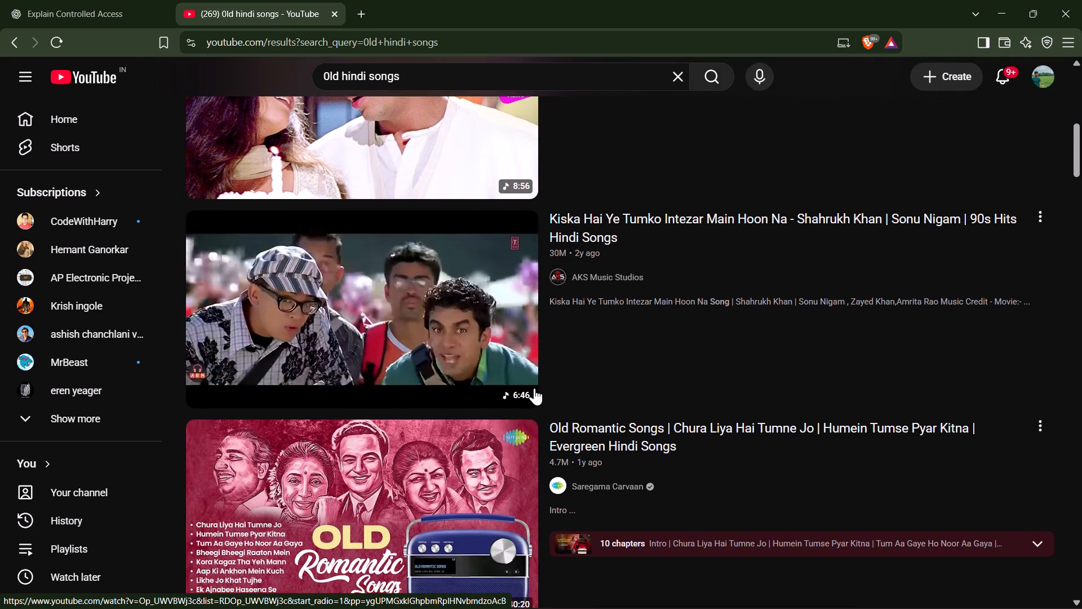
scroll(534, 388, "down", 1)
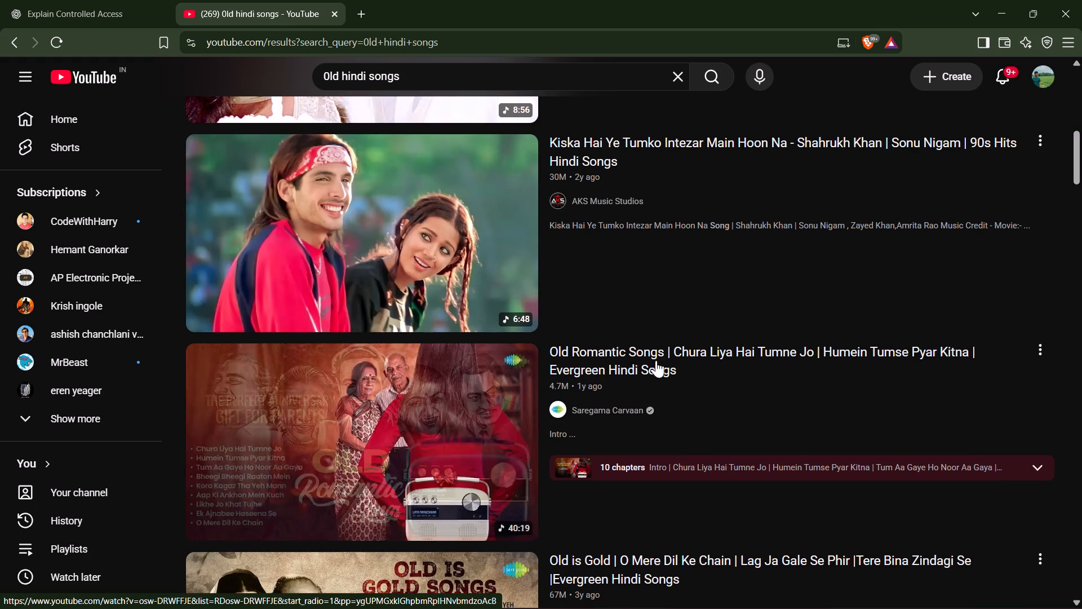
scroll(658, 340, "up", 5)
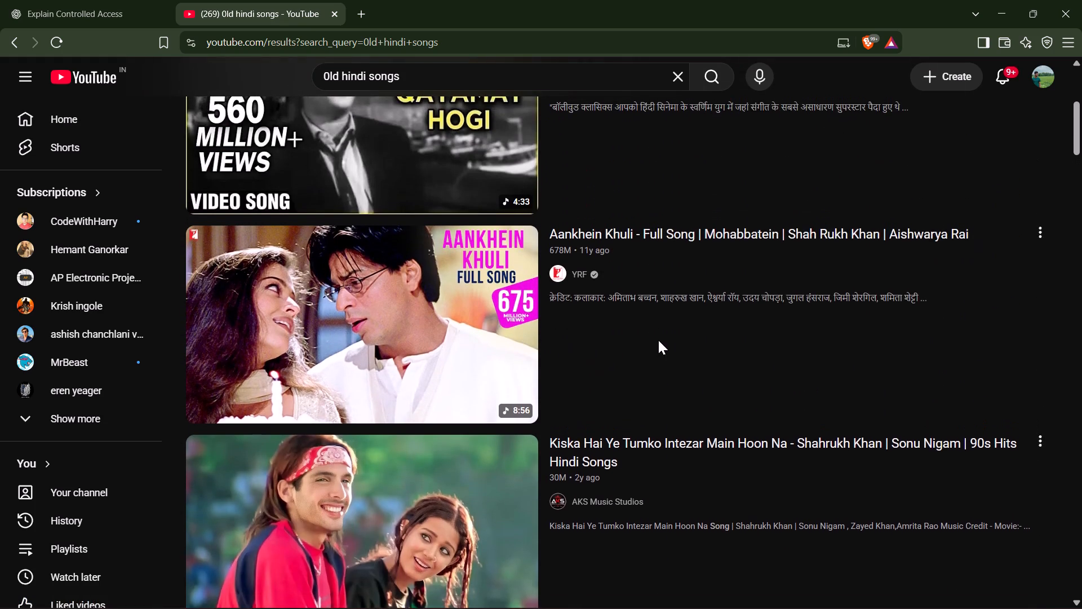
scroll(658, 340, "up", 2)
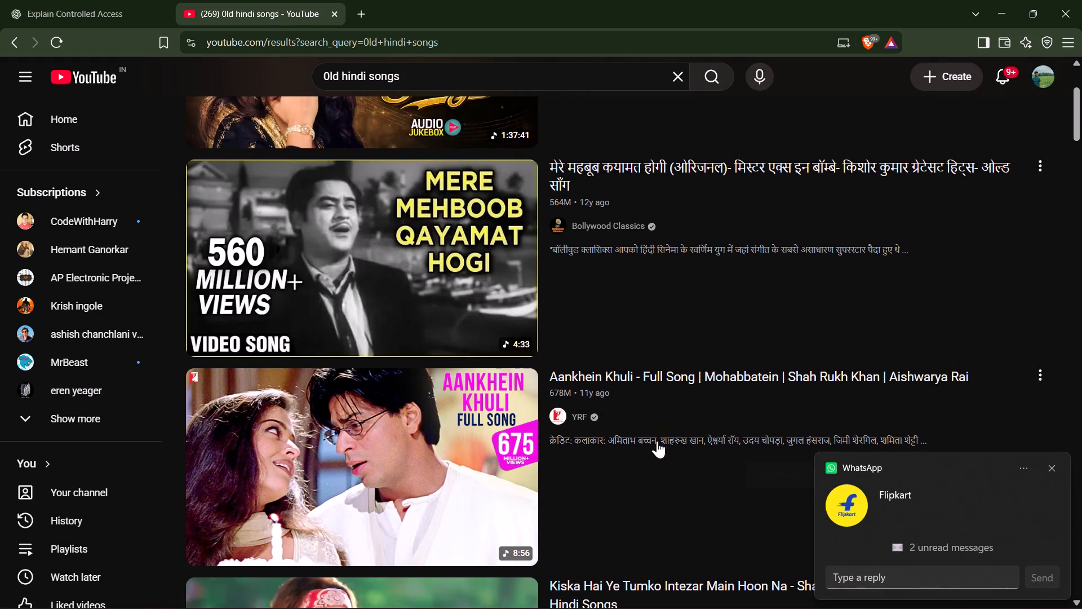
scroll(666, 359, "up", 1)
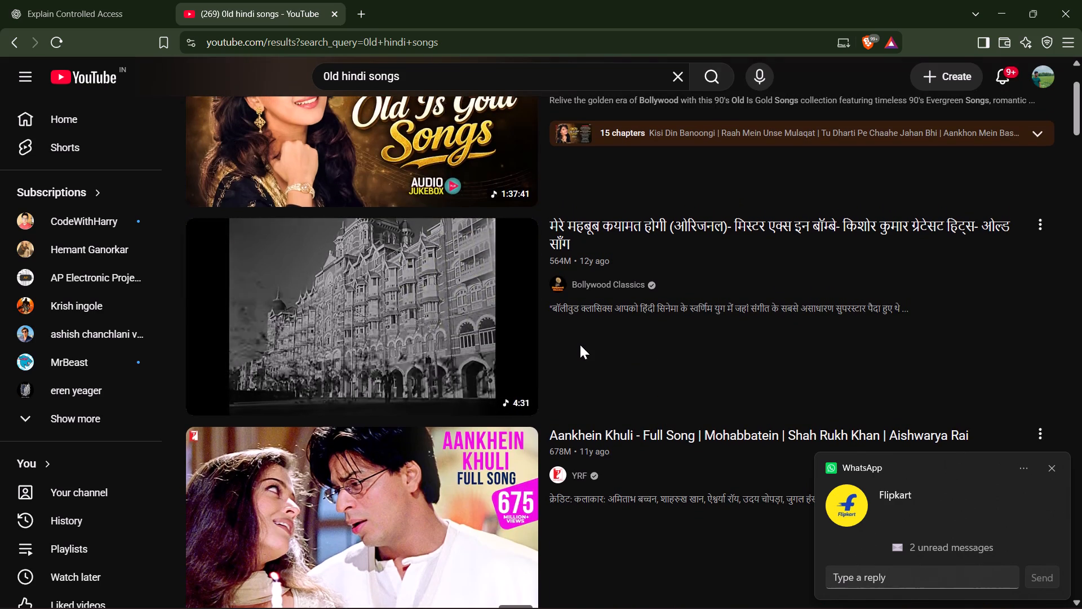
left_click(580, 345)
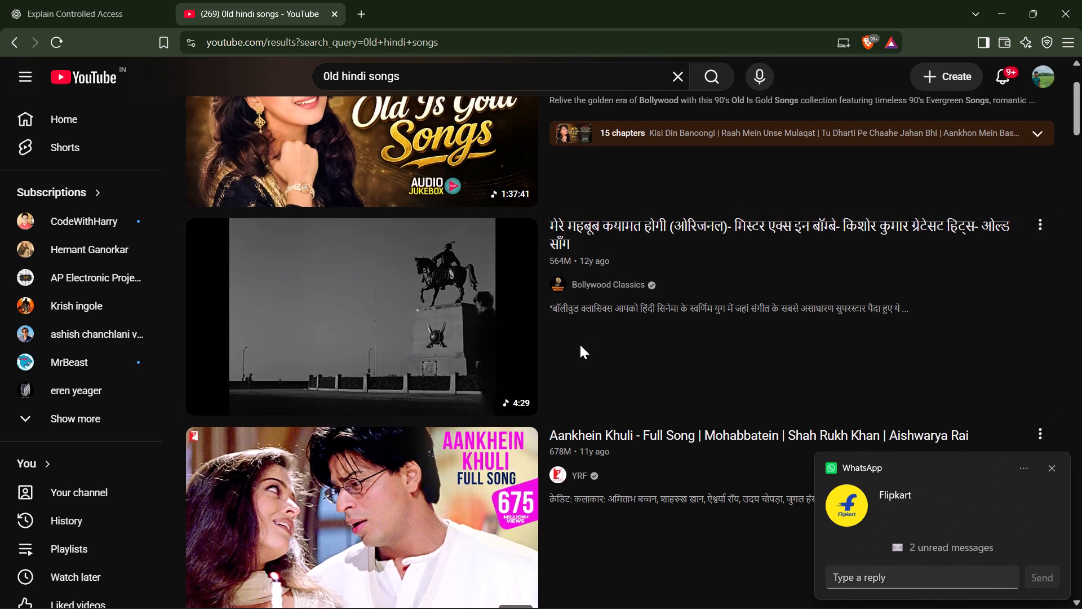
left_click(478, 356)
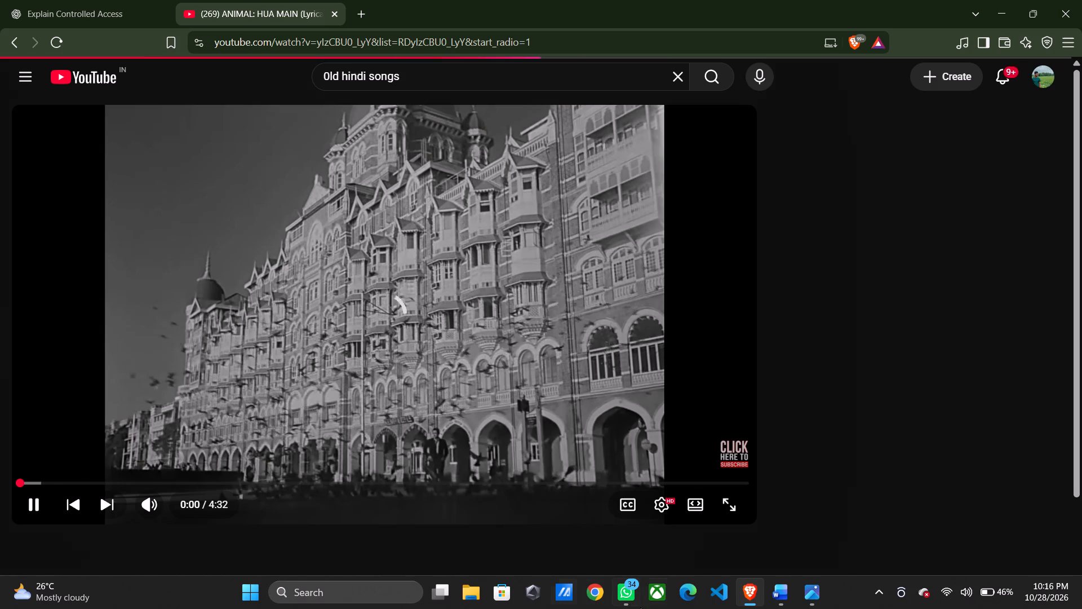
Switch to the image viewer to view the screenshot of the sample certificate page.
left_click(808, 587)
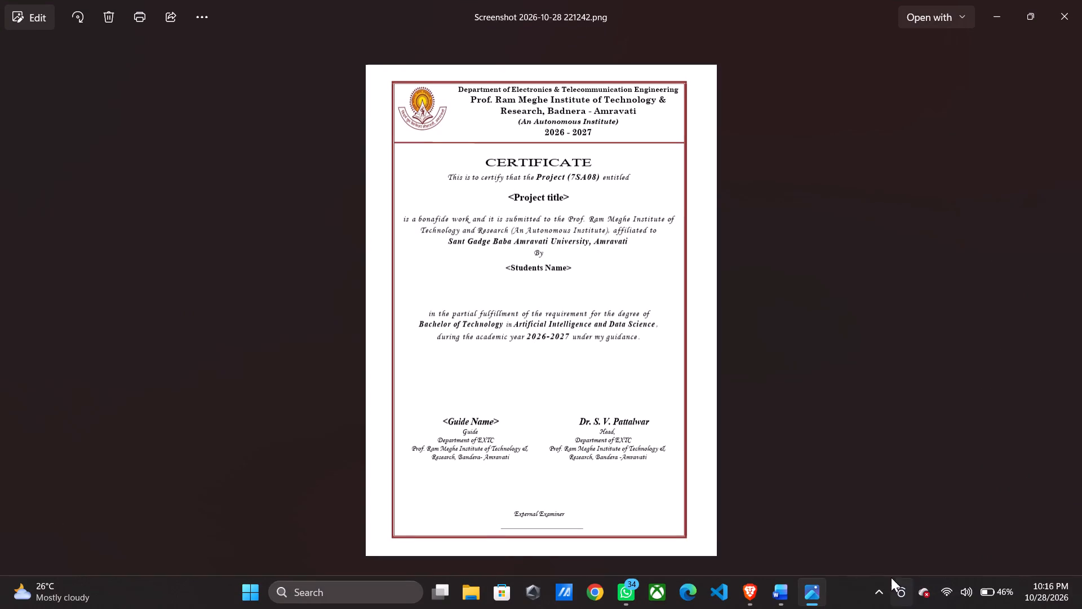
Switch to Word and undo the centring of the Guide line in the certificate's first signature block.
left_click(776, 591)
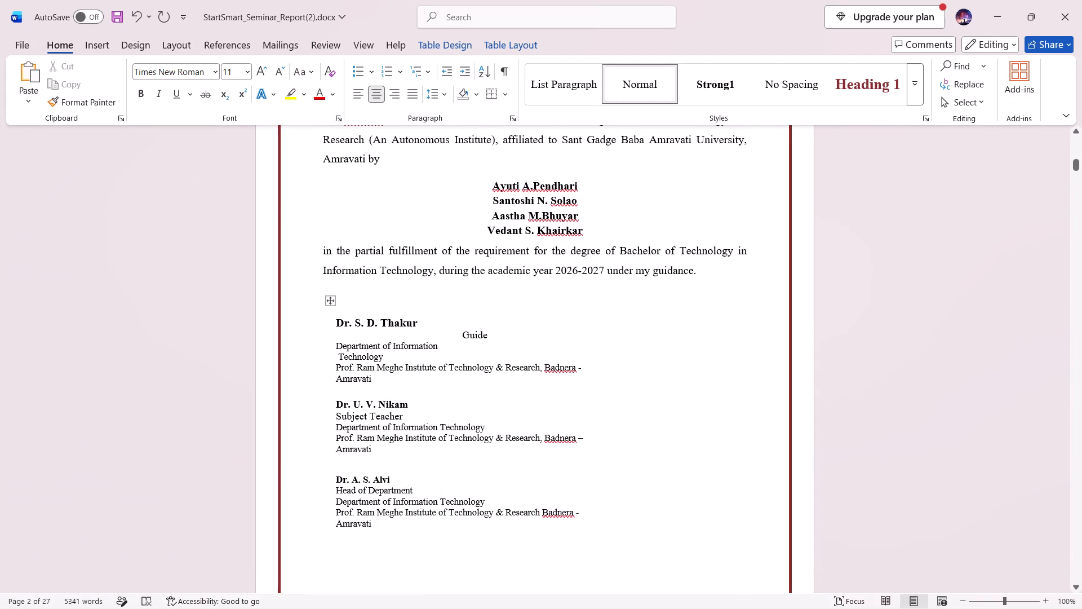
key("ctrl+z")
left_click(455, 344)
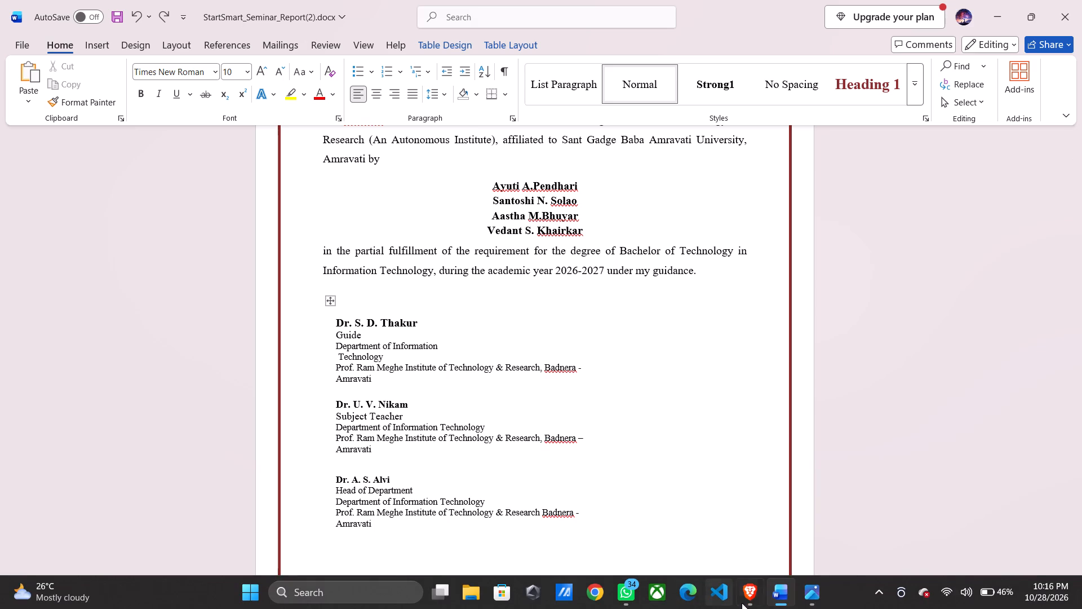
After checking the sample certificate image, indent the Guide line under the guide's name with nine spaces in Word.
left_click(806, 585)
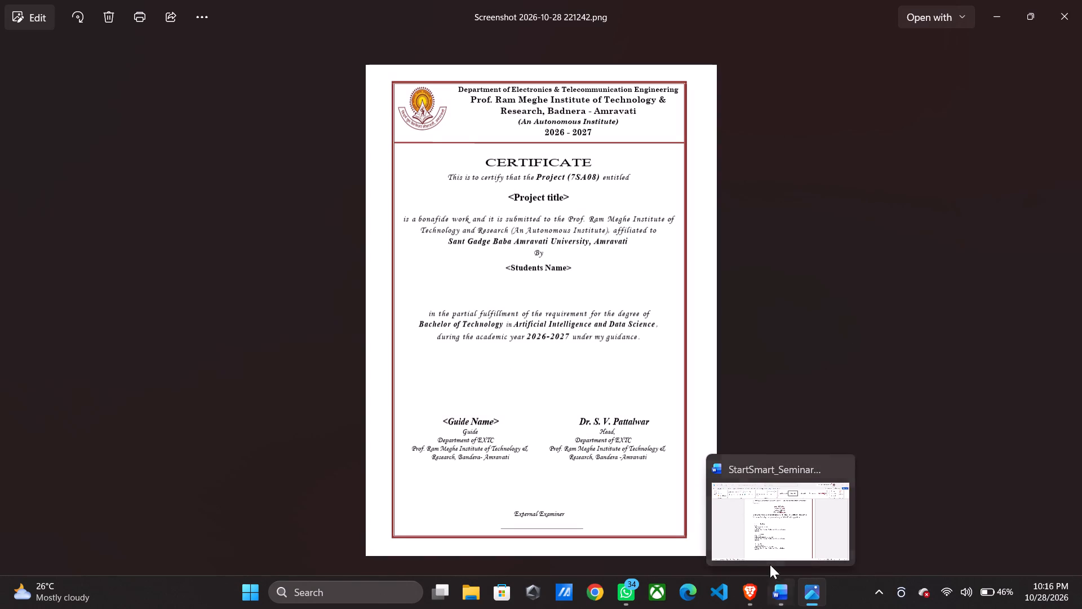
left_click(784, 593)
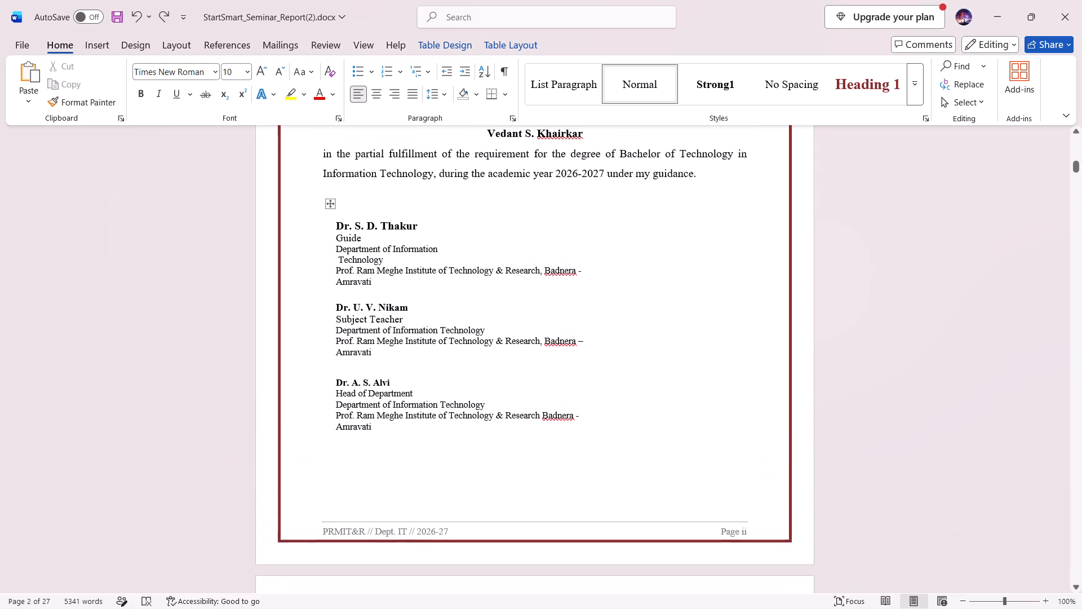
left_click(336, 236)
key("space")
key("space")
key("space")
key("space")
key("space")
key("space")
key("space")
key("space")
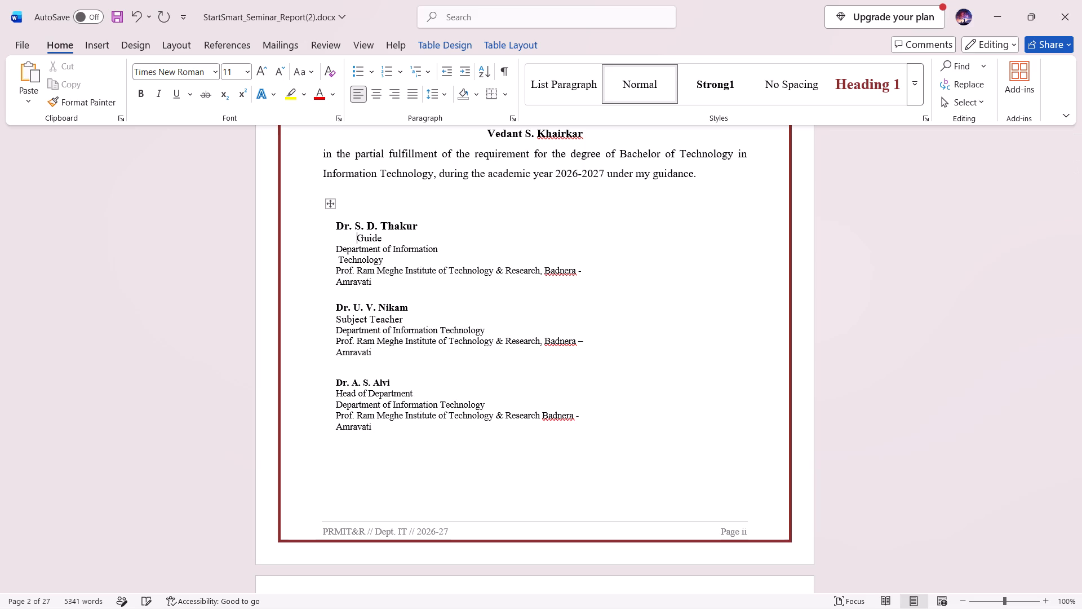
key("space")
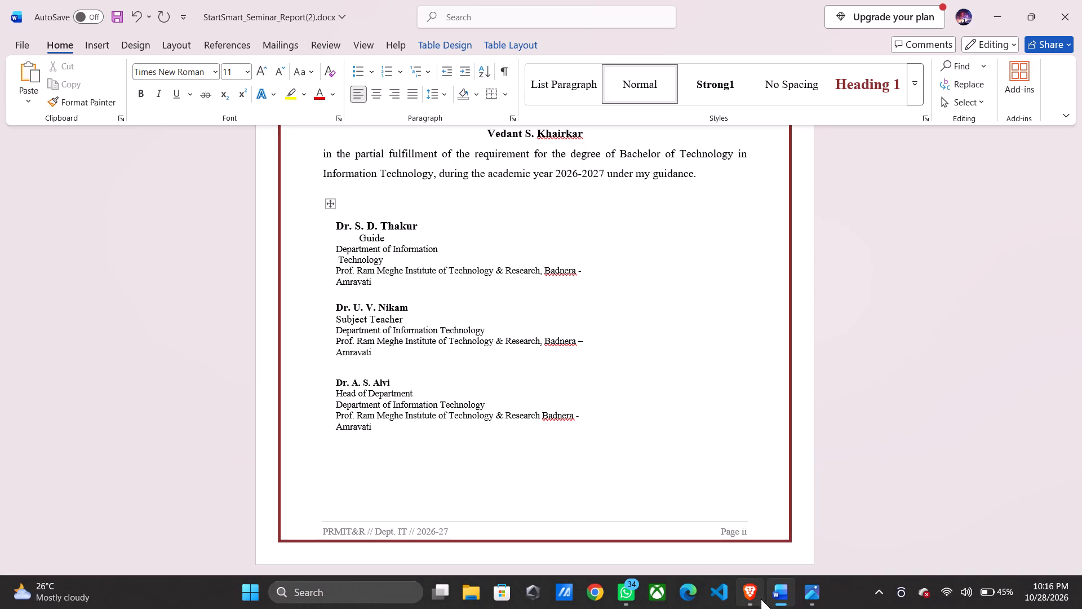
After rechecking the sample certificate image, indent the guide's name in the first signature block with three spaces in Word.
left_click(808, 589)
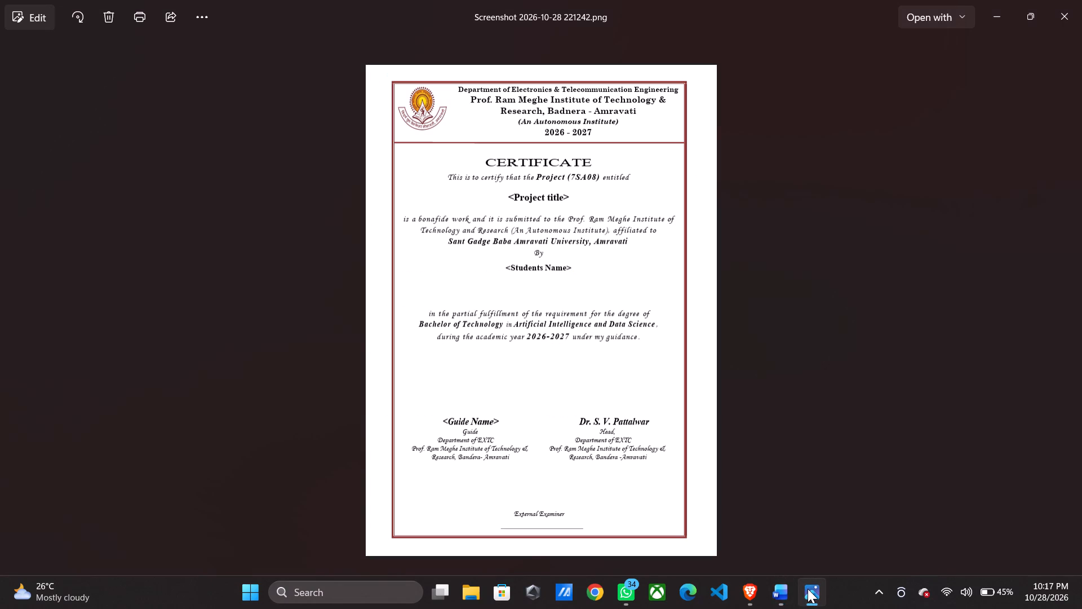
left_click(780, 585)
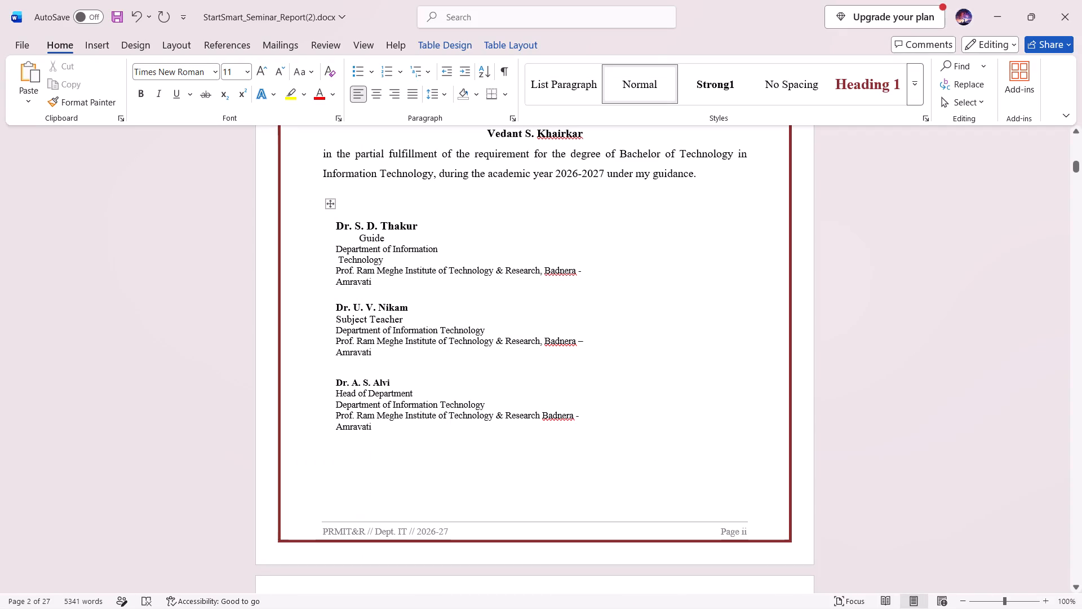
left_click(335, 222)
key("Up")
key("Left")
key("Left")
key("Left")
key("Left")
key("Left")
key("space")
key("space")
key("space")
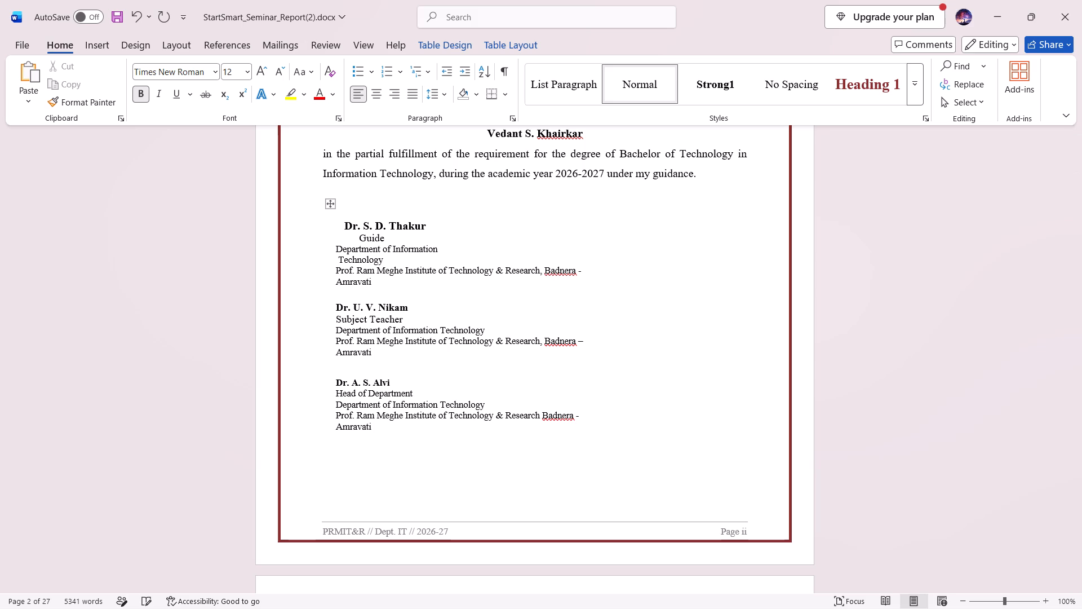
key("Tab")
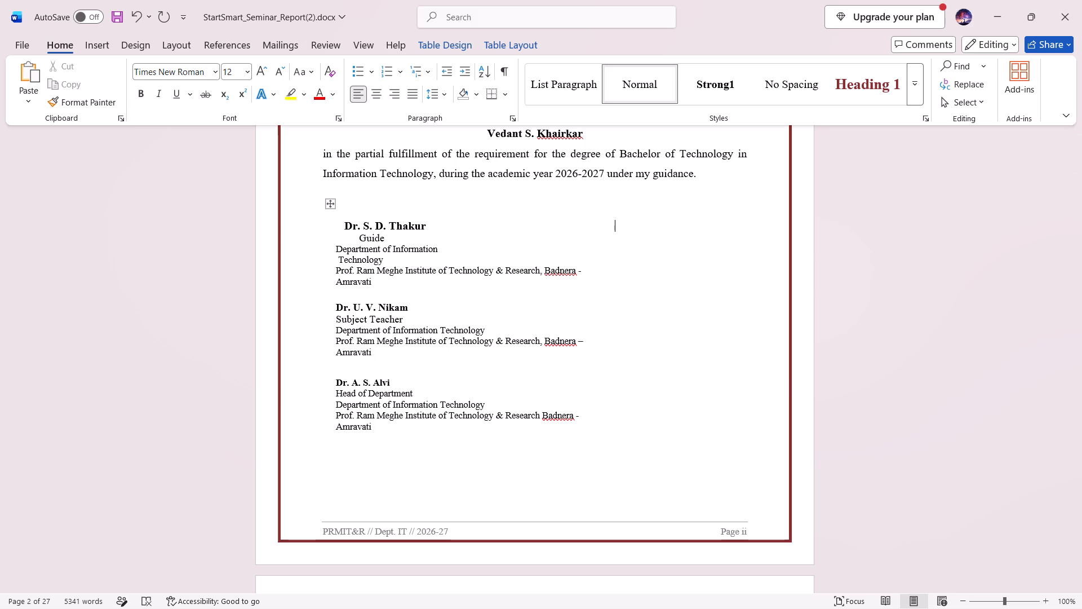
Indent the Guide line by two more spaces.
left_click(354, 241)
key("space")
key("space")
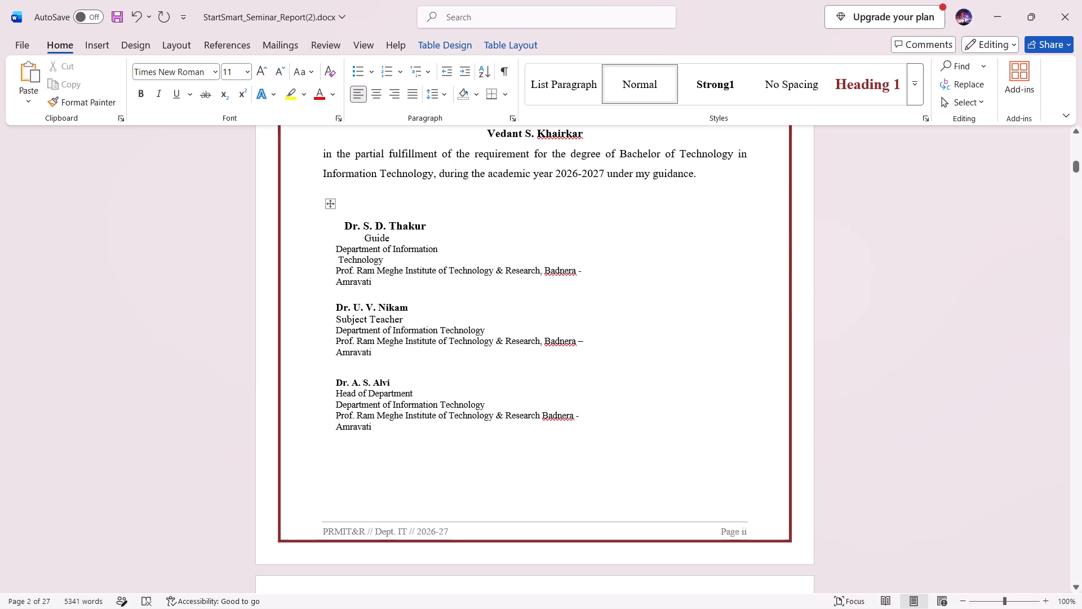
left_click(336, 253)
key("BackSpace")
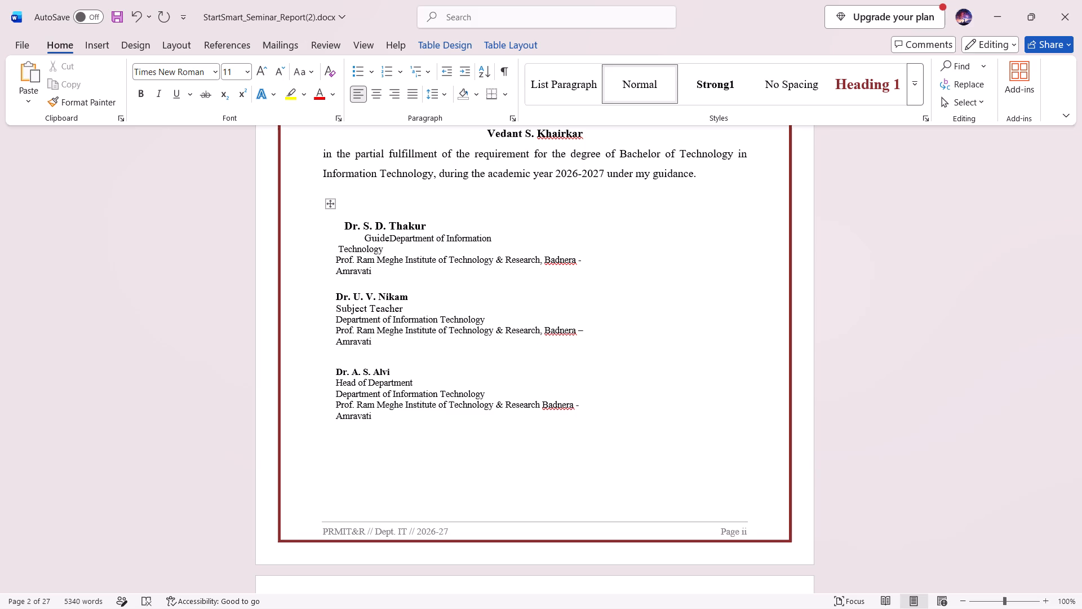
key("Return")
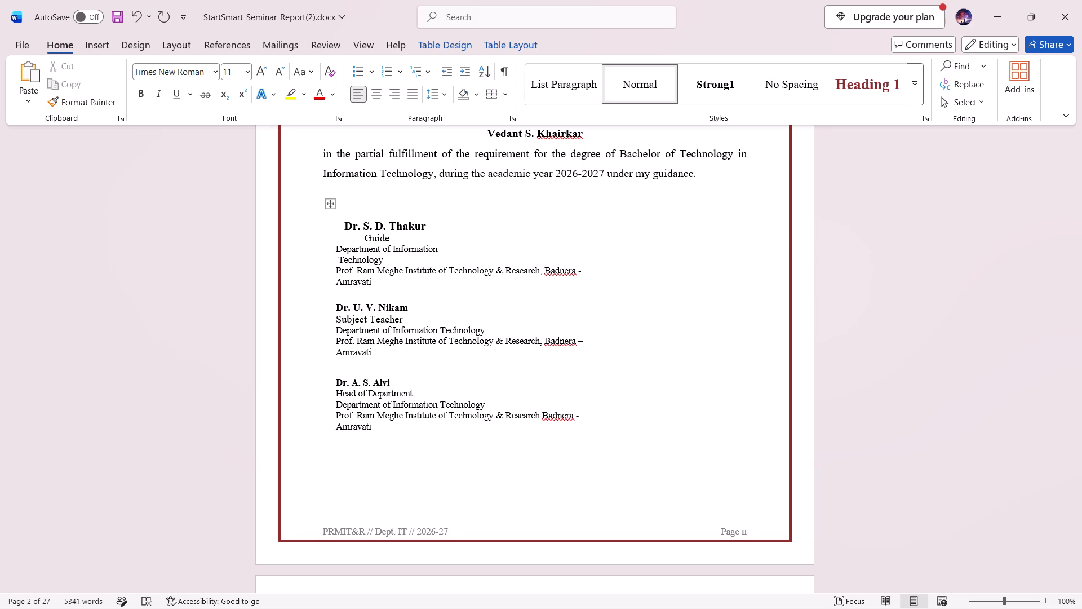
Shift the guide's name by two more spaces and the Guide line beneath it by three more.
left_click(343, 226)
key("space")
key("space")
key("Down")
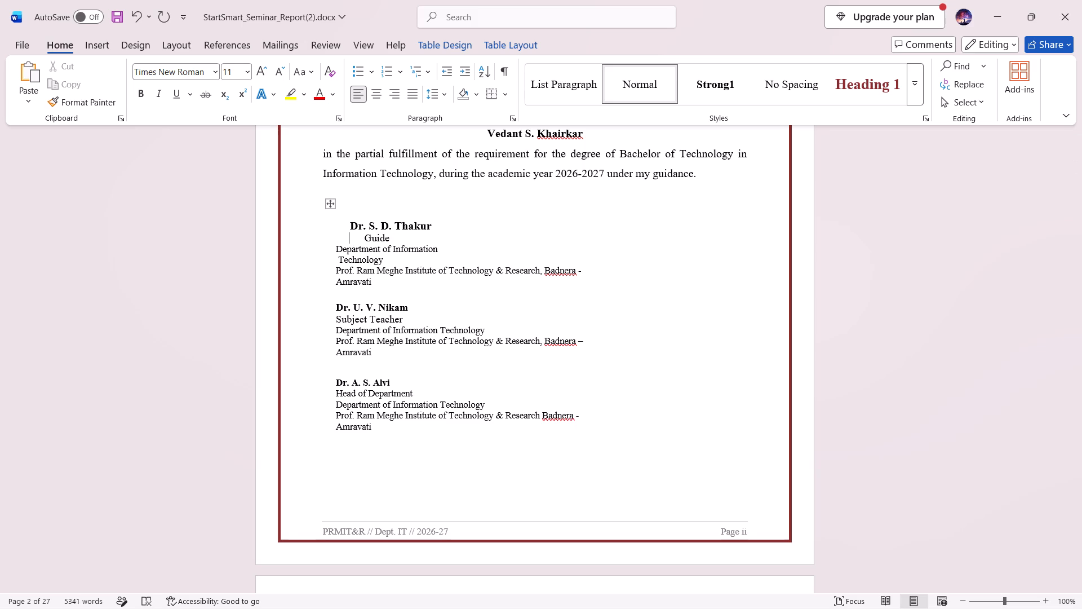
key("space")
key("space")
key("space")
Join "Technology" onto the "Department of Information" line in the Guide block, separated by a single space.
left_click(337, 258)
key("BackSpace")
key("BackSpace")
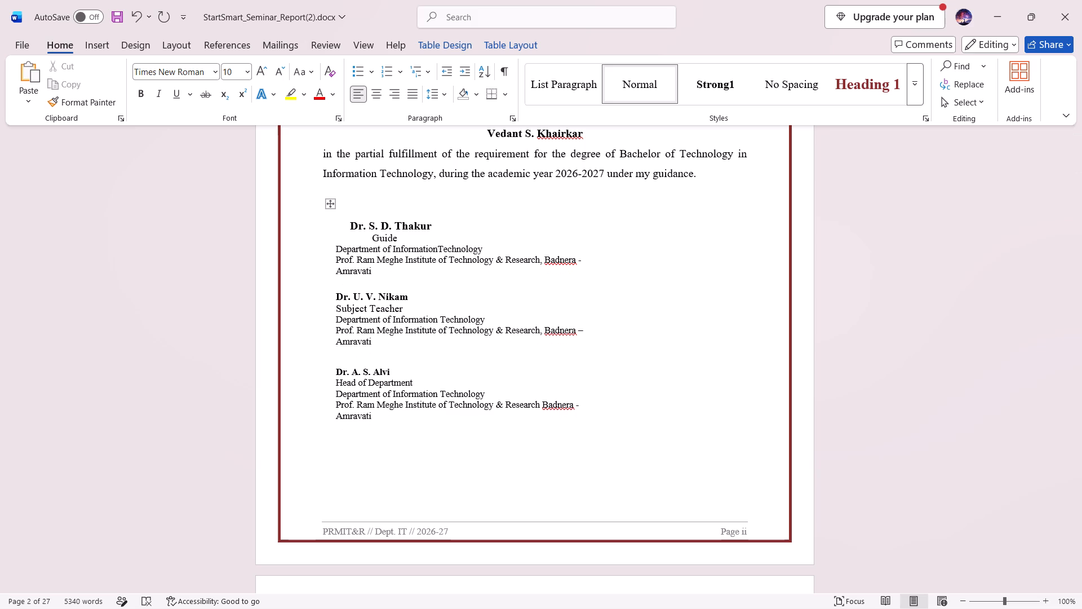
key("space")
Shift the guide's name by four more spaces and the Guide line by three more to centre them over the department line.
left_click(347, 226)
key("space")
key("space")
key("space")
key("space")
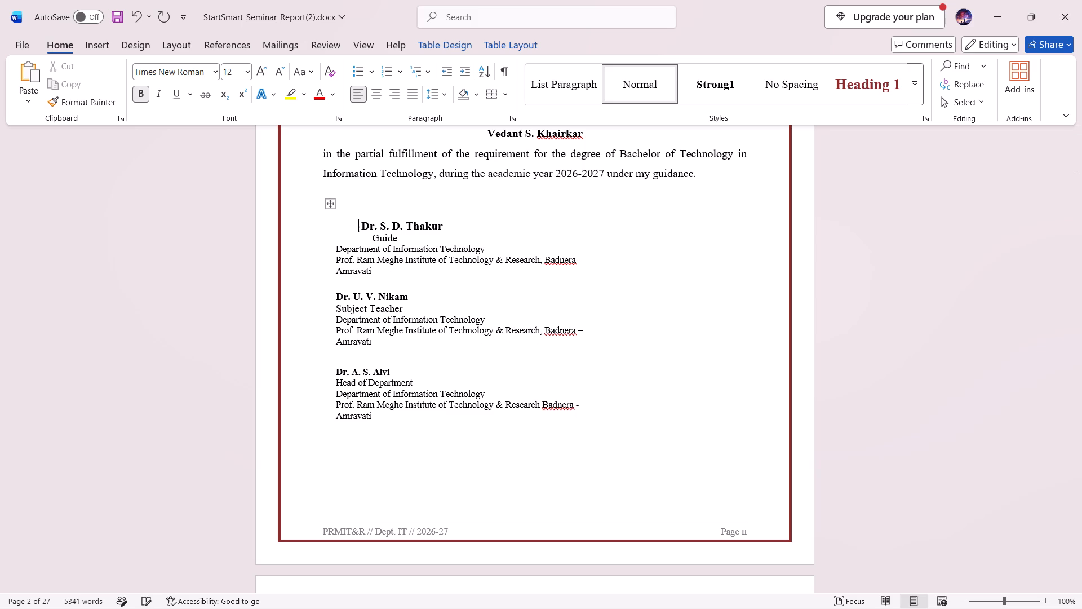
left_click(369, 239)
key("space")
key("space")
key("space")
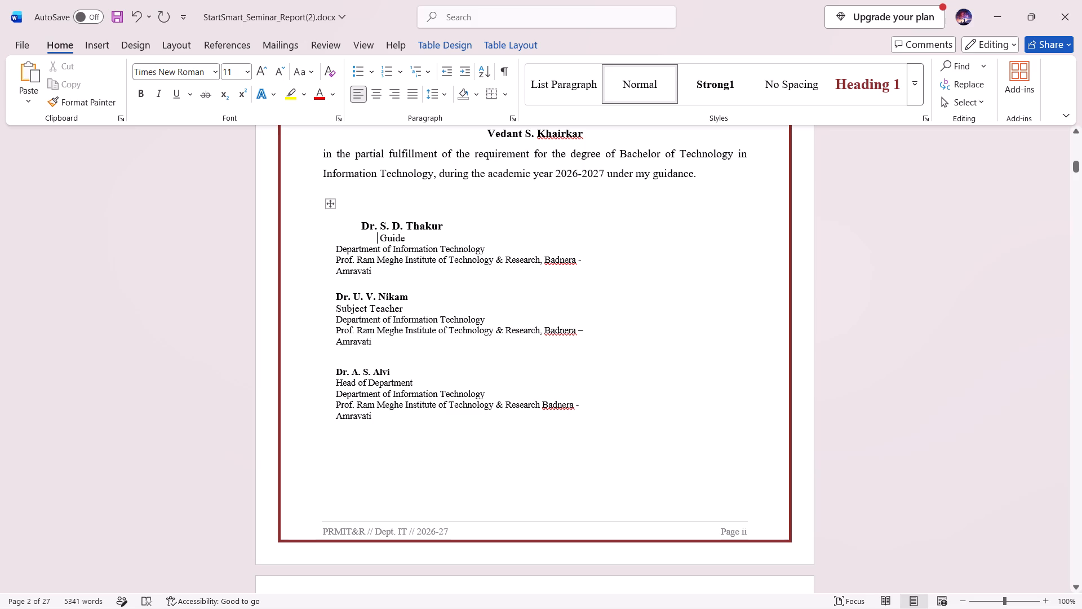
Break the Guide block's institute line before "Research, Badnera - Amravati" and indent the new line by one space.
left_click(505, 259)
key("space")
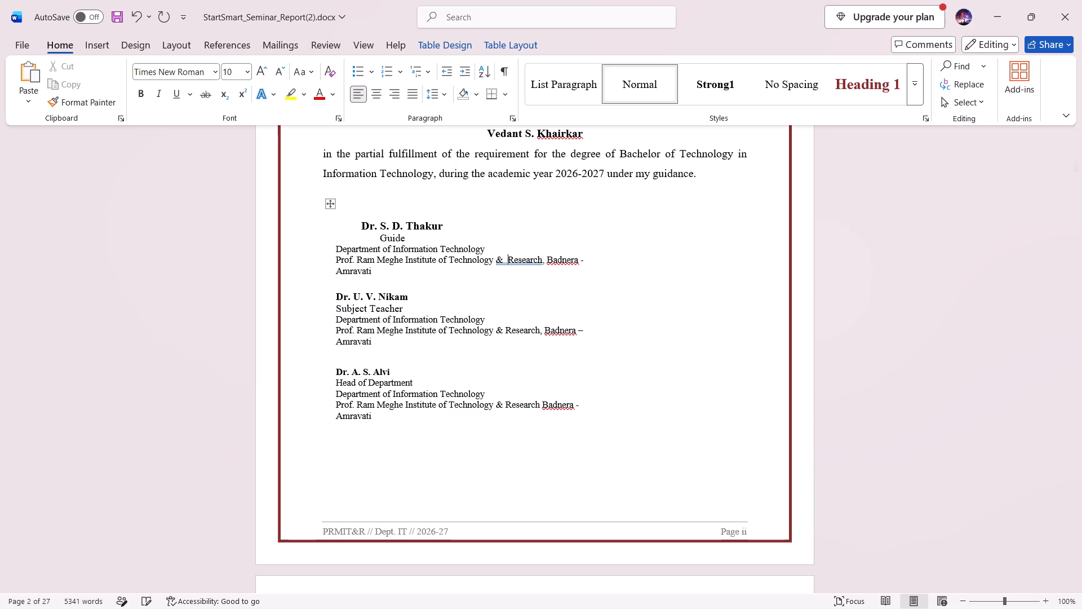
key("Return")
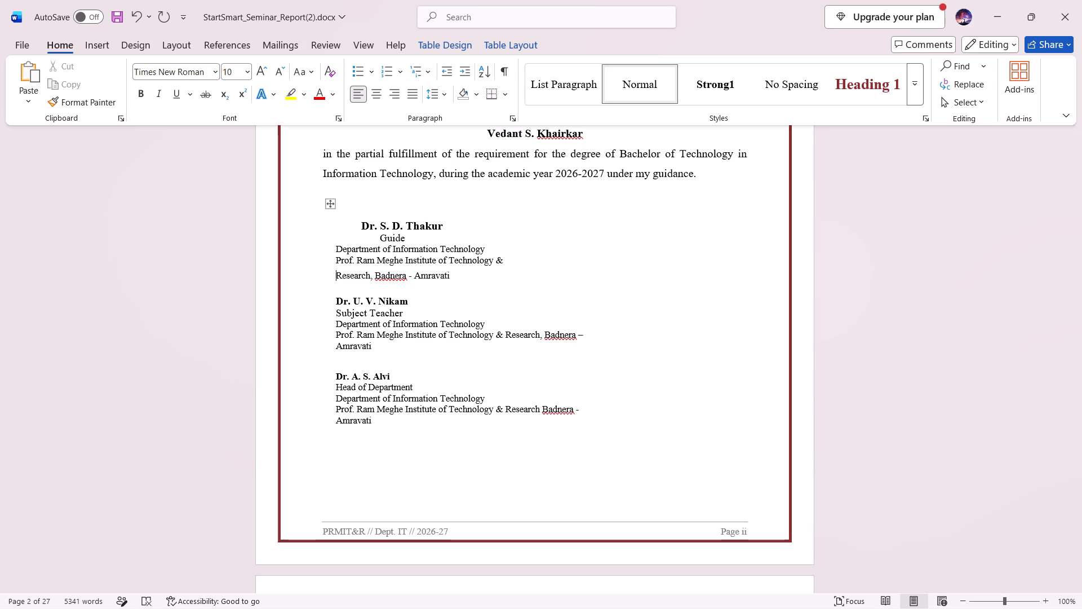
key("space")
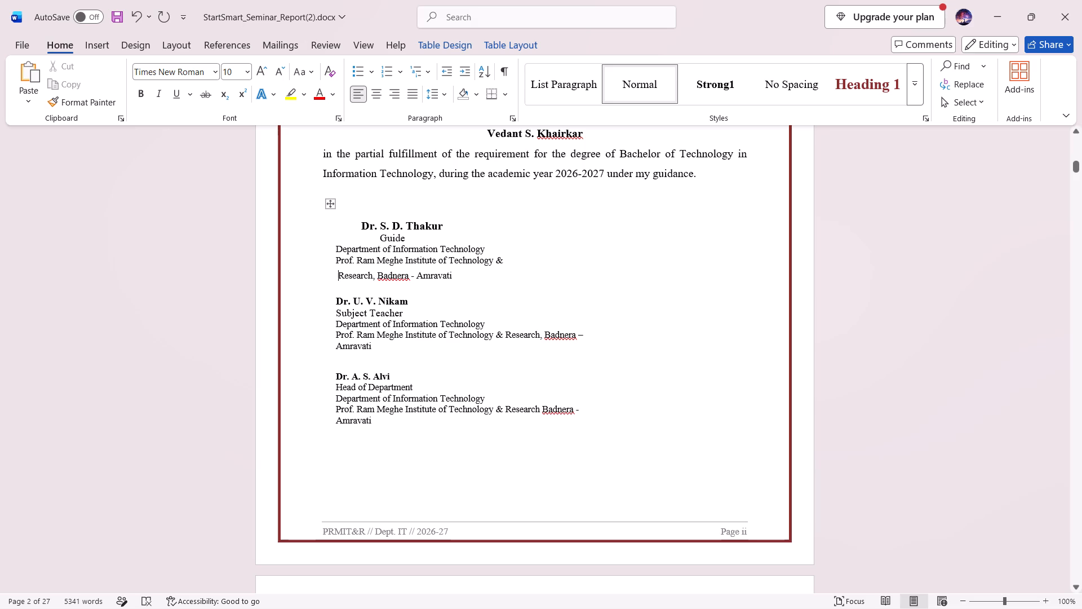
Indent the "Department of Information Technology" line in the Guide block with six spaces.
key("Up")
key("Up")
key("space")
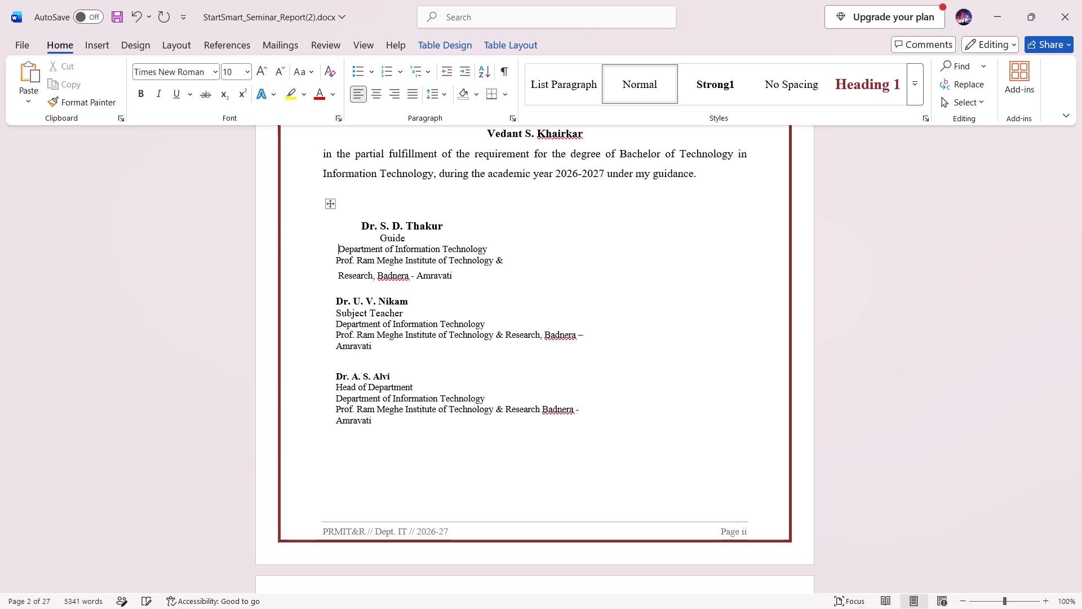
key("space")
key("space")
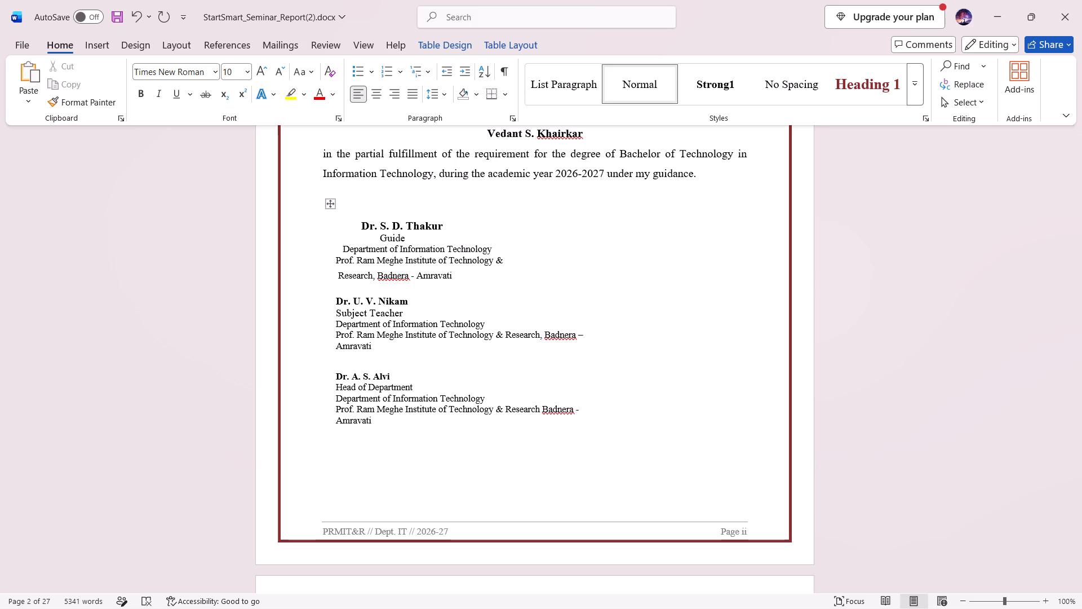
key("space")
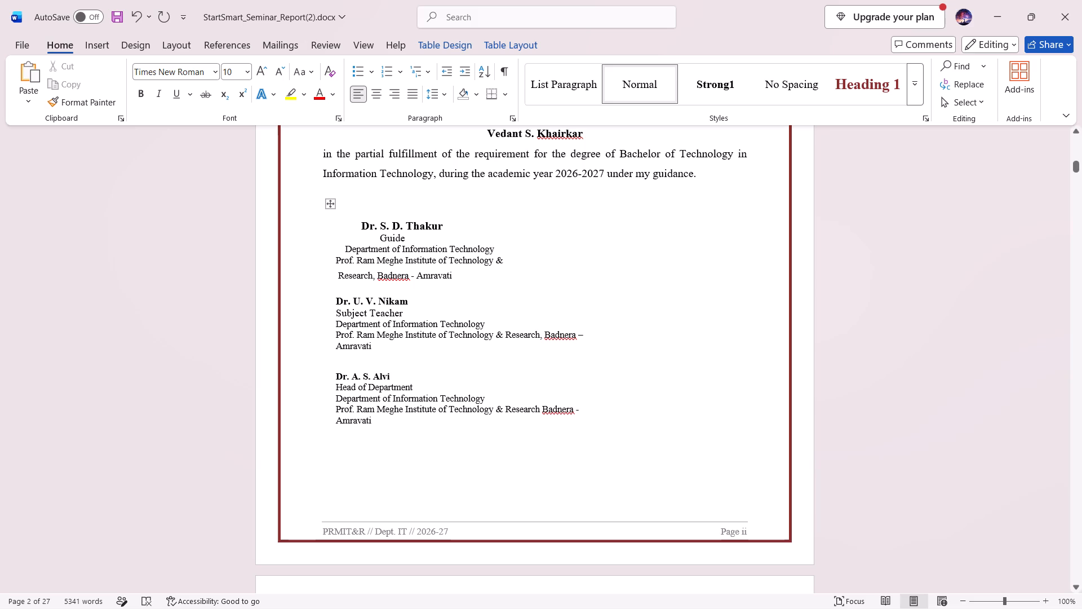
key("space")
key("space")
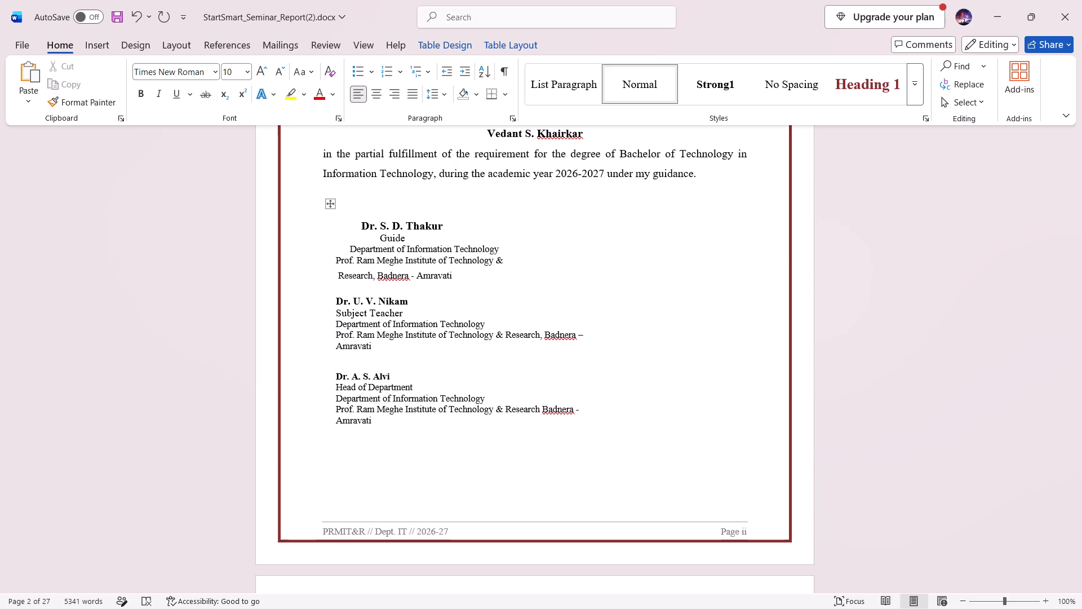
Remove two leading spaces from the Guide block's department line and shift its "Guide" line by five more spaces.
key("BackSpace")
key("BackSpace")
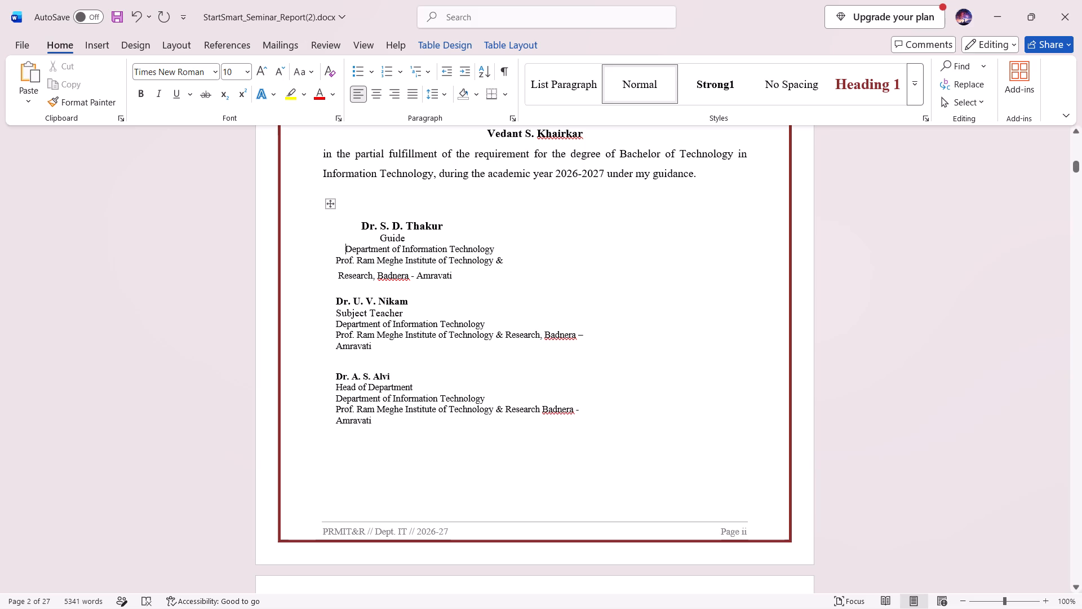
left_click(376, 234)
key("space")
key("space")
key("space")
key("space")
key("space")
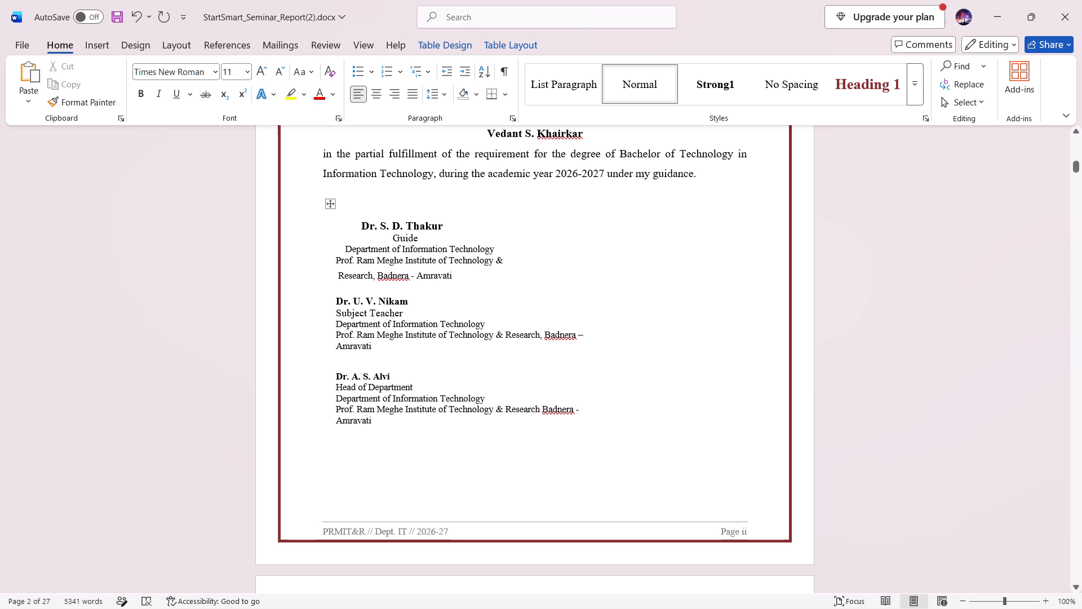
Shift the guide's name by three more spaces and the "Guide" line by one more to centre them over the department line.
left_click(358, 229)
key("space")
key("space")
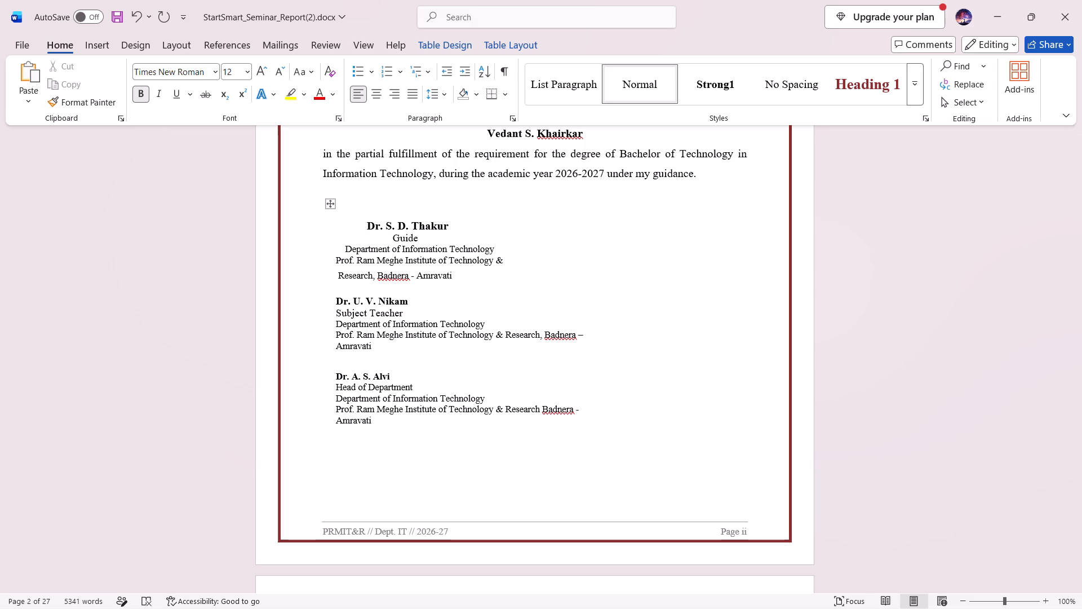
left_click(391, 237)
key("space")
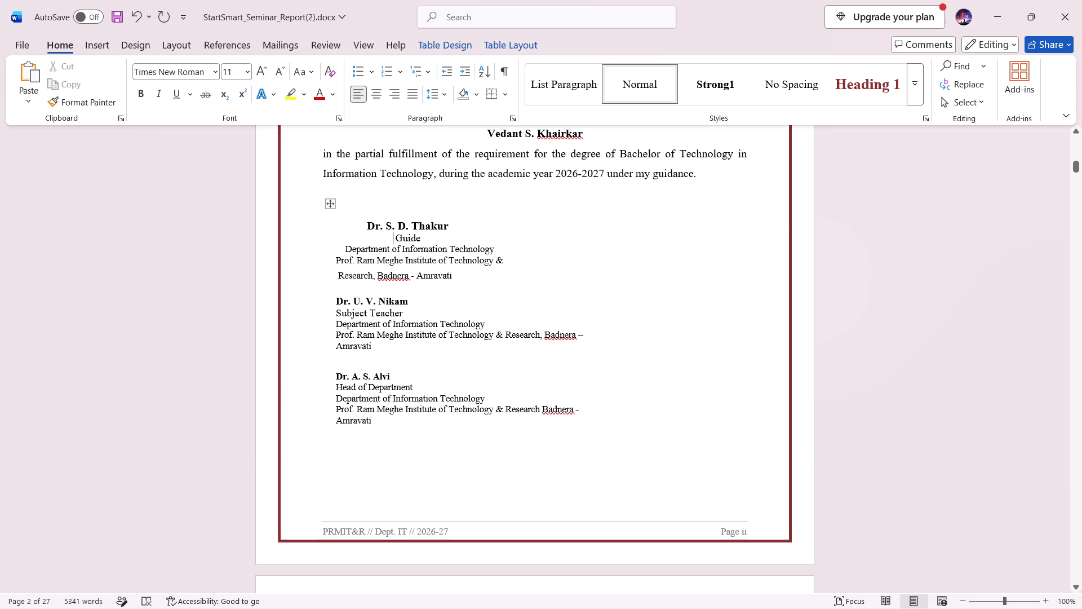
left_click(361, 227)
key("space")
Copy the whole Subject Teacher block into the empty table cell beside the Guide block.
left_click(558, 223)
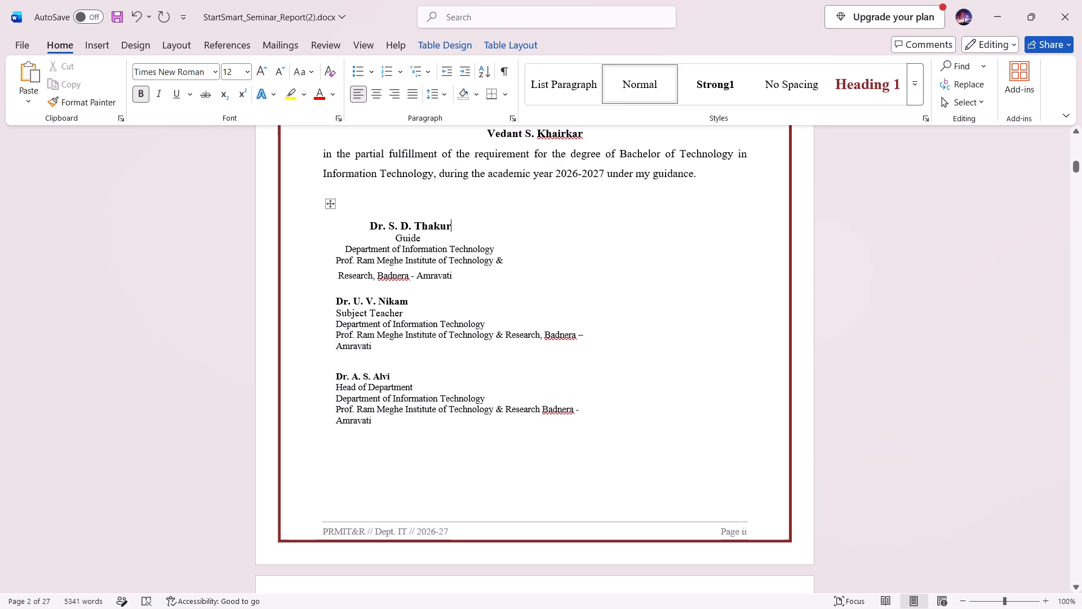
left_click(334, 299)
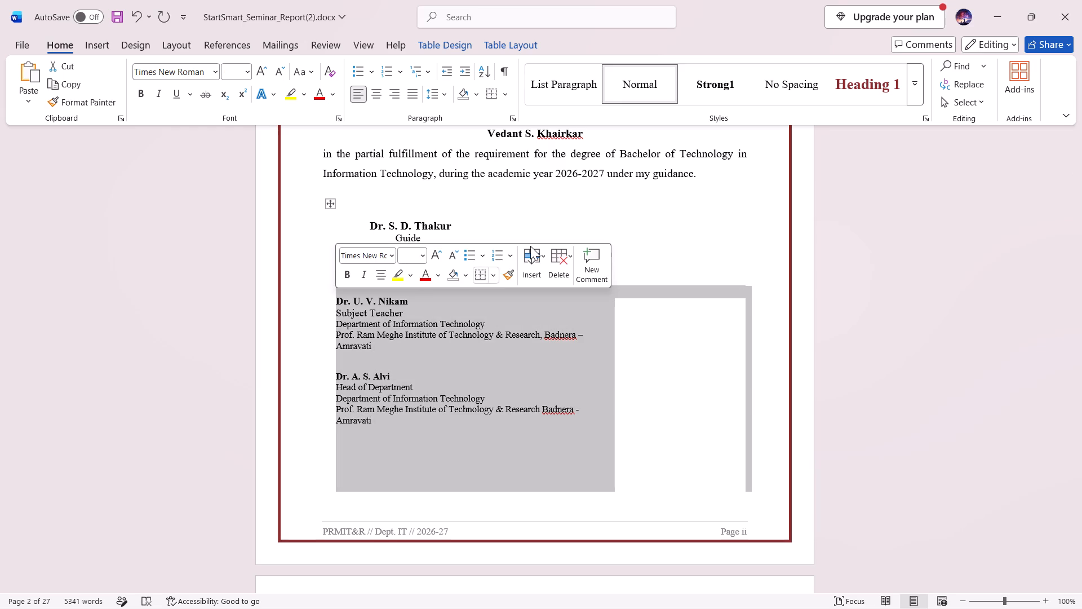
left_click(617, 211)
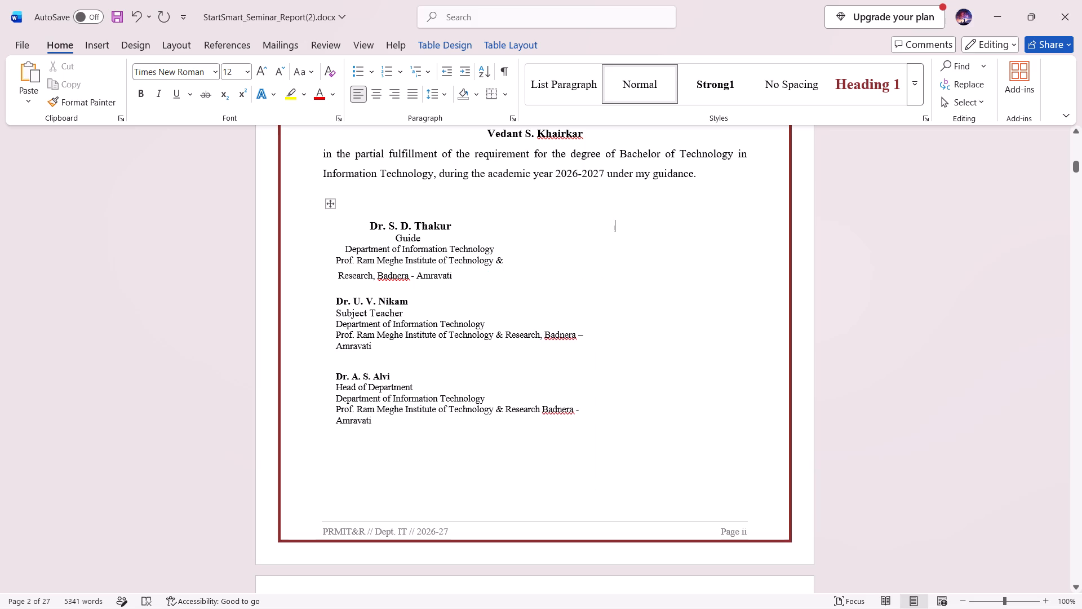
left_click_drag(410, 300, 365, 304)
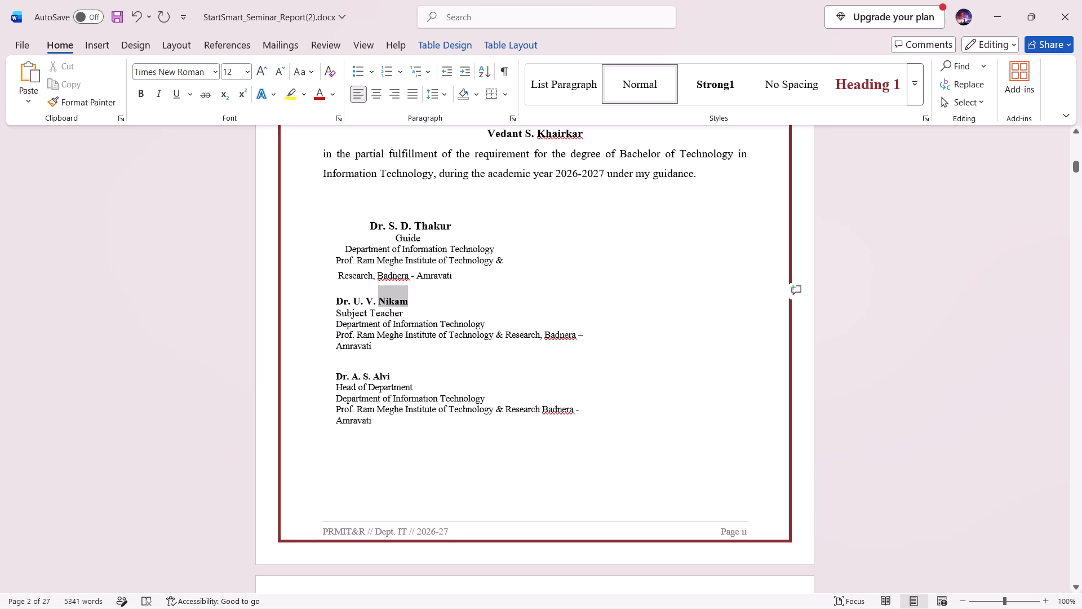
left_click_drag(365, 304, 335, 304)
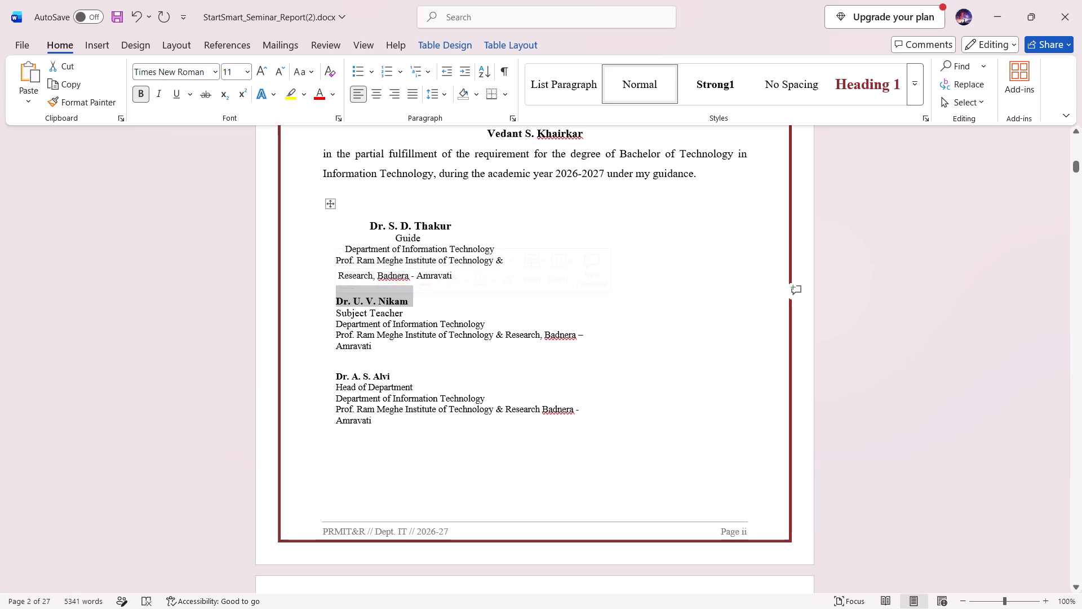
left_click_drag(373, 344, 331, 303)
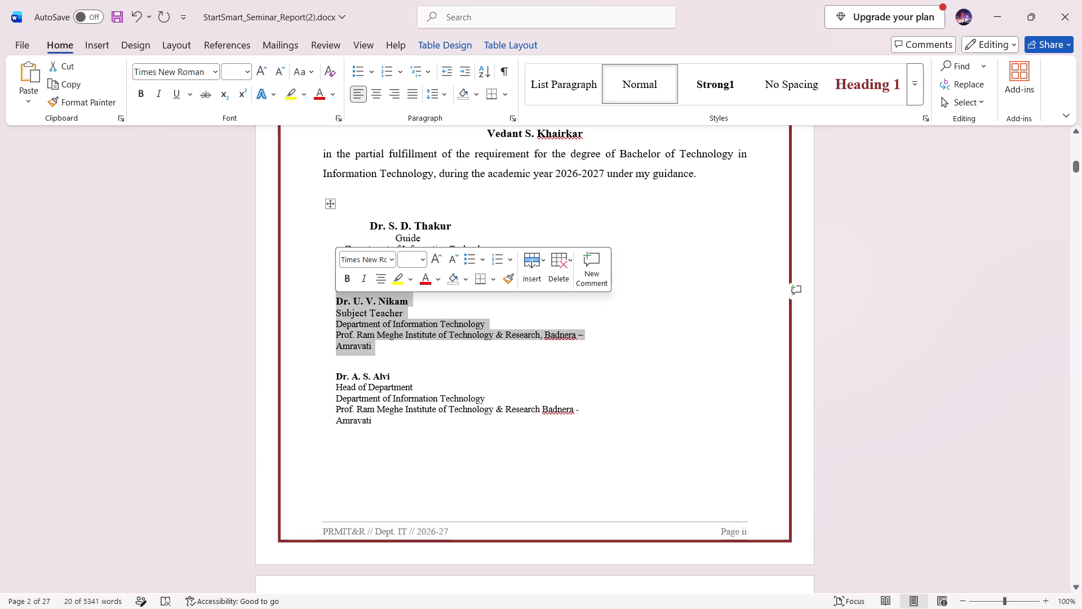
key("ctrl+c")
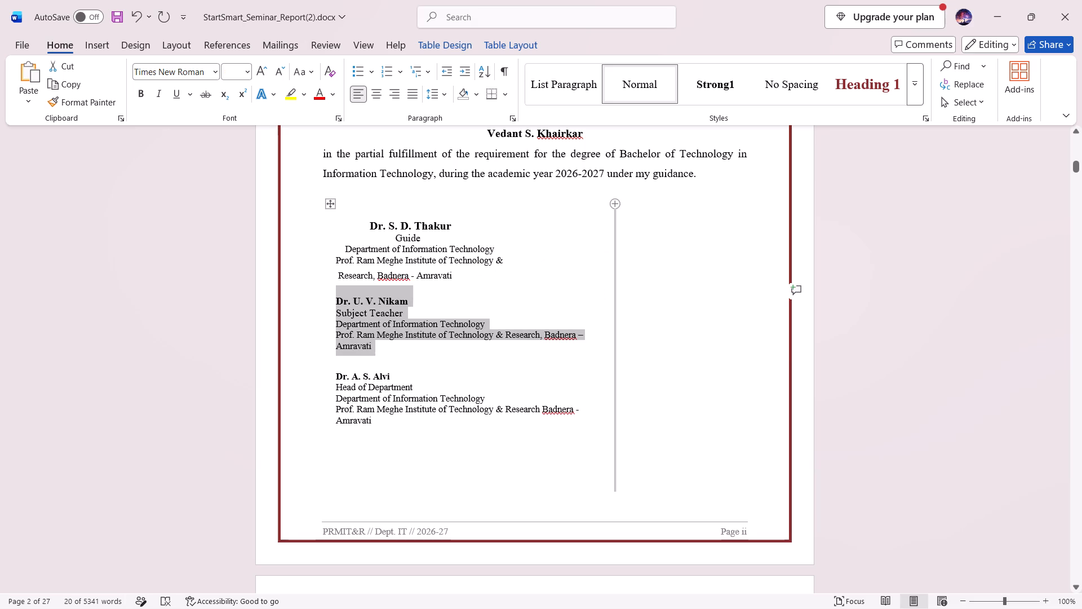
left_click(633, 227)
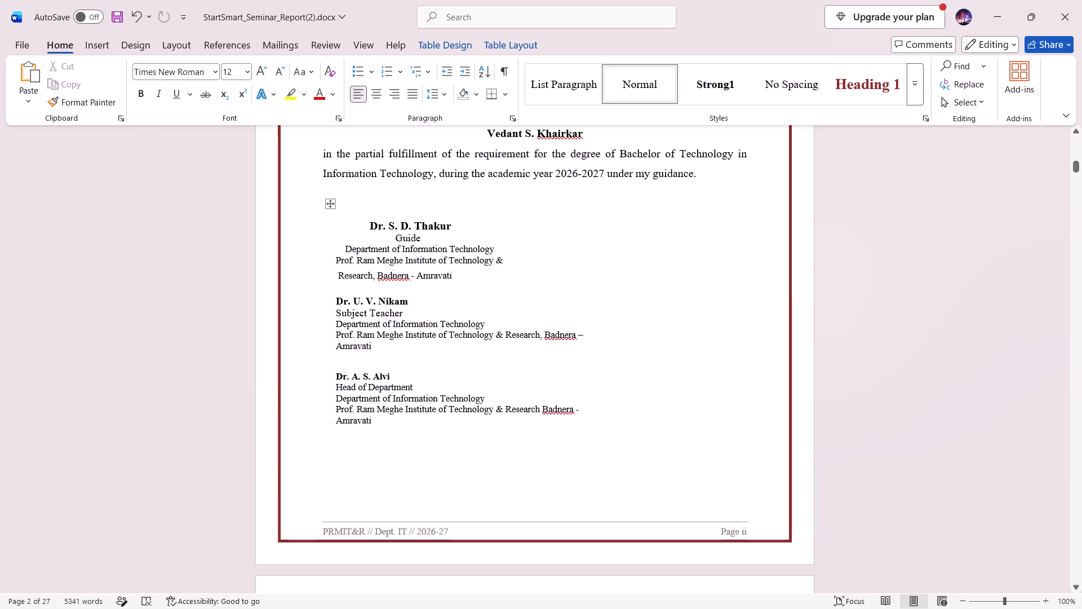
key("ctrl+v")
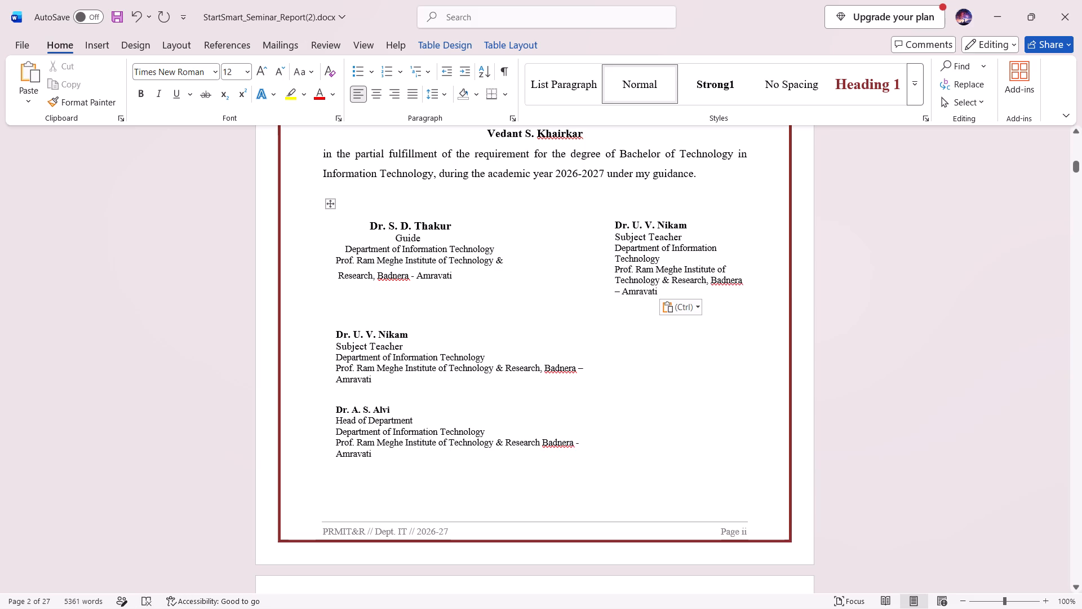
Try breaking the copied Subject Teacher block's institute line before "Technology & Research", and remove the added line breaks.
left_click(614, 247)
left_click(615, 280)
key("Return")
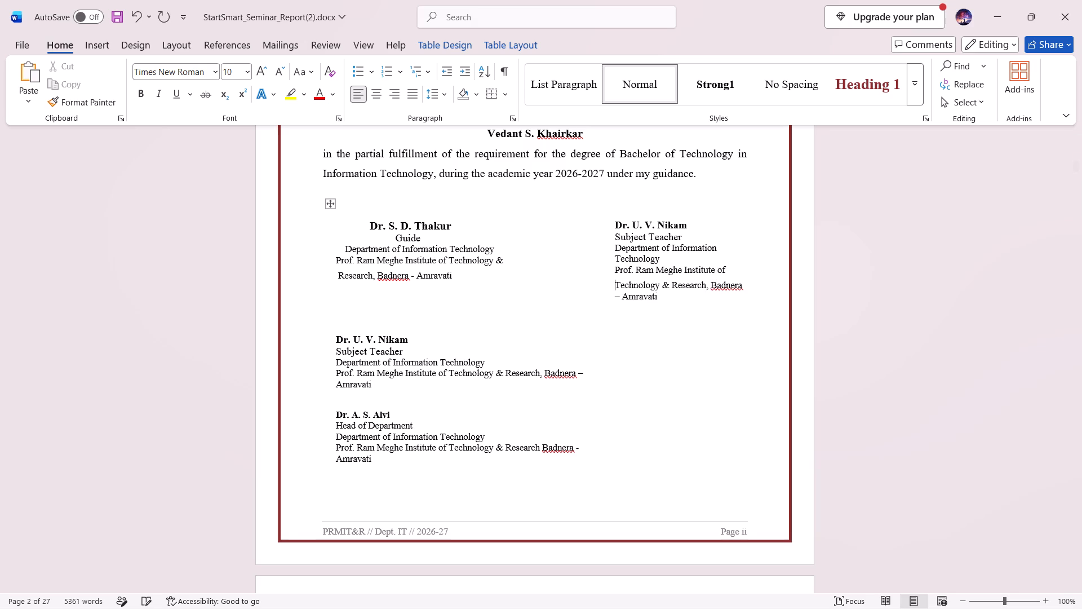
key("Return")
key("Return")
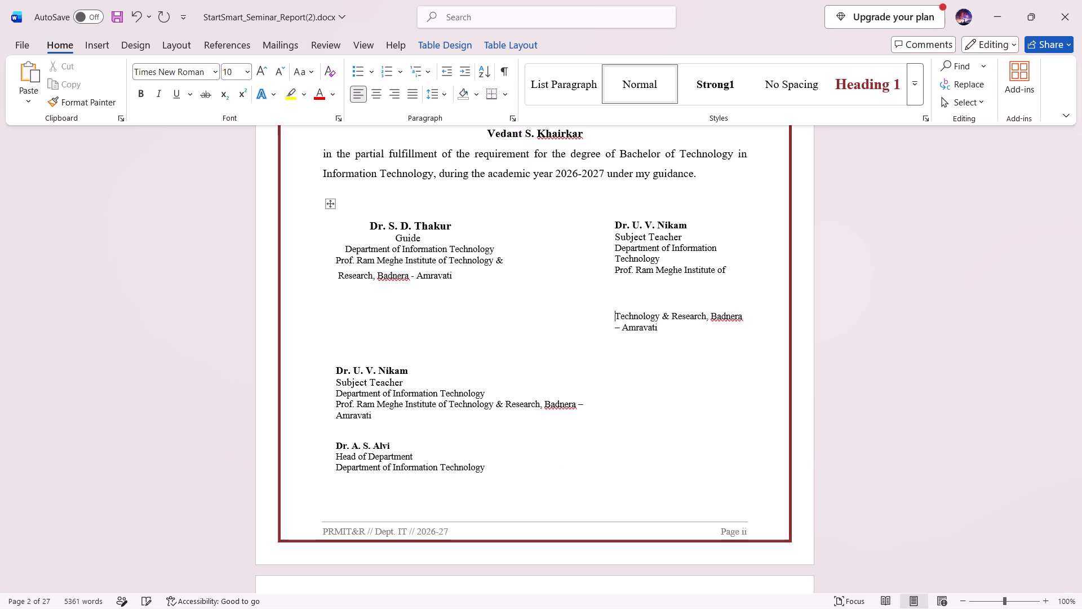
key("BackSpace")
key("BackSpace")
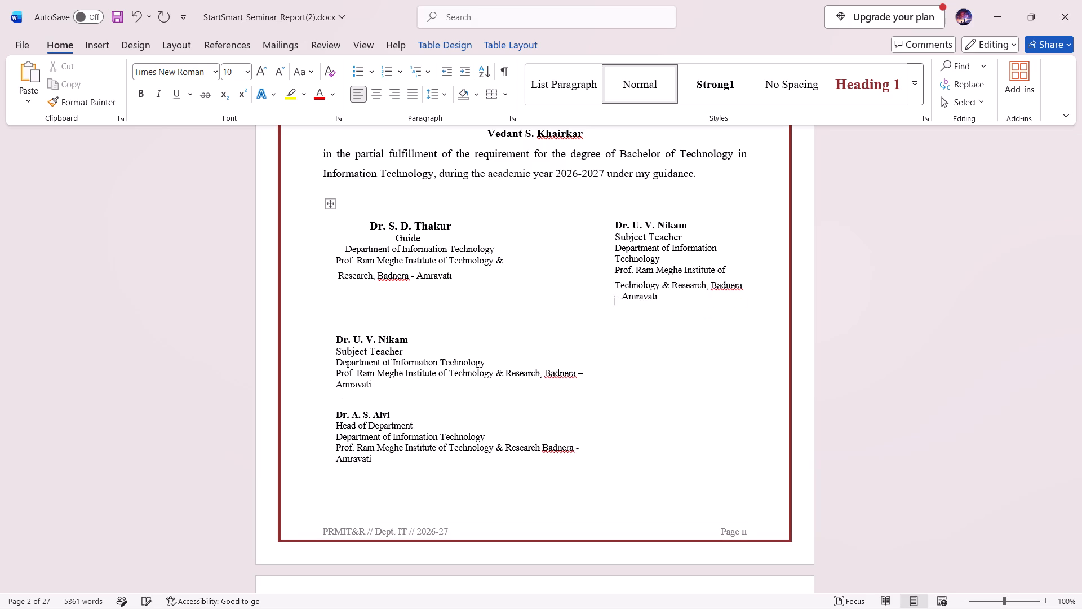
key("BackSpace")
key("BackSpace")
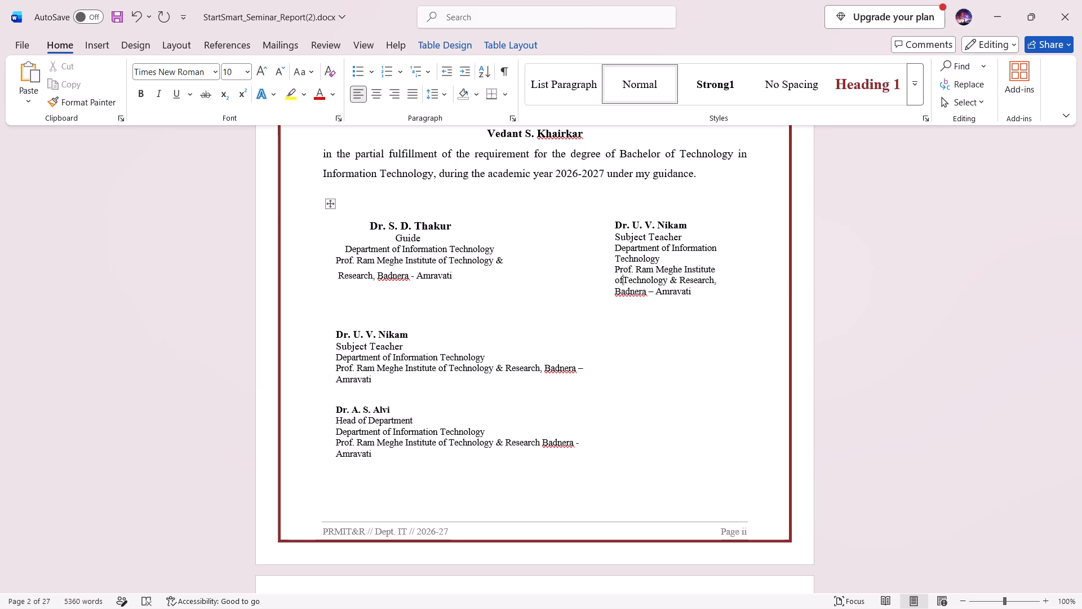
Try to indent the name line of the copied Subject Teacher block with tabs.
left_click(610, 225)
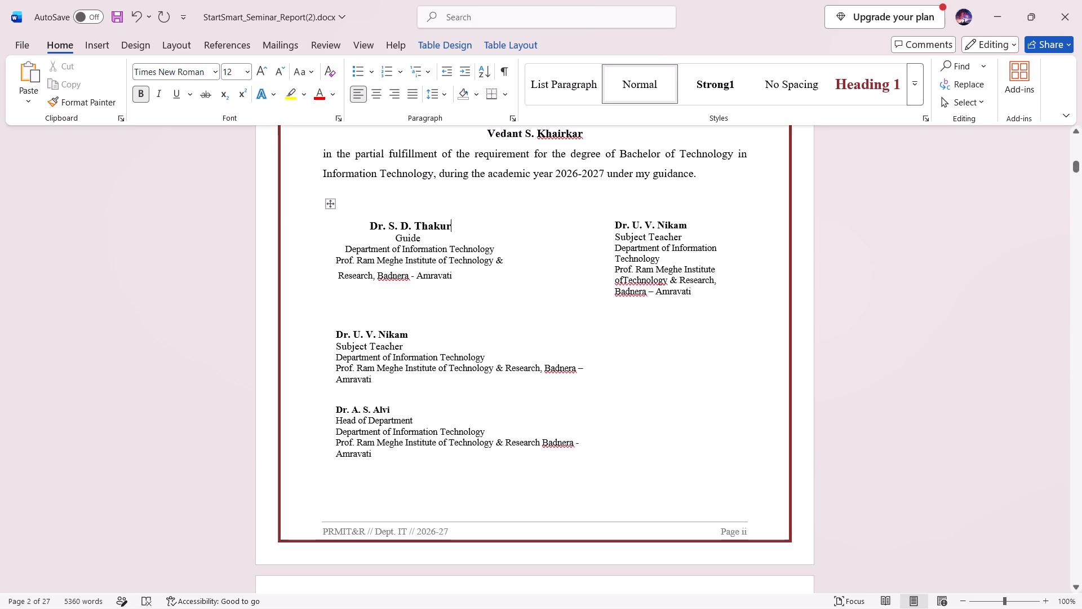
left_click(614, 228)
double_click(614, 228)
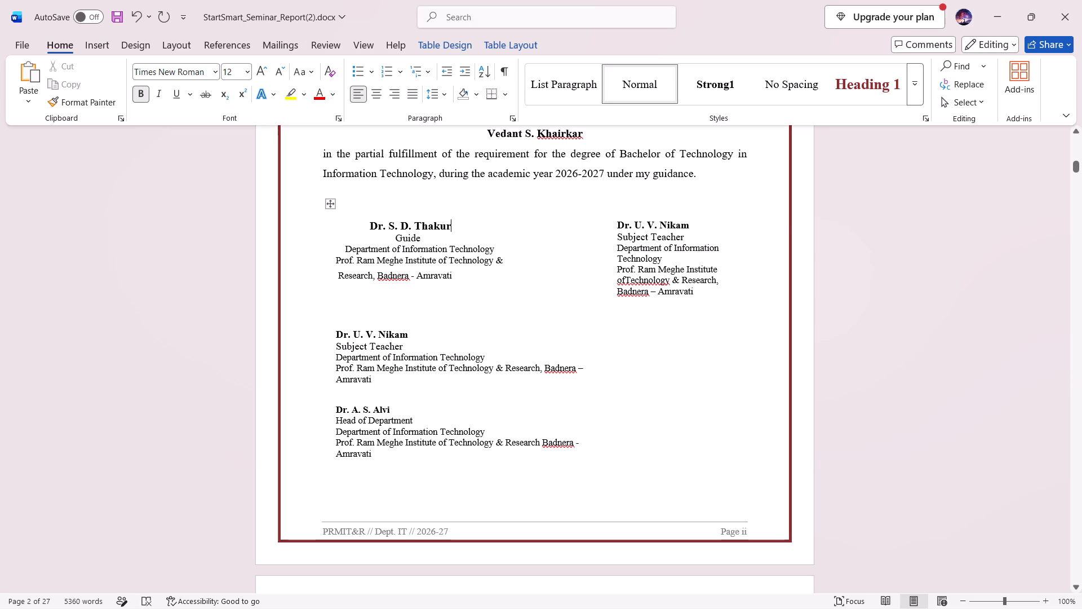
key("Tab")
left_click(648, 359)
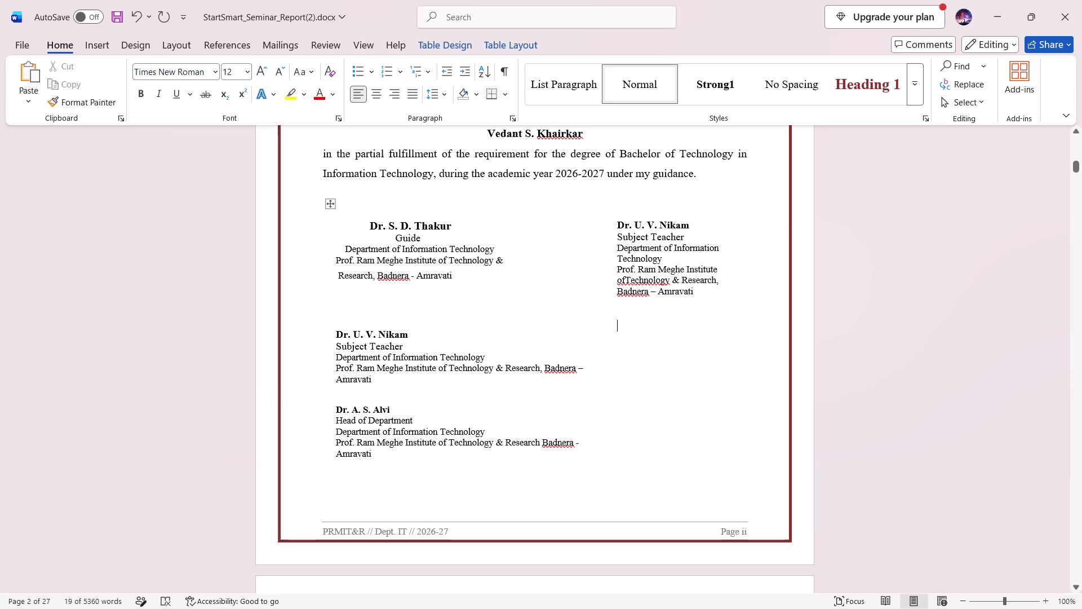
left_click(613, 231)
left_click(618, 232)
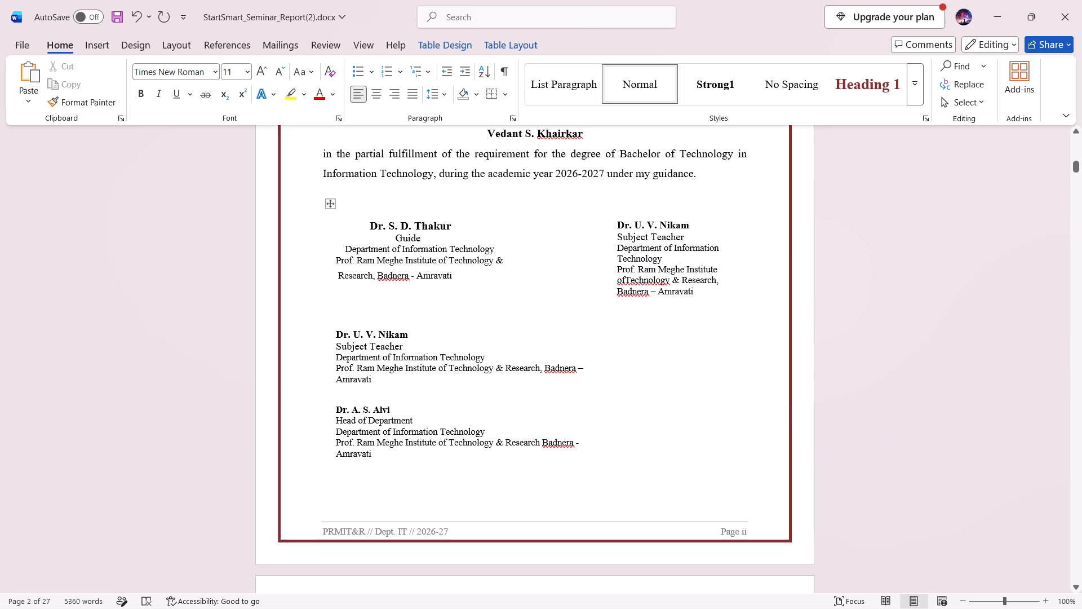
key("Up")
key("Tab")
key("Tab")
Indent the subject teacher's name in the copied block beside the Guide block with eleven spaces.
key("Up")
key("Up")
key("Up")
key("Up")
key("Up")
key("Up")
key("Up")
key("Up")
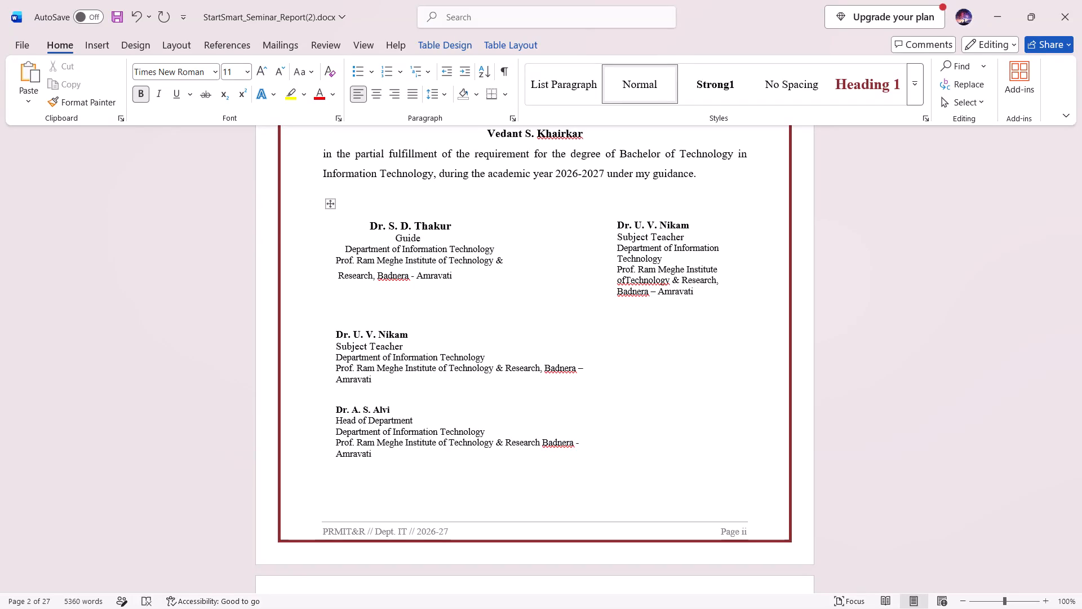
key("space")
key("space")
key("space")
key("space")
key("space")
key("space")
key("space")
key("space")
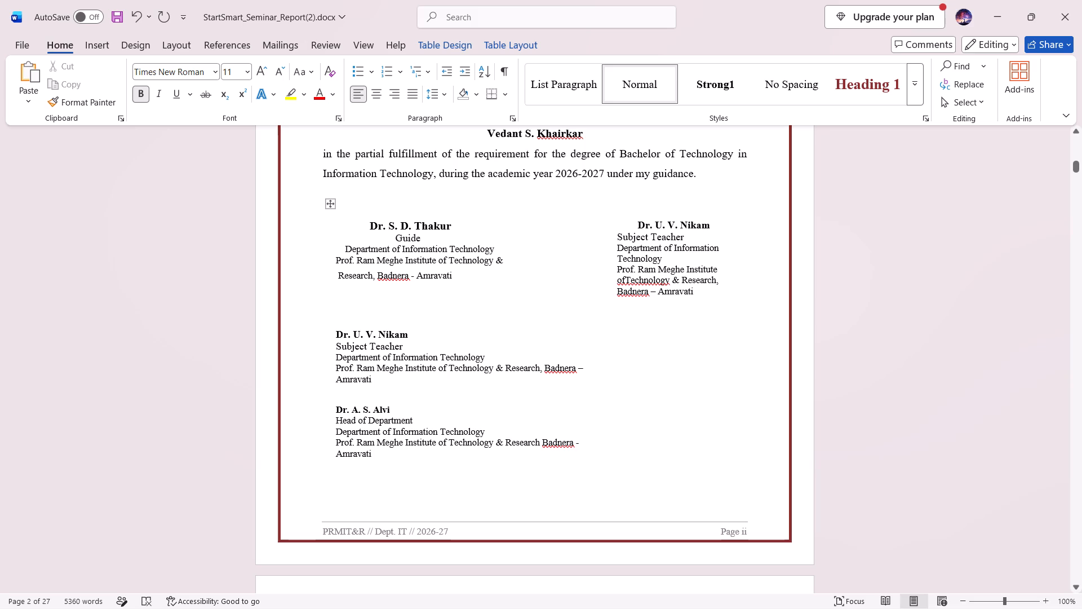
key("space")
key("space")
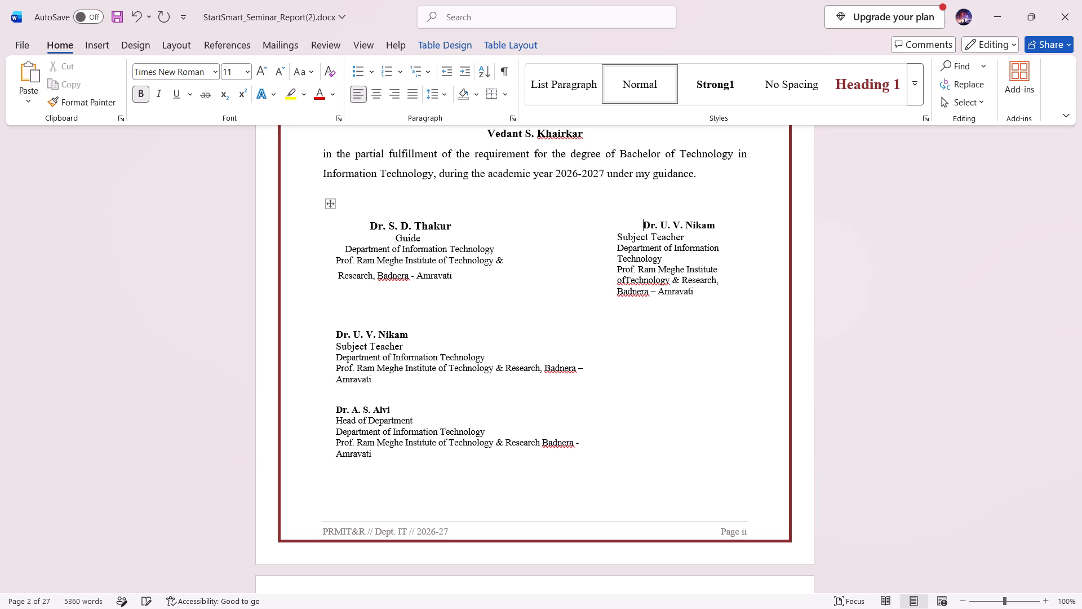
key("space")
Indent the "Subject Teacher" line of the copied block beside the Guide block with eleven spaces.
key("Down")
key("Left")
key("Left")
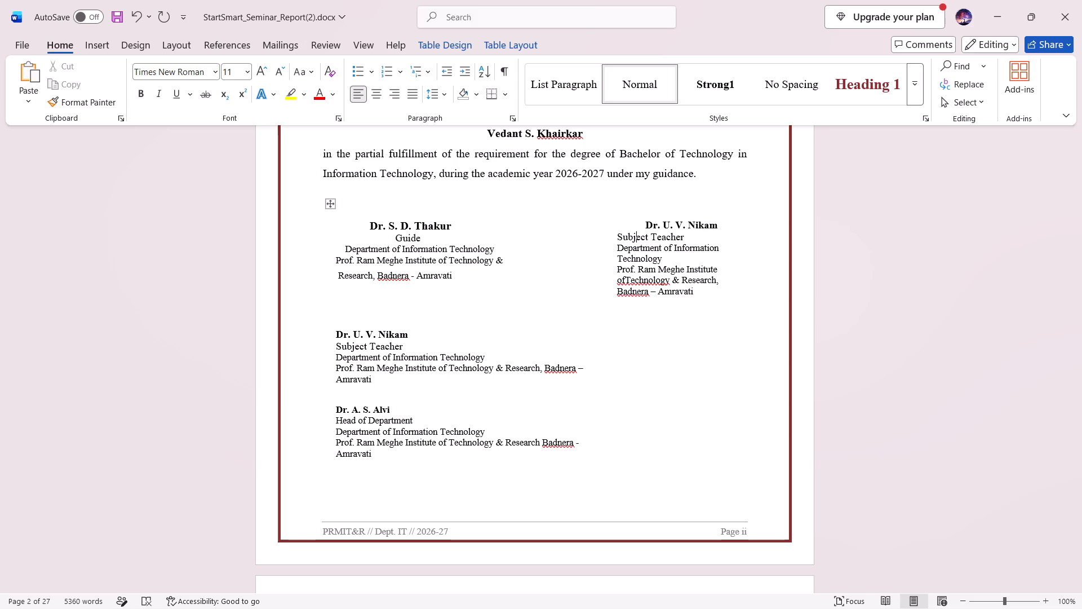
key("Left")
key("Left")
key("Left")
key("Left")
key("Left")
key("Down")
key("Down")
key("Left")
key("Up")
key("Left")
key("Left")
key("Left")
key("Left")
key("Left")
key("Left")
key("Left")
key("Left")
key("Left")
key("Left")
key("Left")
key("Left")
key("Left")
key("Left")
key("Left")
key("space")
key("space")
key("space")
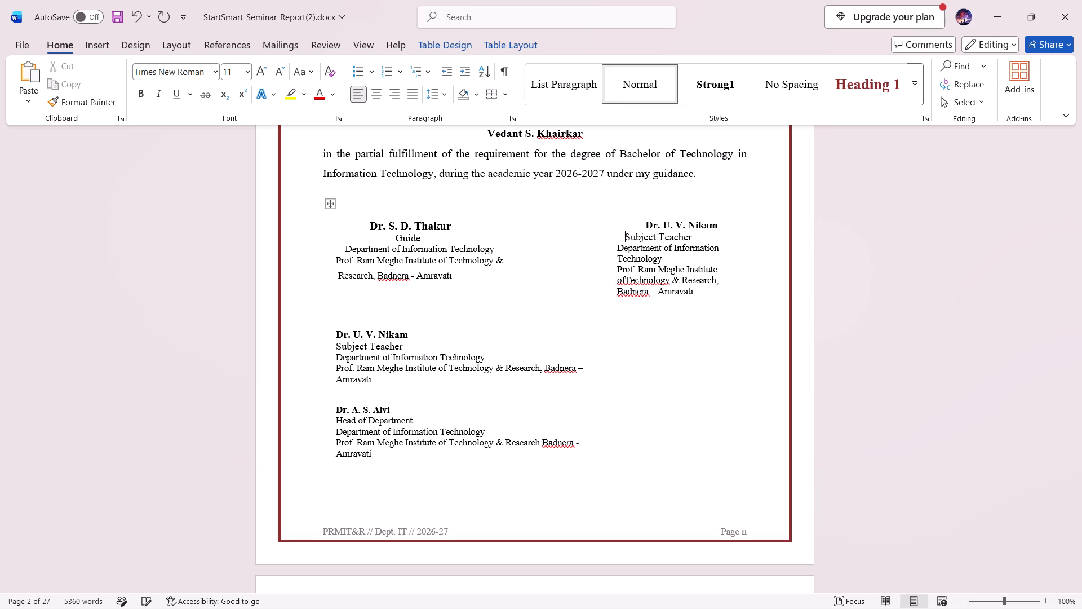
key("space")
key("space")
key("space")
key("space")
key("space")
key("space")
key("space")
key("space")
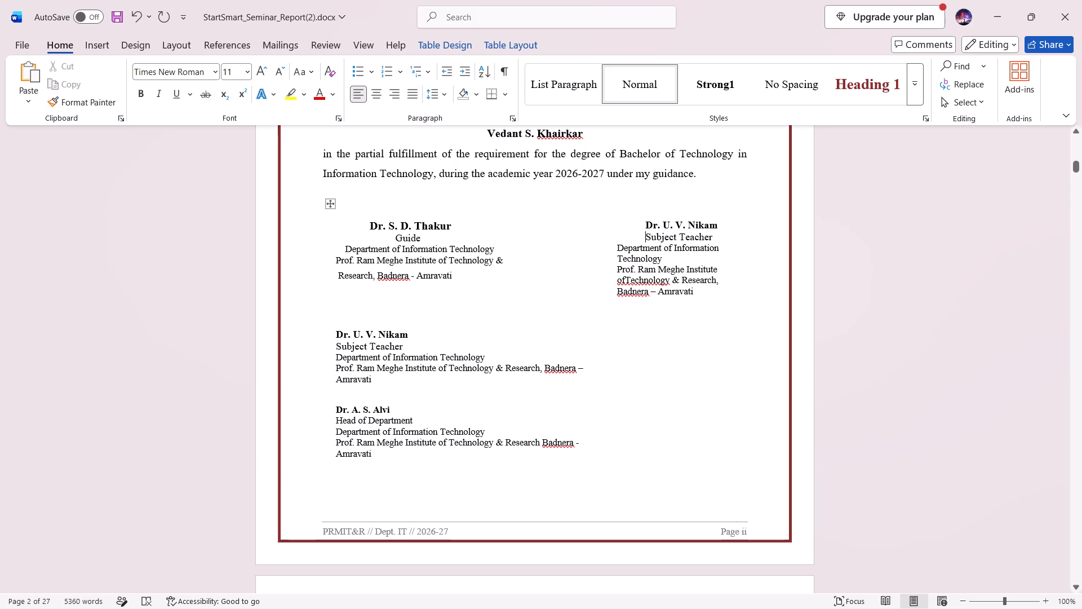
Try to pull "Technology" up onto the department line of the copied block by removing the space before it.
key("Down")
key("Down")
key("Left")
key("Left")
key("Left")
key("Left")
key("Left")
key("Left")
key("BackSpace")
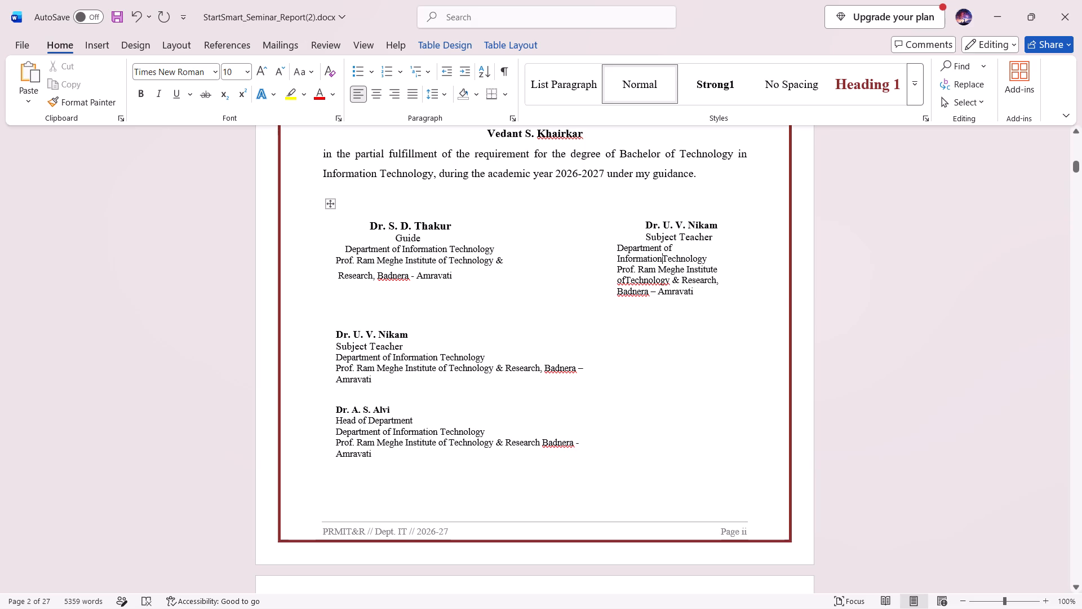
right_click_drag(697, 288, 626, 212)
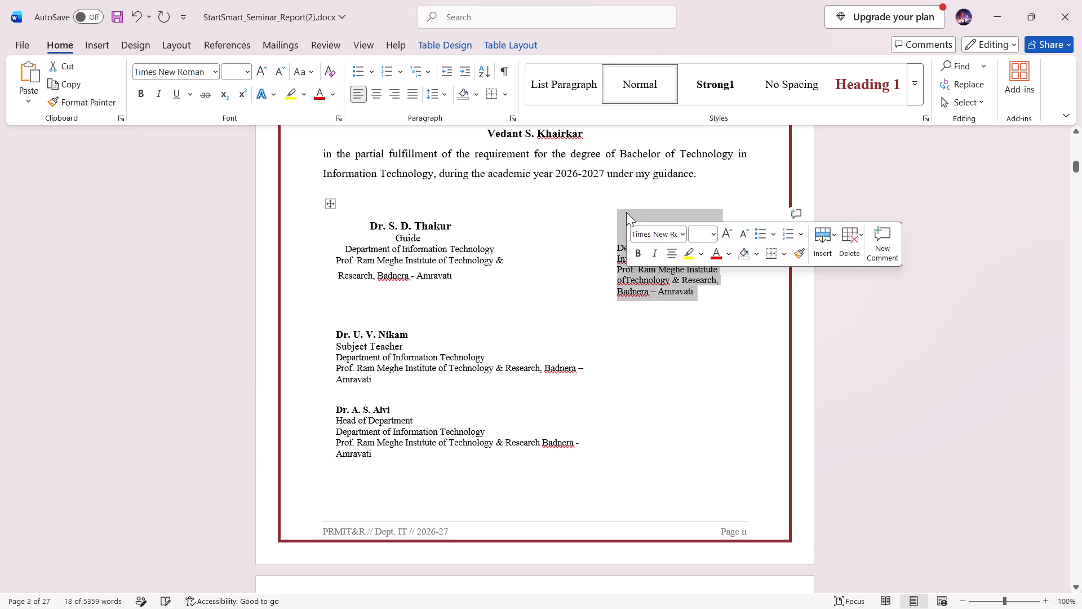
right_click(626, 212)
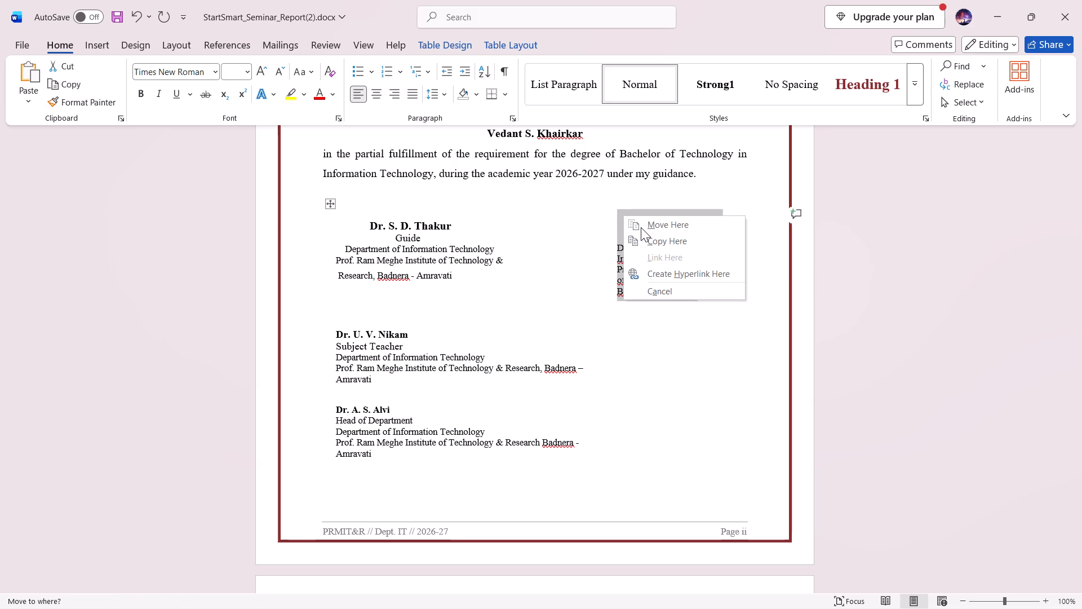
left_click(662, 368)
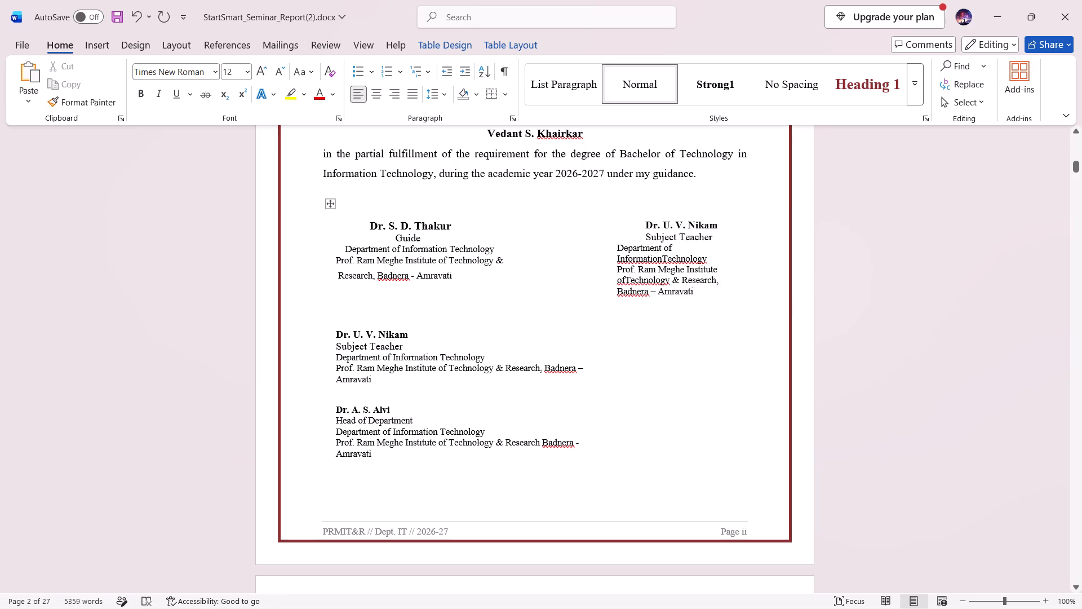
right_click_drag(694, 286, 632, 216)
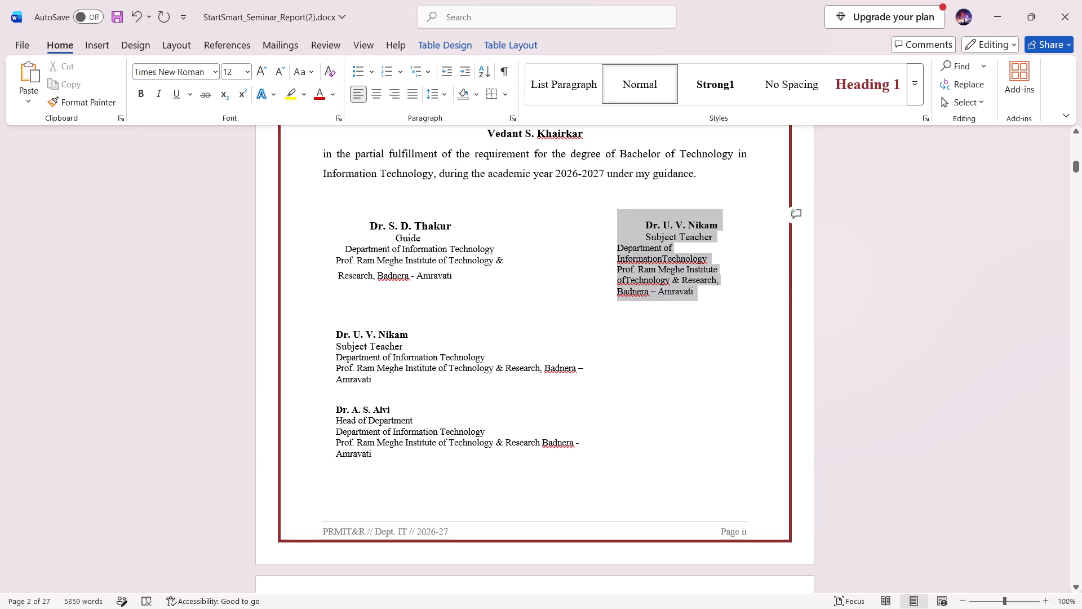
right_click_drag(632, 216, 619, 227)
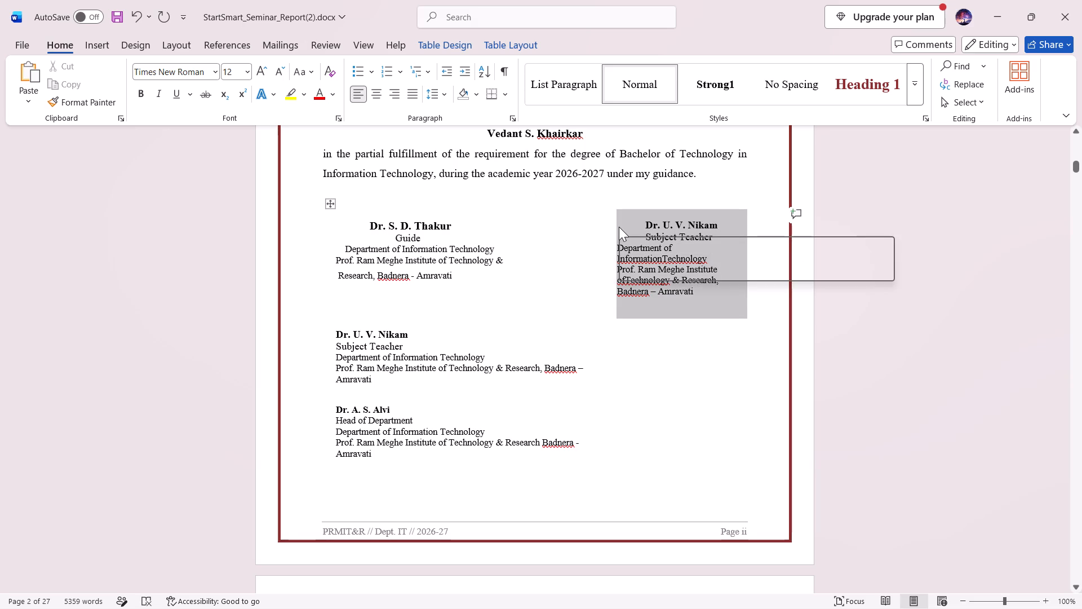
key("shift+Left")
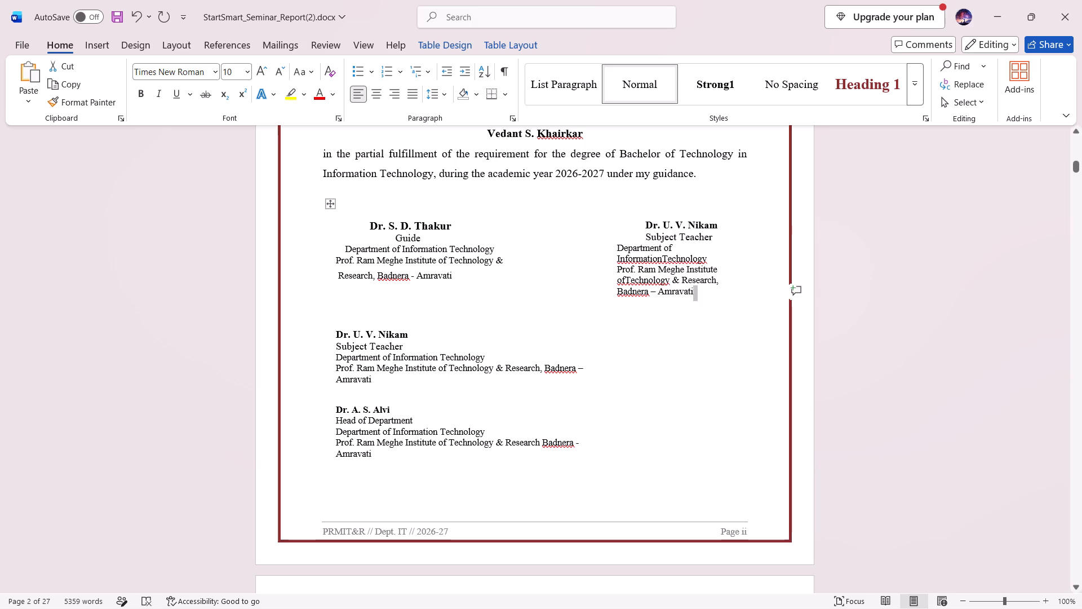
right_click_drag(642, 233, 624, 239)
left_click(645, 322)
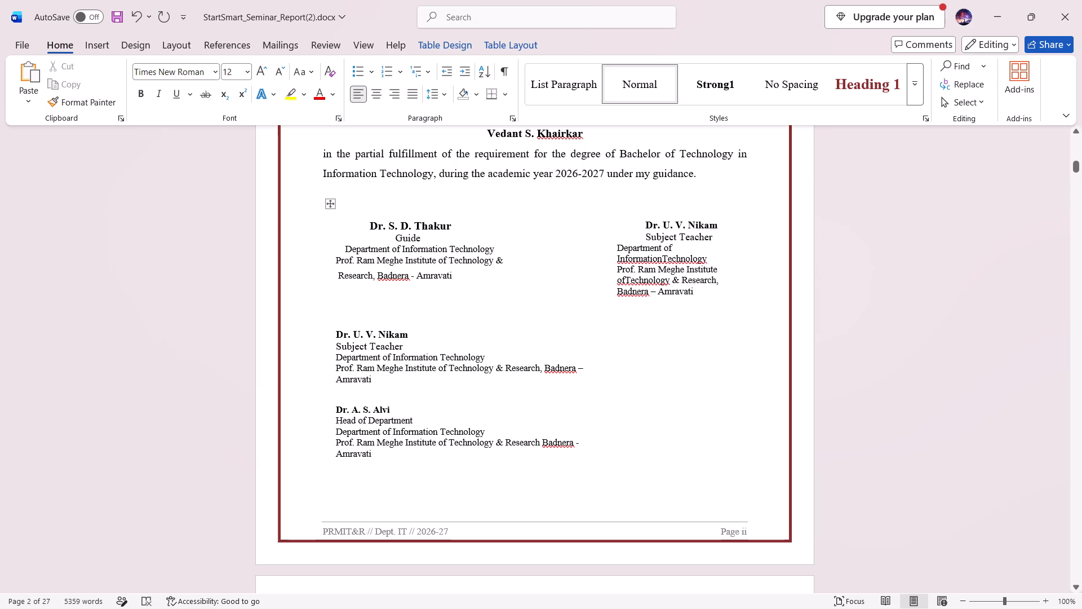
Widen the column holding the copied Subject Teacher block so its department line fits on one line and its institute line on two.
right_click_drag(614, 248, 600, 249)
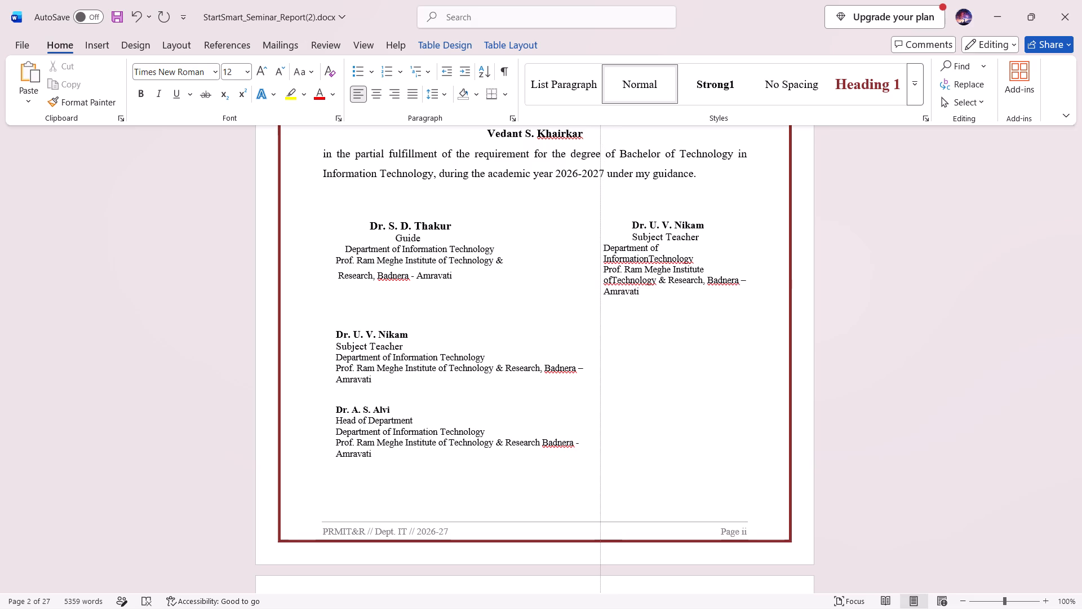
right_click_drag(600, 249, 593, 249)
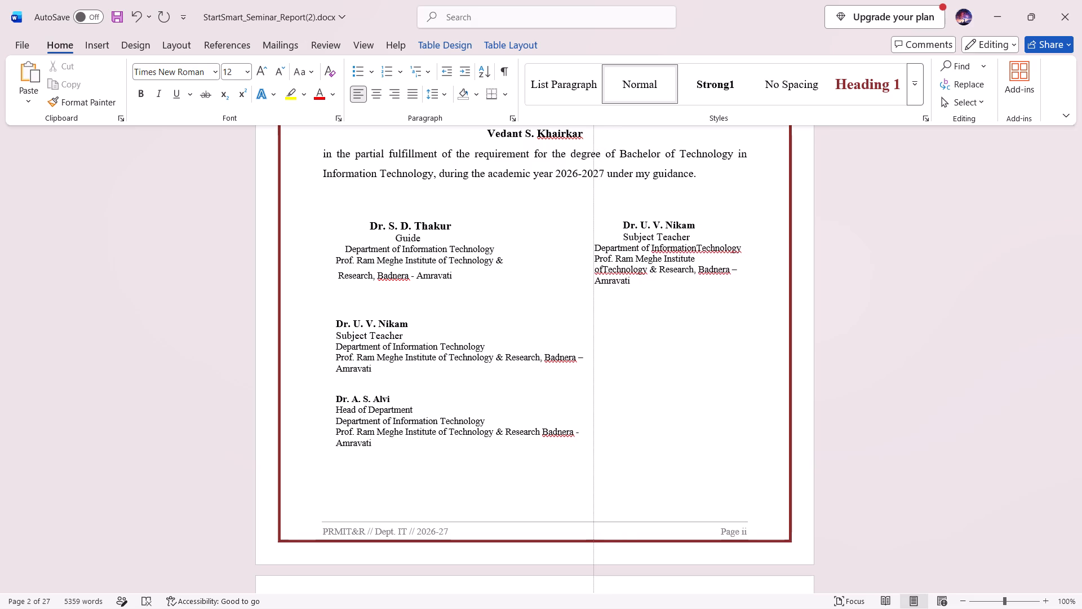
right_click_drag(593, 249, 589, 249)
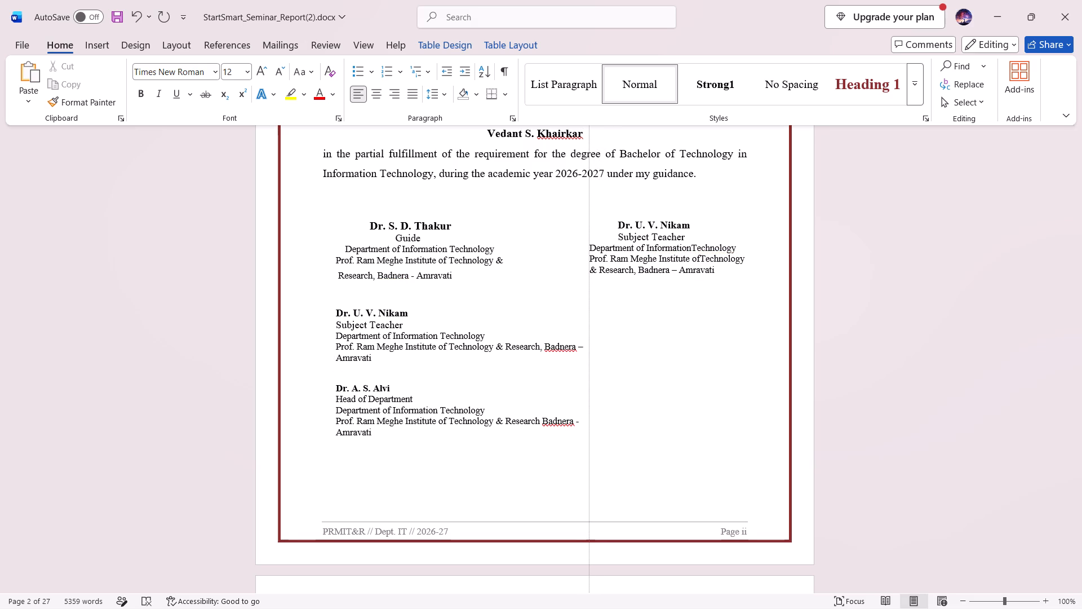
right_click_drag(589, 249, 580, 250)
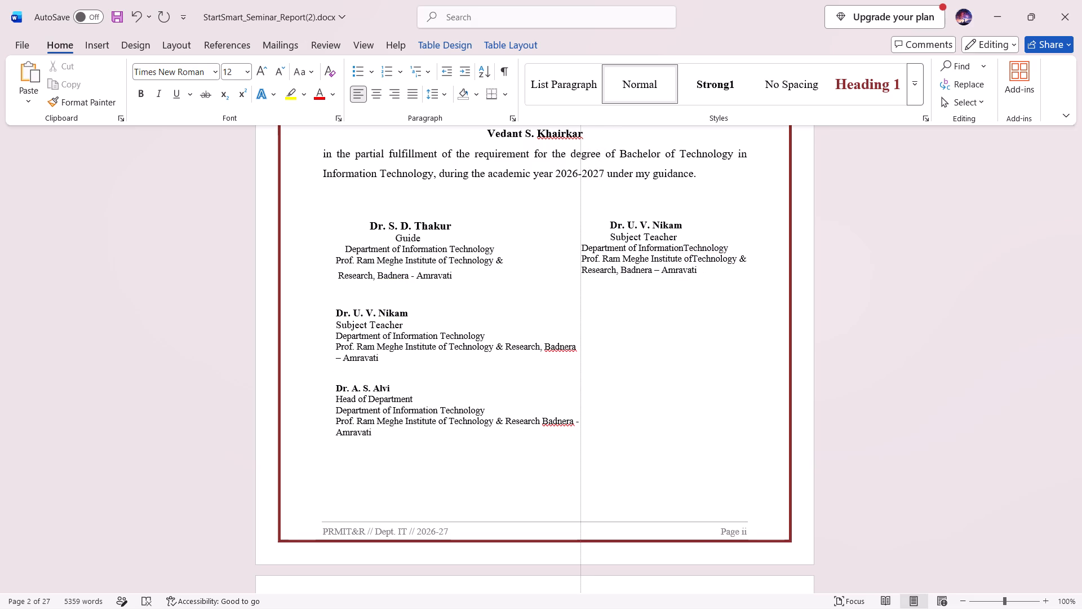
right_click_drag(580, 250, 581, 250)
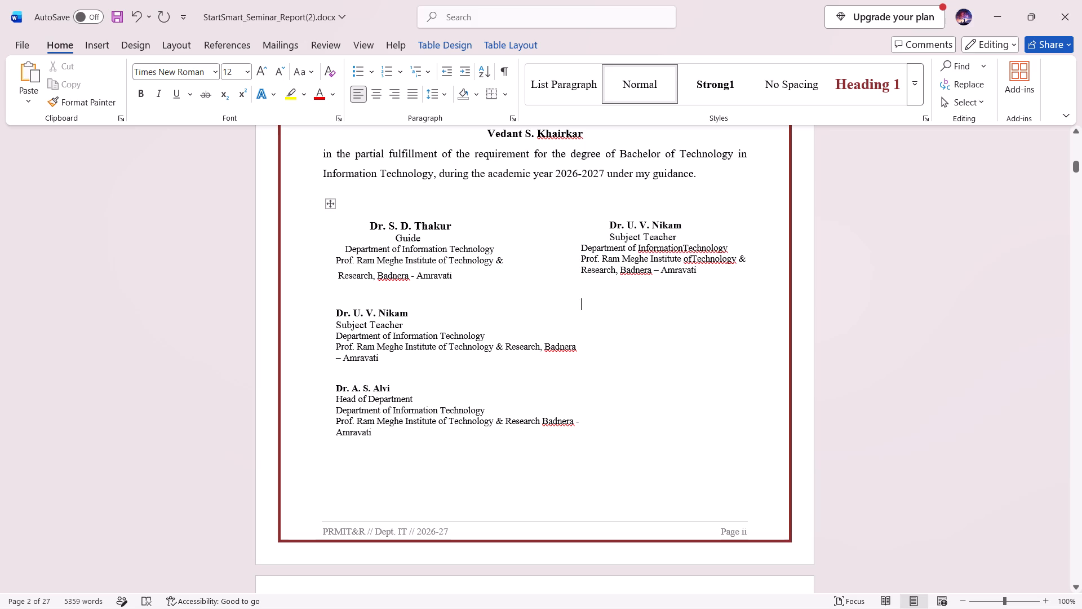
Indent the department line of the copied Subject Teacher block with four spaces.
left_click(578, 250)
key("Right")
double_click(604, 247)
key("Left")
key("Left")
key("Right")
key("space")
key("space")
key("space")
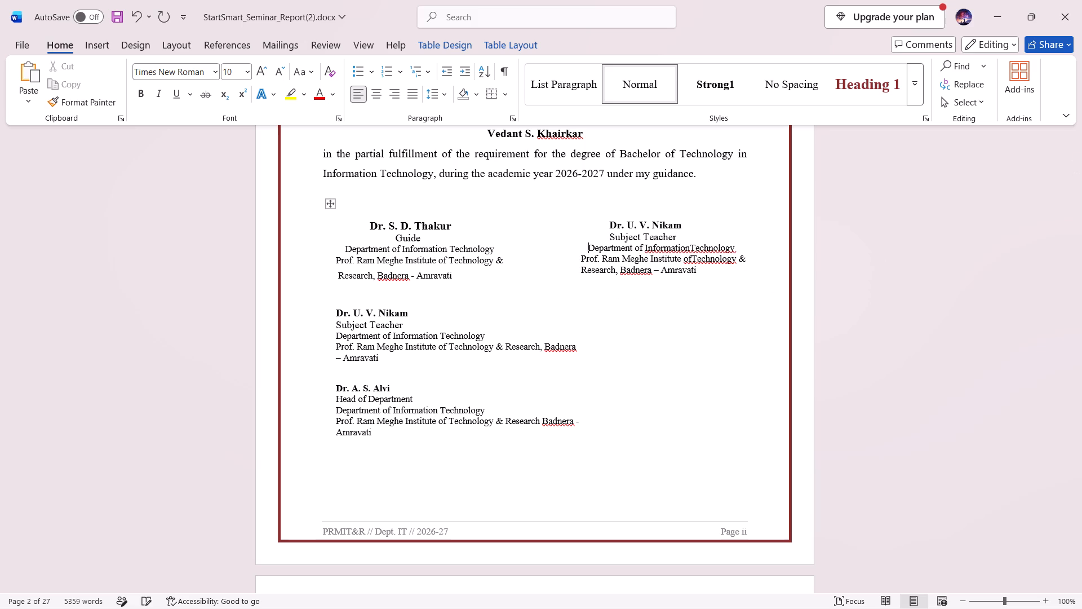
key("space")
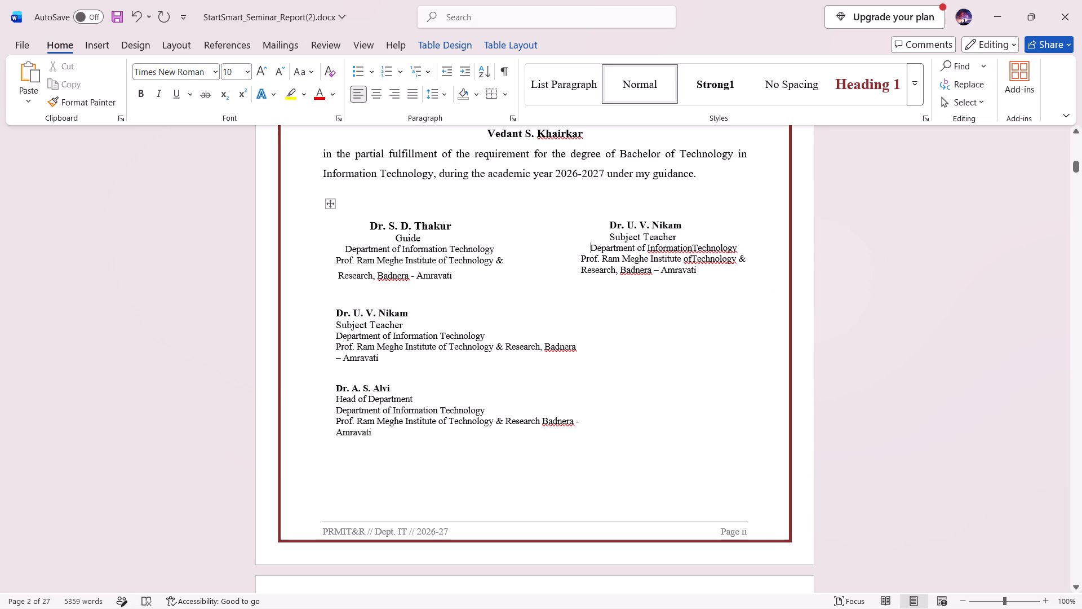
Insert the missing single spaces in "Information Technology" and "Institute of Technology" in the copied Subject Teacher block.
left_click(692, 249)
key("space")
key("space")
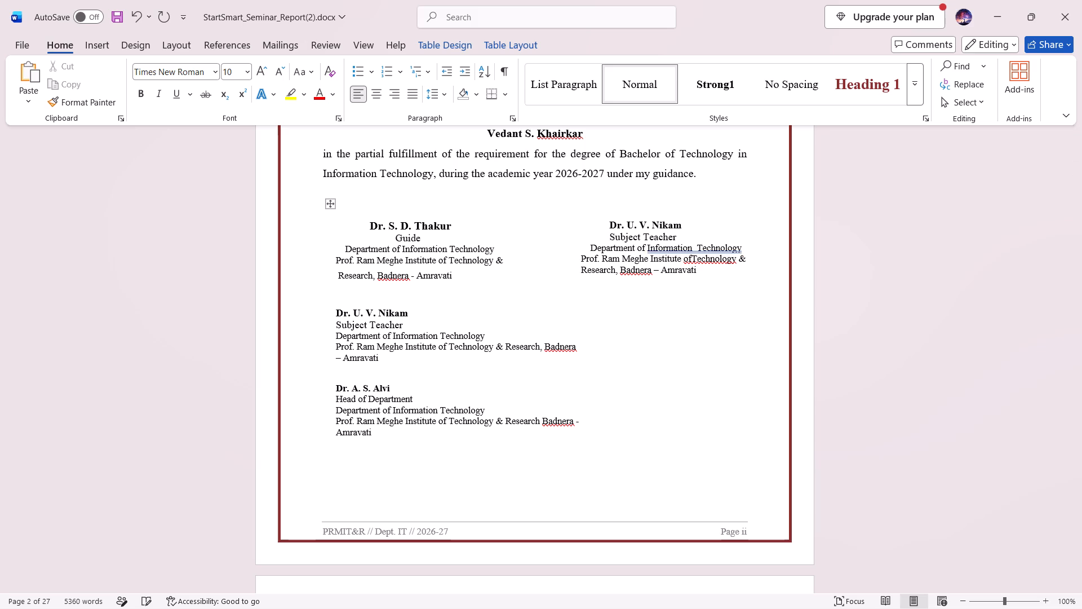
key("BackSpace")
key("Down")
key("Left")
key("space")
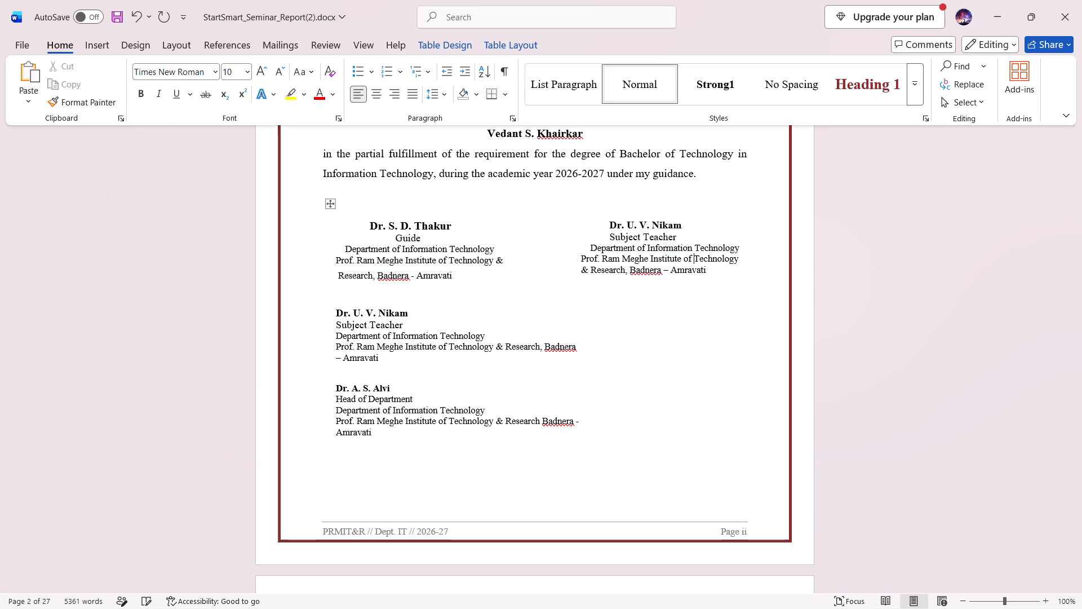
left_click(627, 273)
Bring the "&" up onto the first institute line of the copied Subject Teacher block, widening its column slightly and keeping a space before "&".
left_click(582, 270)
key("BackSpace")
key("space")
key("BackSpace")
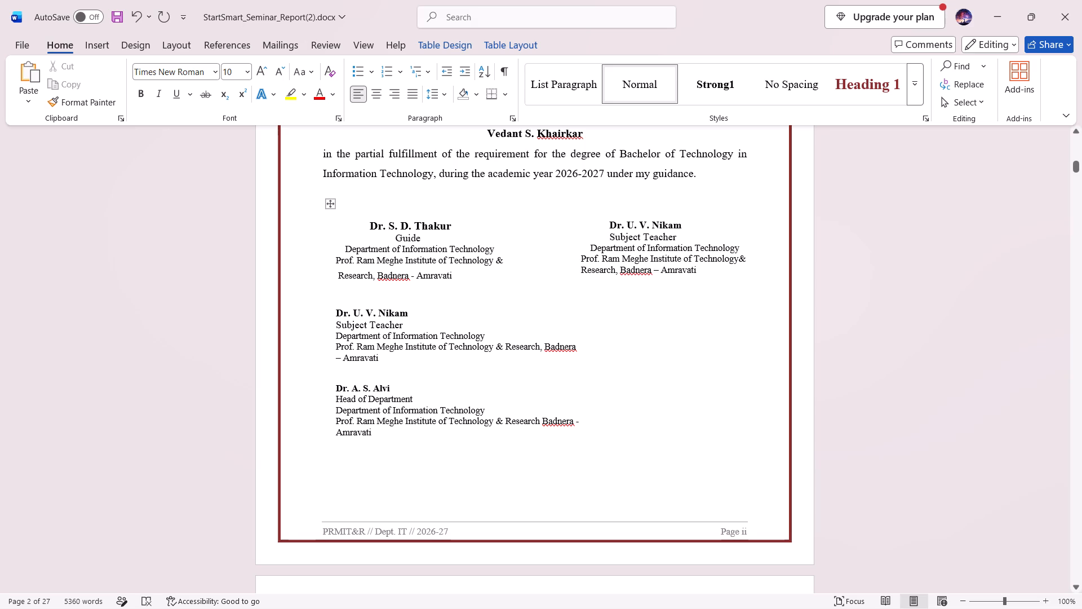
left_click(582, 266)
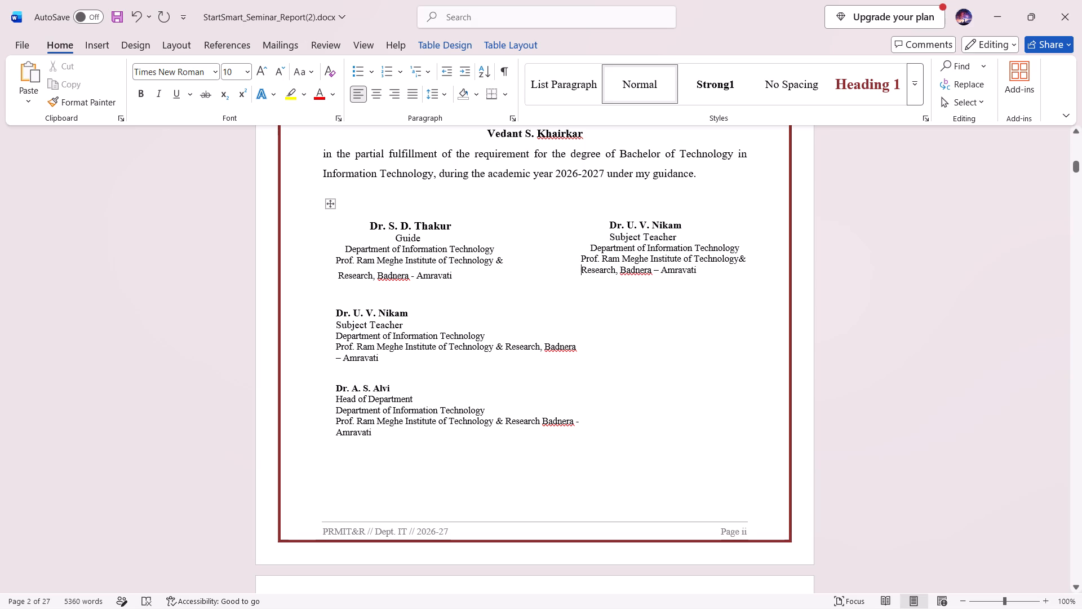
left_click(579, 262)
left_click(579, 262)
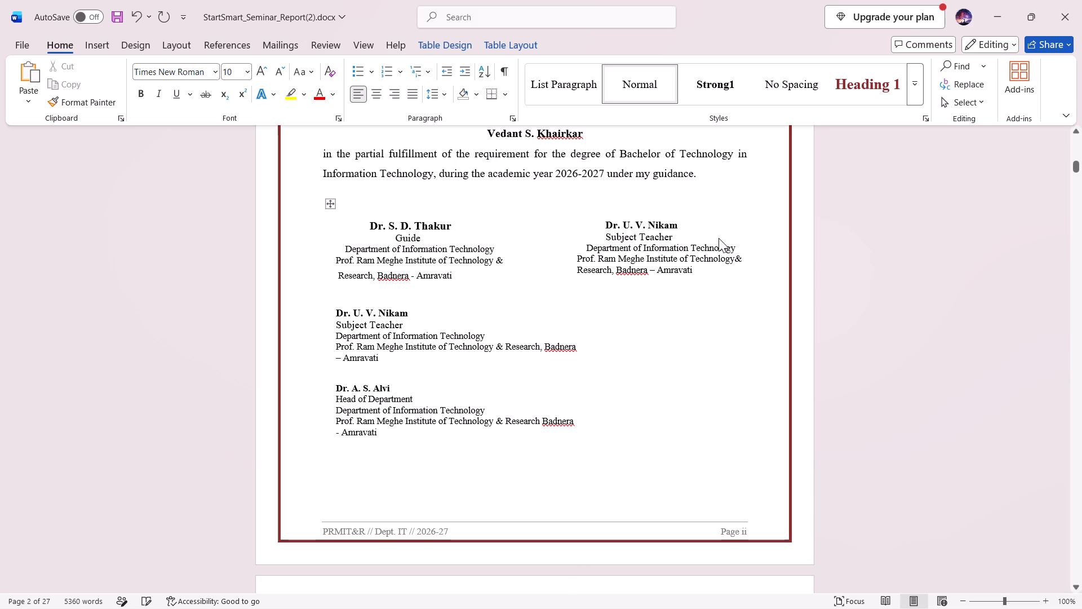
left_click(735, 257)
key("space")
Try to indent the "Research, Badnera – Amravati" line of the copied Subject Teacher block with eight spaces before "Research".
left_click(573, 268)
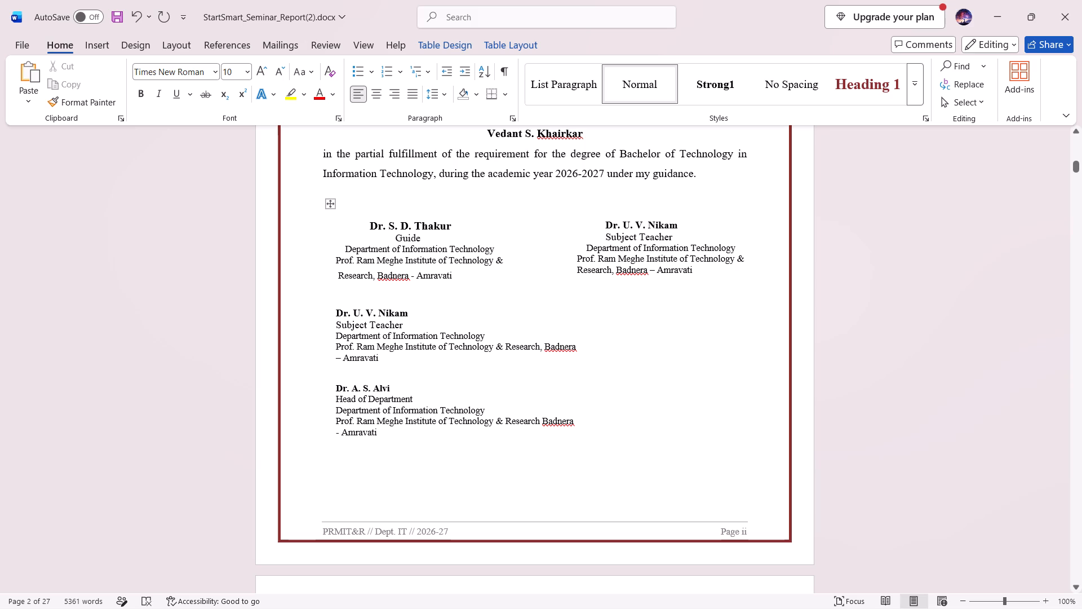
left_click(577, 270)
key("space")
key("space")
key("space")
key("space")
key("space")
key("space")
key("space")
key("space")
Check the sample certificate image in Photos, and centre-align all lines of the copied Subject Teacher block in the Word report.
left_click(815, 590)
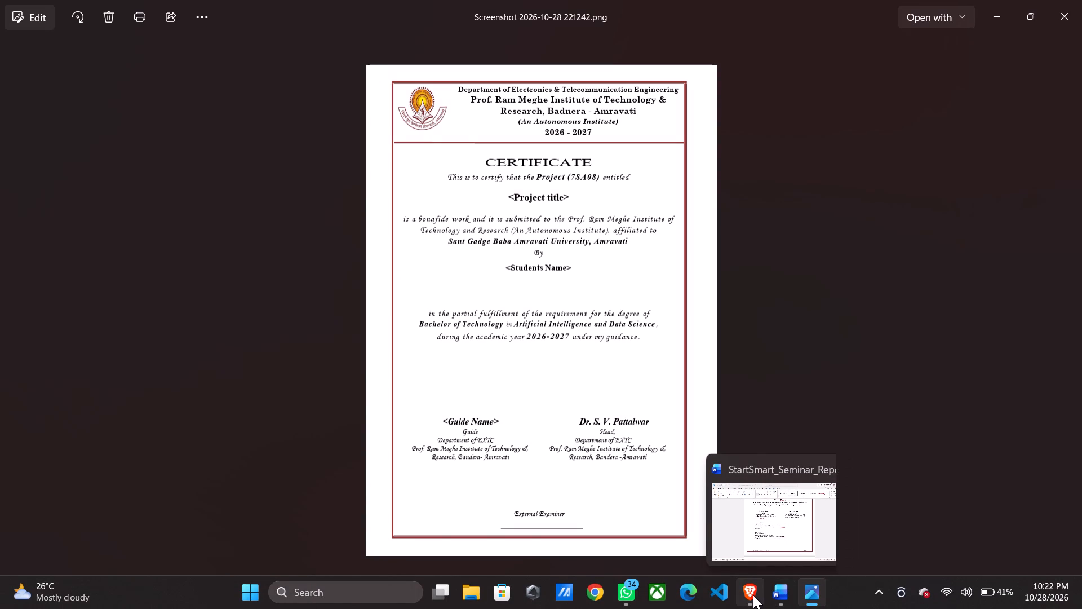
left_click(777, 595)
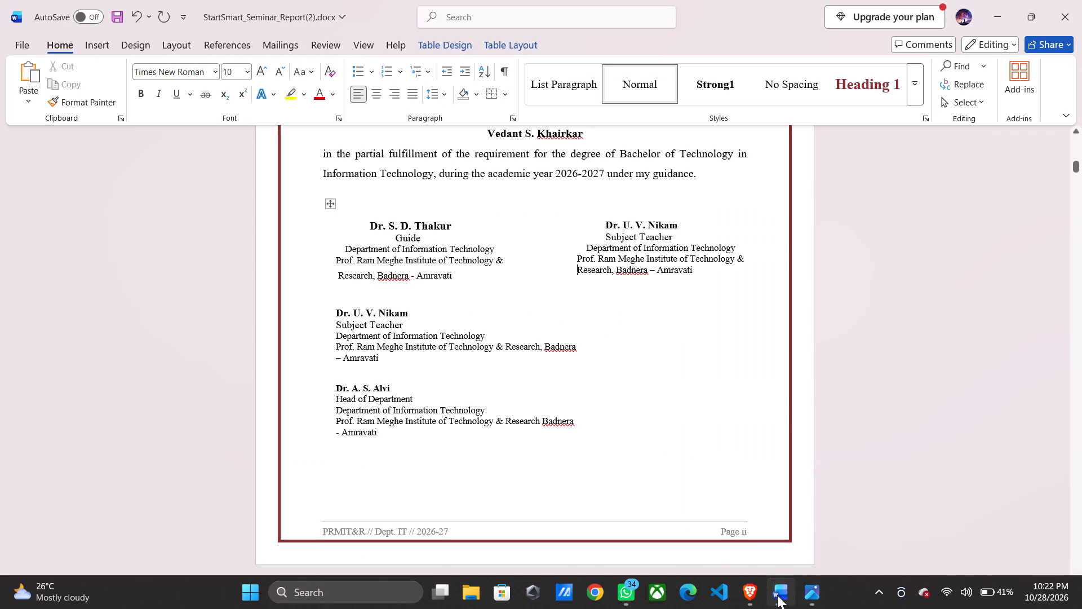
right_click_drag(708, 272, 597, 222)
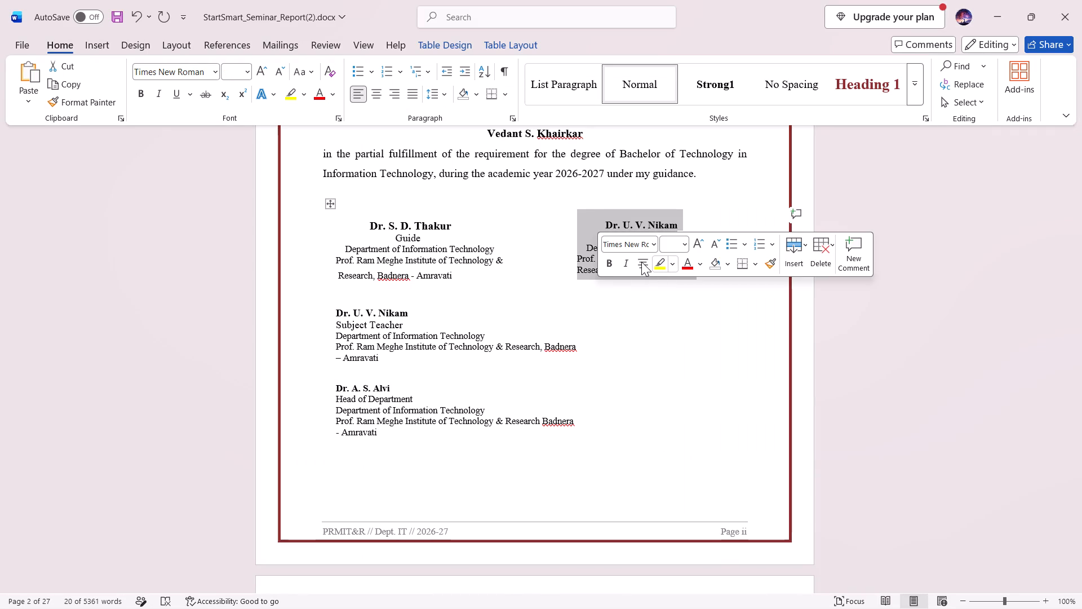
left_click(641, 262)
left_click(690, 345)
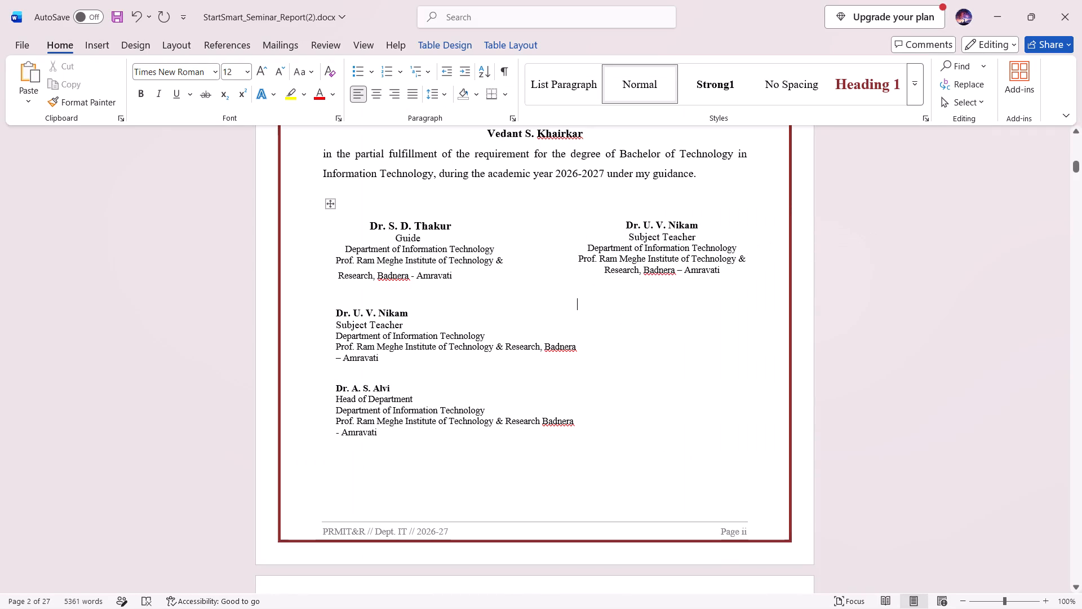
Centre-align all lines of the Guide block within its table cell.
right_click_drag(468, 276, 344, 224)
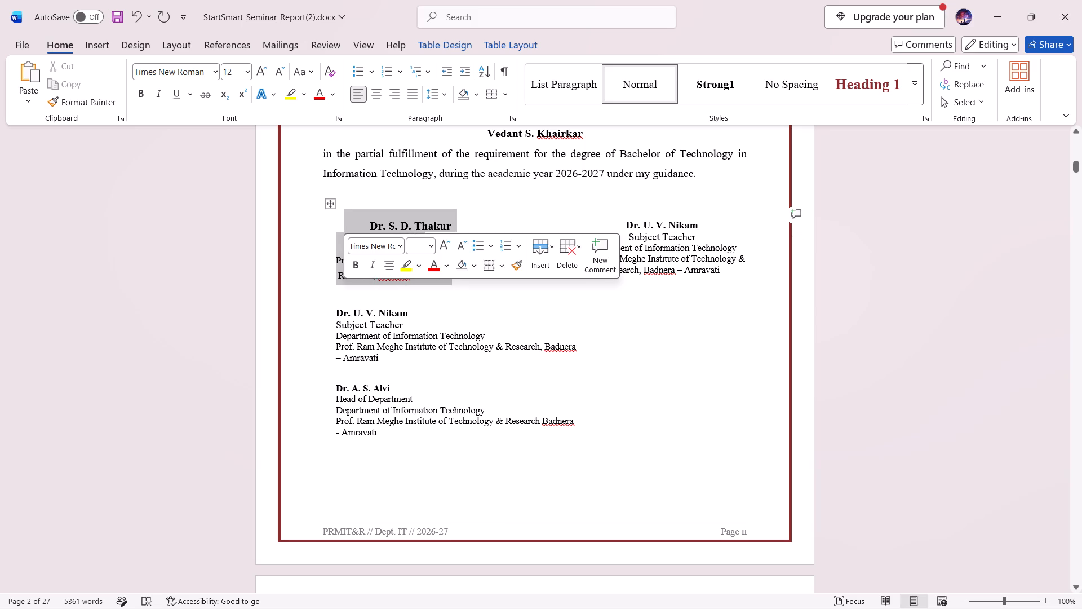
left_click(389, 262)
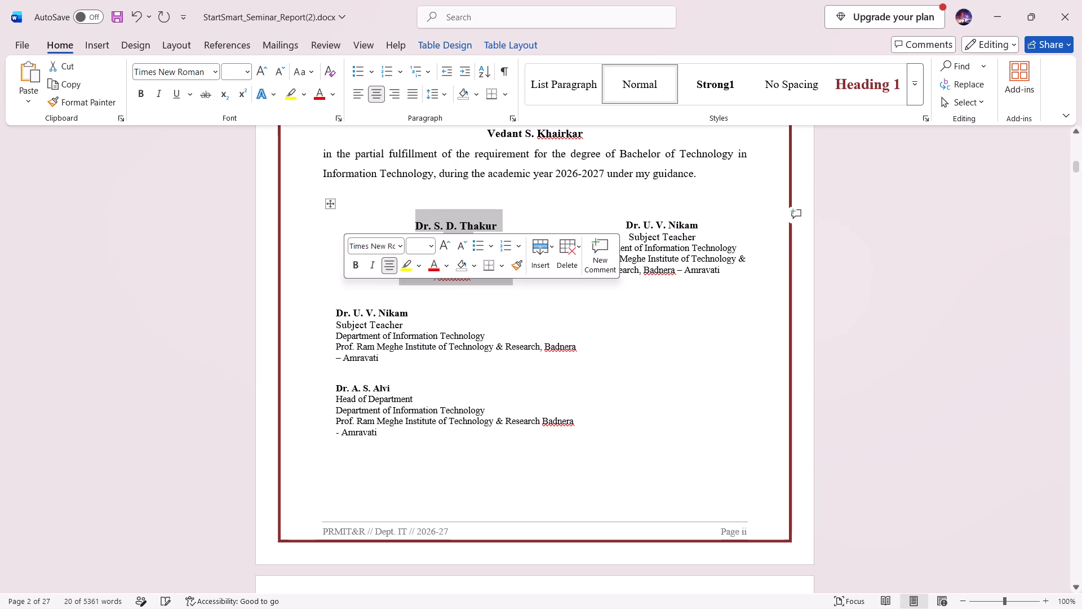
left_click(653, 383)
Delete the original left-aligned Subject Teacher block below the Guide block, including its name, role, department and institute lines.
right_click_drag(382, 359, 357, 348)
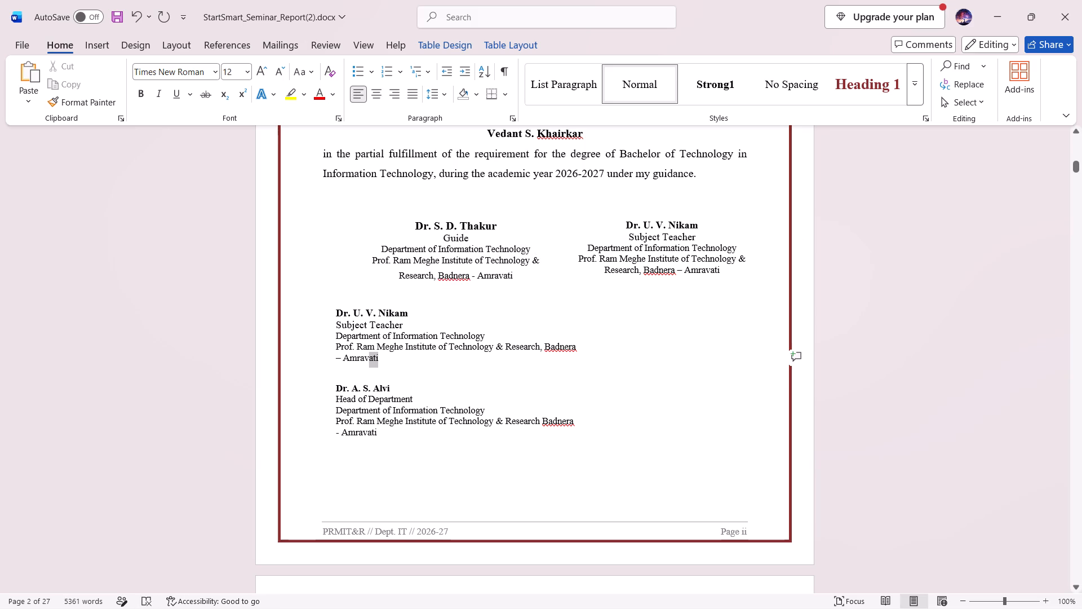
right_click_drag(357, 348, 342, 335)
key("BackSpace")
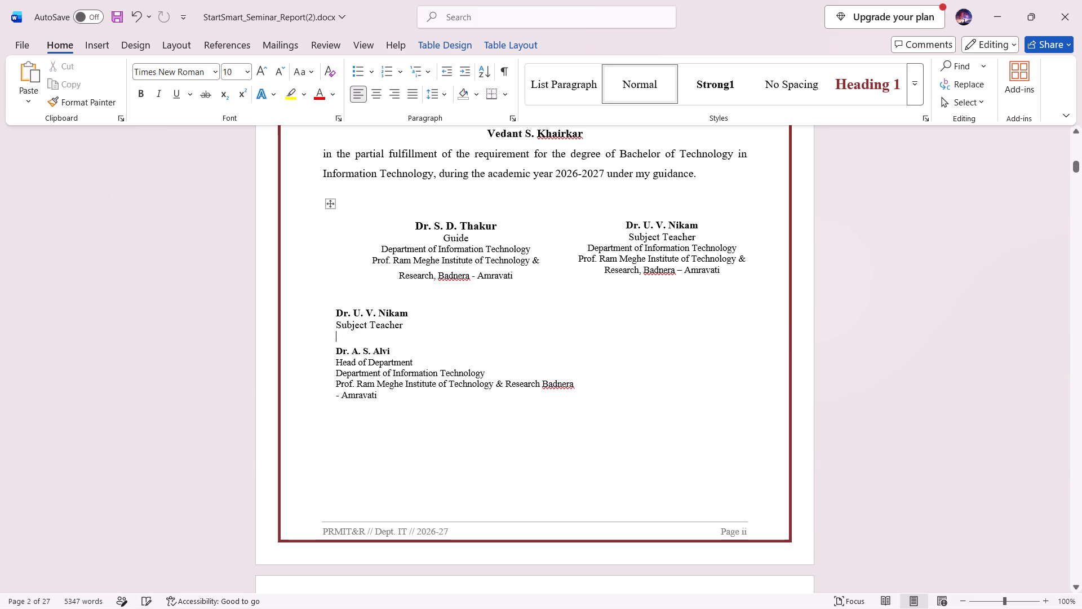
key("BackSpace")
key("BackSpace")
key("BackSpace")
key("BackSpace")
key("BackSpace")
key("BackSpace")
key("BackSpace")
key("BackSpace")
key("BackSpace")
key("BackSpace")
key("BackSpace")
key("BackSpace")
key("BackSpace")
key("BackSpace")
key("BackSpace")
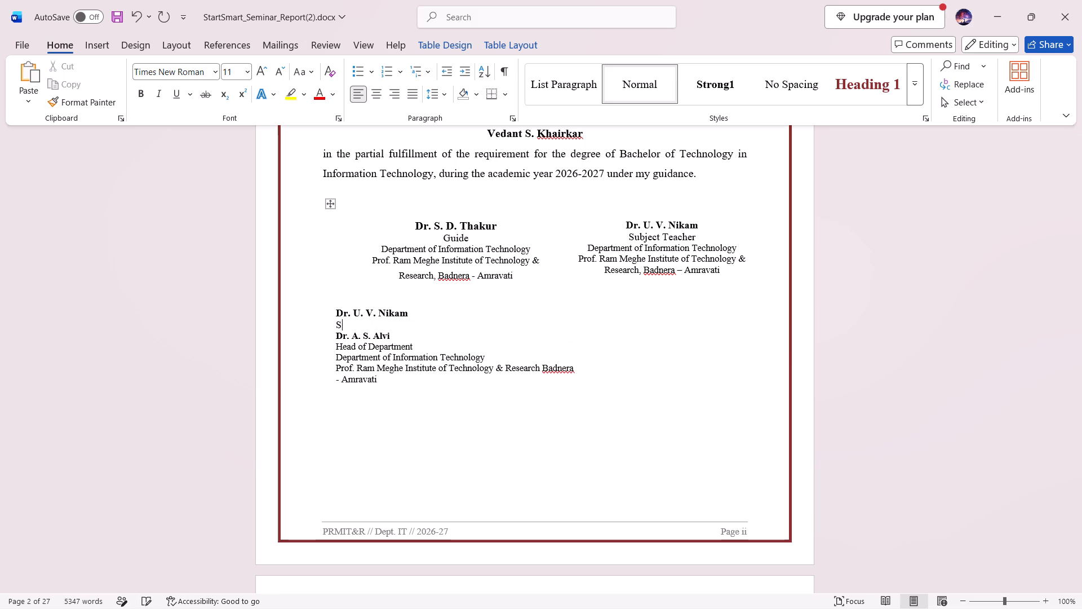
key("BackSpace")
key("BackSpace")
key("BackSpace")
key("BackSpace")
key("BackSpace")
key("BackSpace")
key("BackSpace")
key("BackSpace")
key("BackSpace")
key("BackSpace")
key("BackSpace")
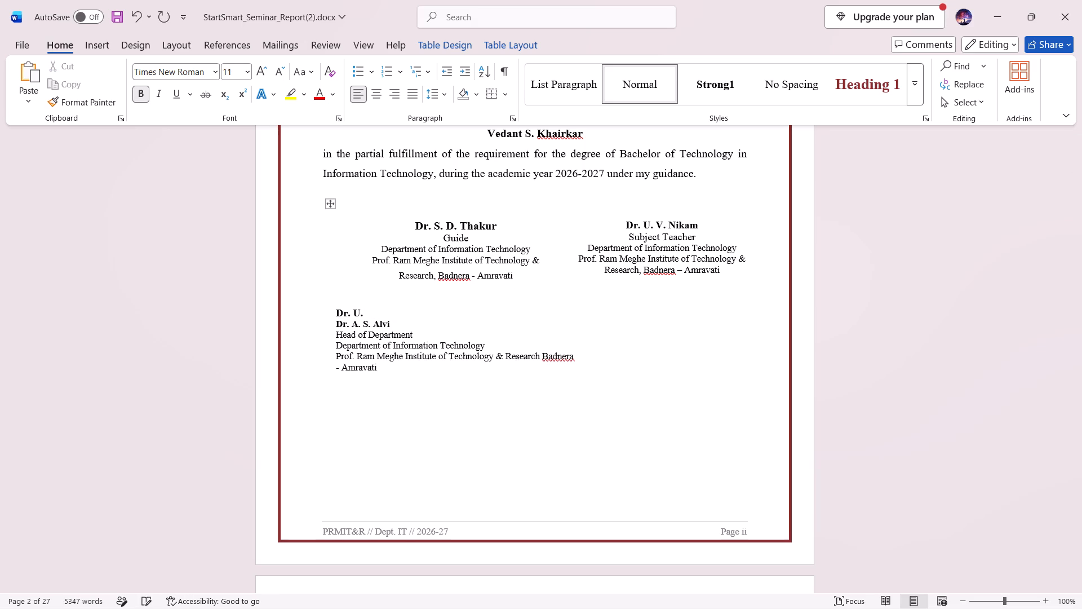
key("BackSpace")
key("BackSpace")
key("BackSpace")
key("BackSpace")
key("BackSpace")
key("BackSpace")
key("BackSpace")
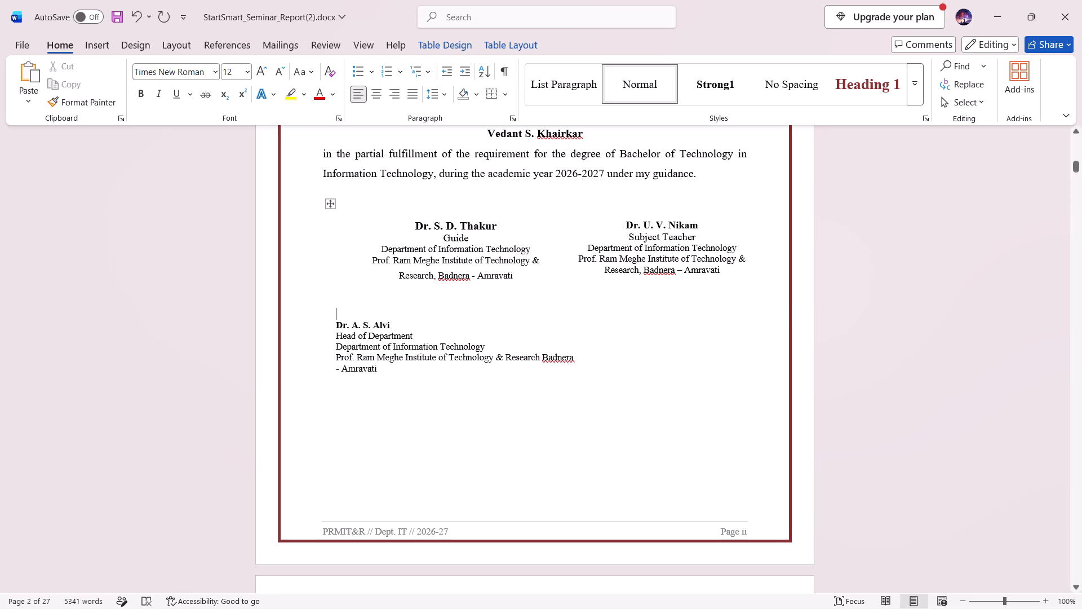
Centre-align the Head of Department block and the empty line beneath it.
right_click_drag(383, 373, 317, 328)
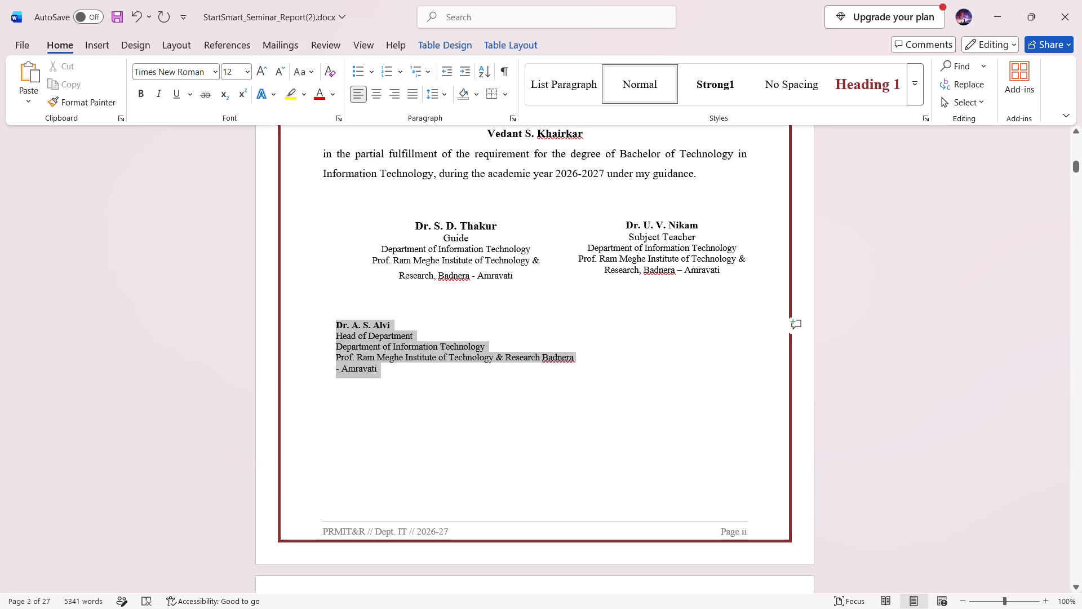
right_click_drag(317, 328, 316, 326)
left_click(379, 303)
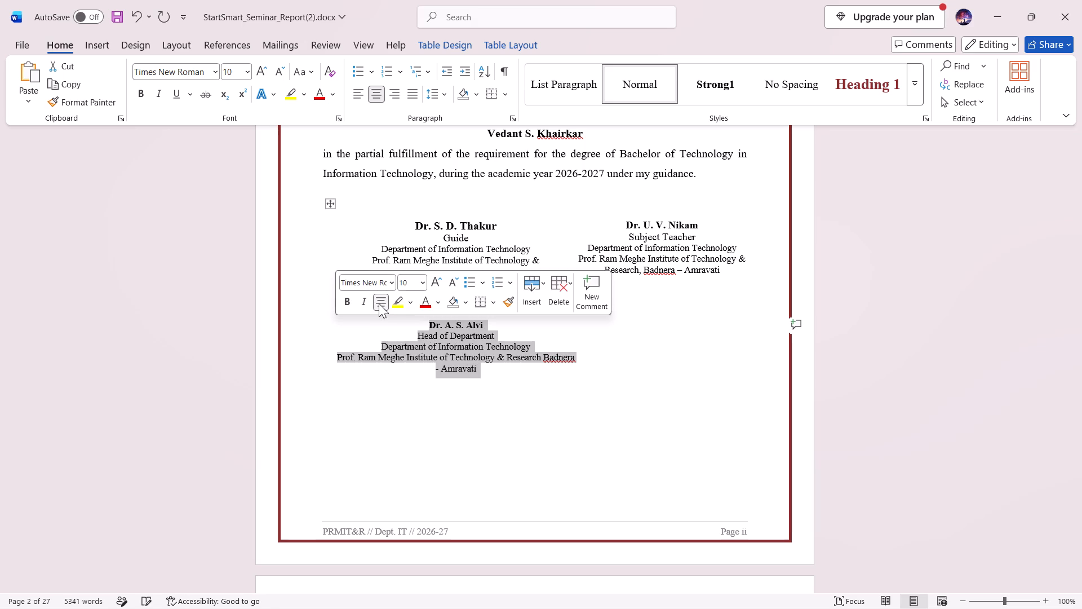
left_click(473, 463)
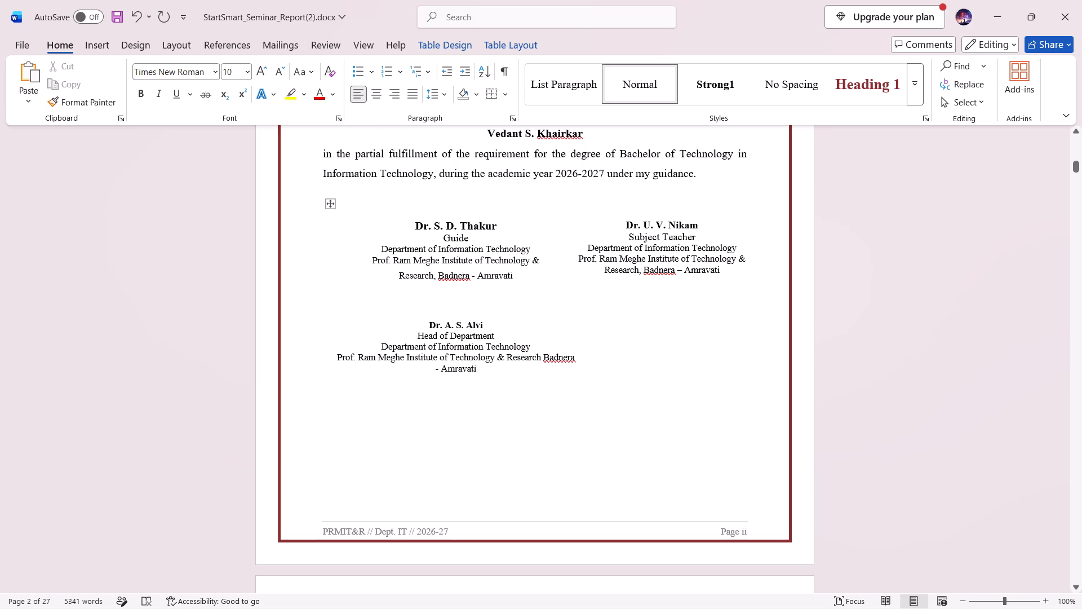
left_click(374, 96)
Indent the Head of Department block by two levels so its institute text breaks after "Technology &".
right_click_drag(520, 376, 375, 326)
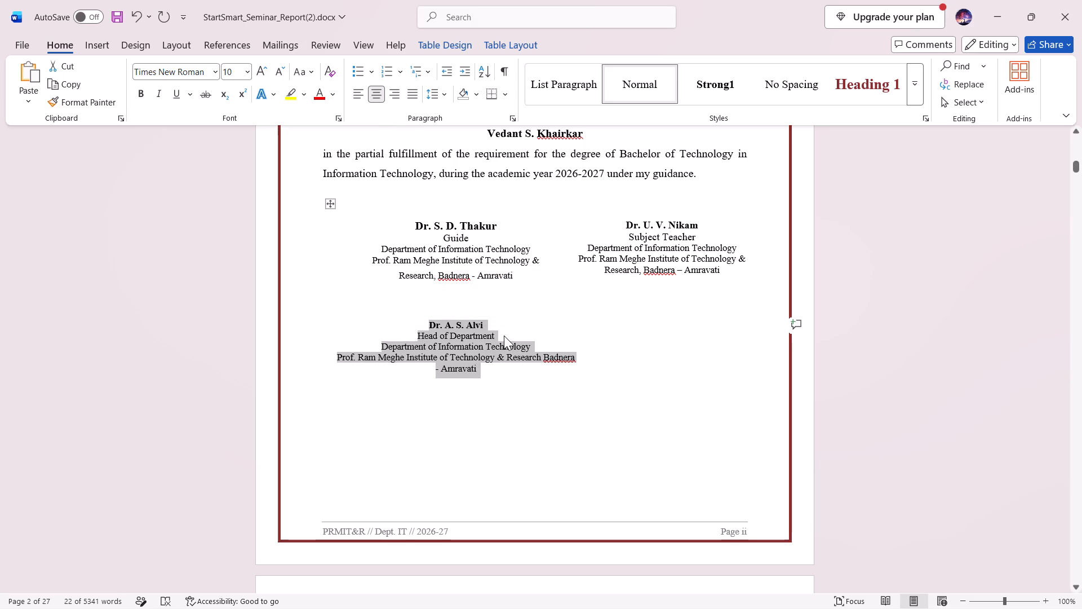
left_click(463, 74)
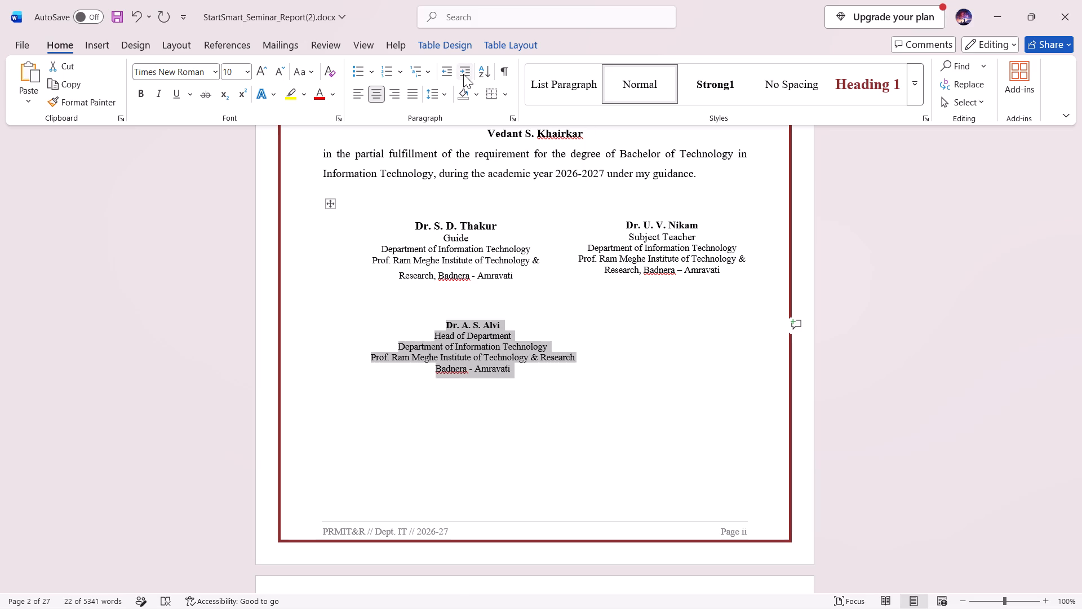
left_click(463, 74)
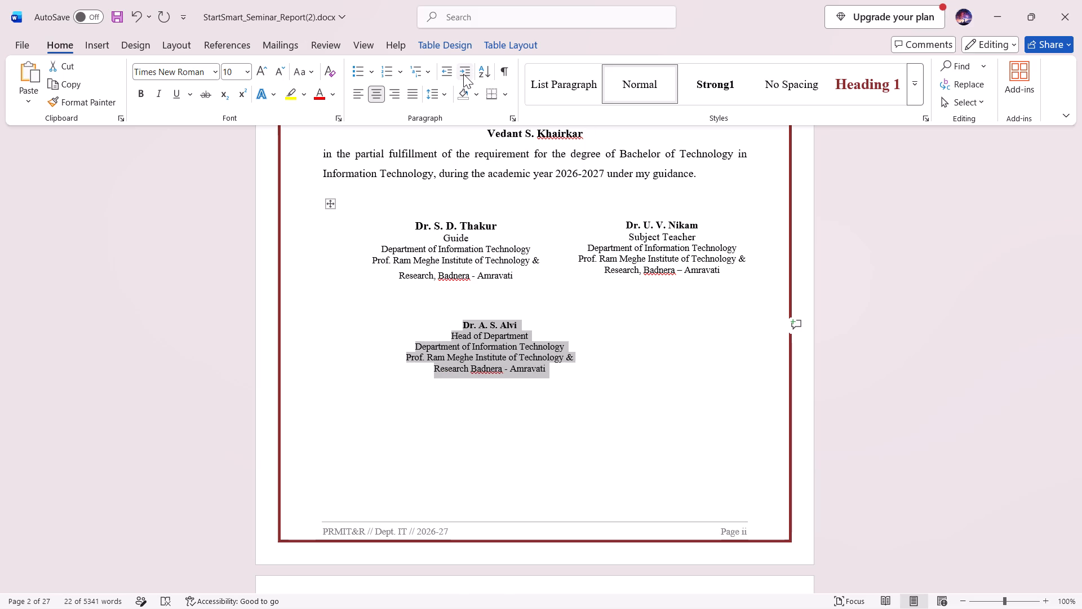
left_click(463, 74)
left_click(463, 74)
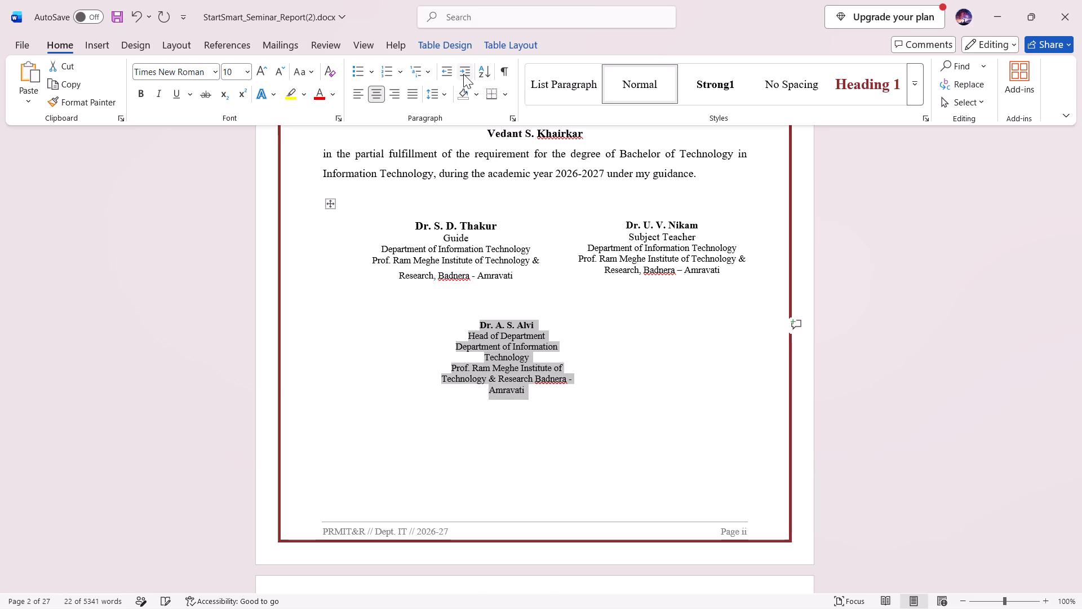
double_click(463, 74)
left_click(463, 74)
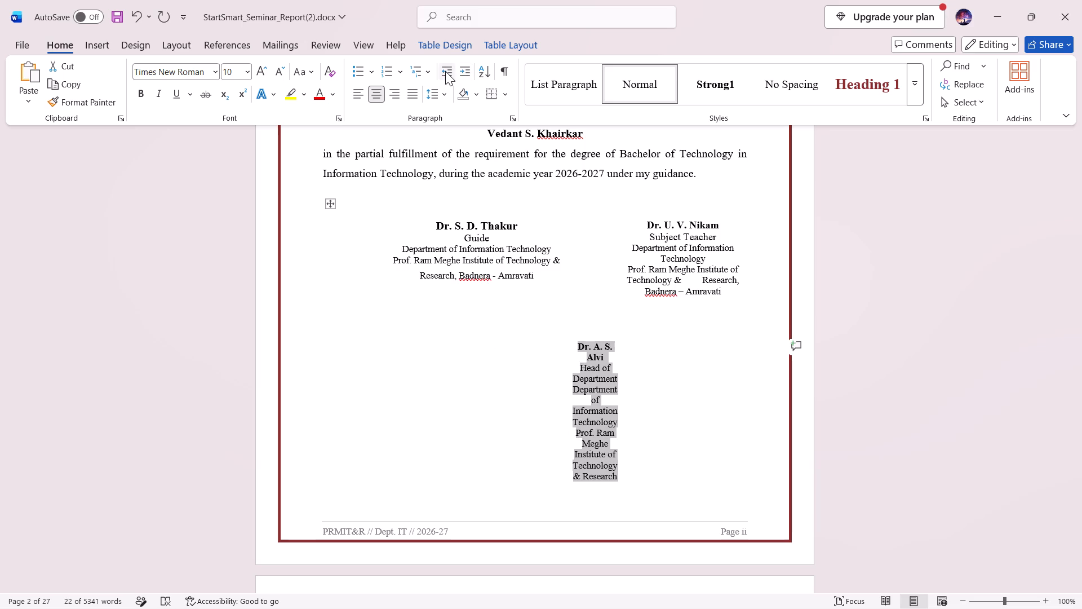
left_click(446, 71)
left_click(446, 71)
left_click(446, 71)
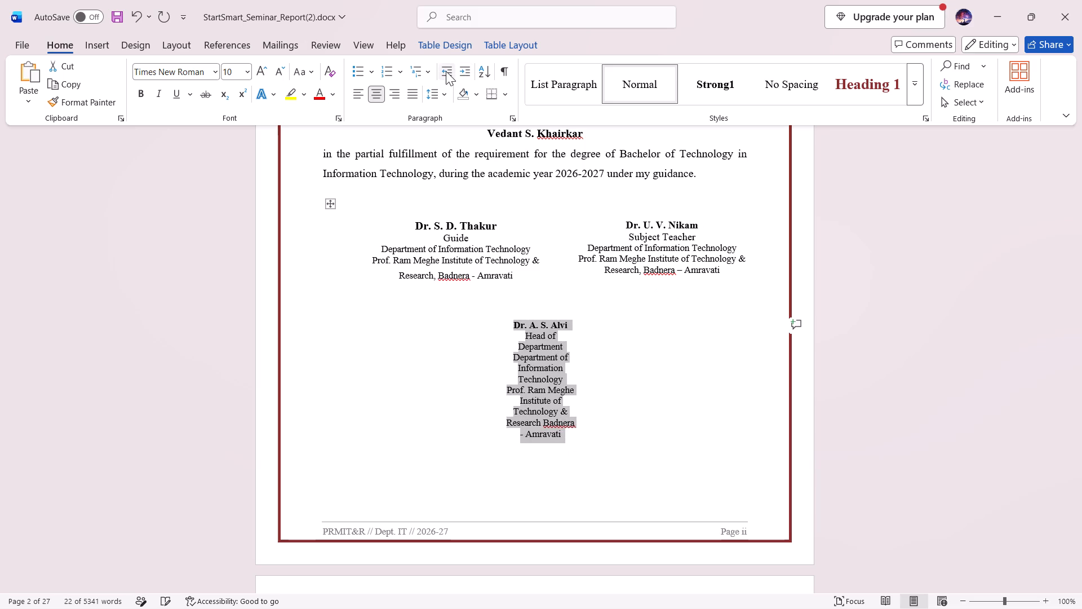
left_click(446, 71)
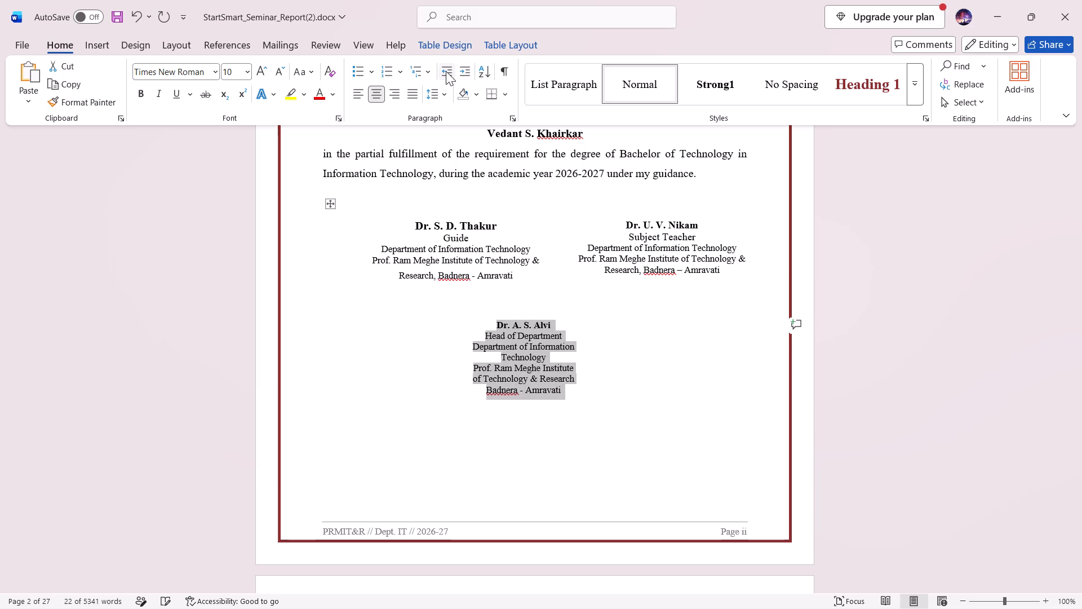
left_click(446, 71)
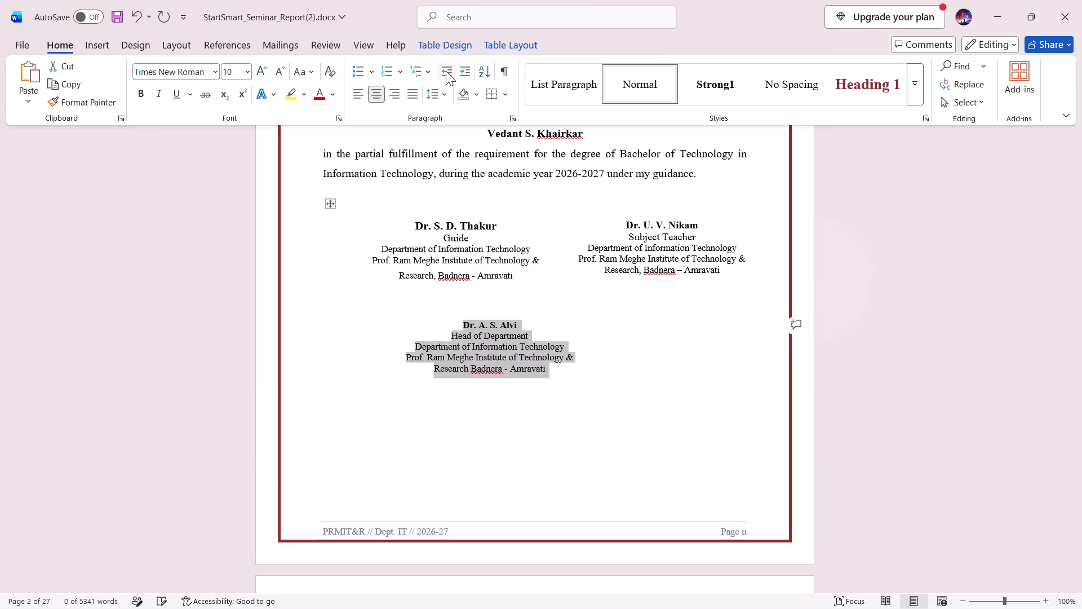
Nudge the column border between the Guide and Subject Teacher cells slightly toward the Guide block.
left_click(563, 419)
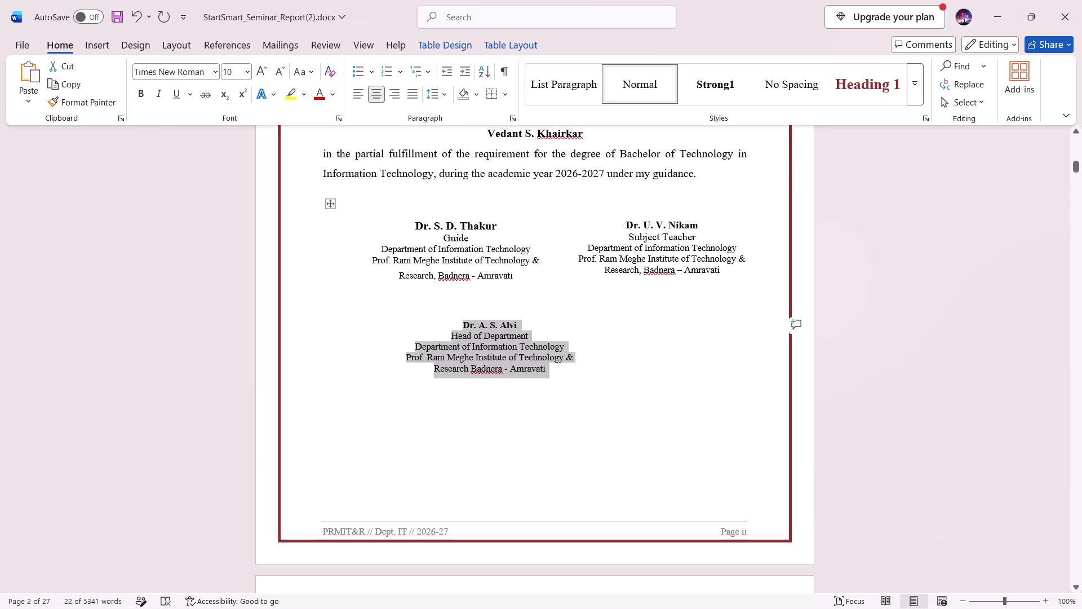
left_click(576, 357)
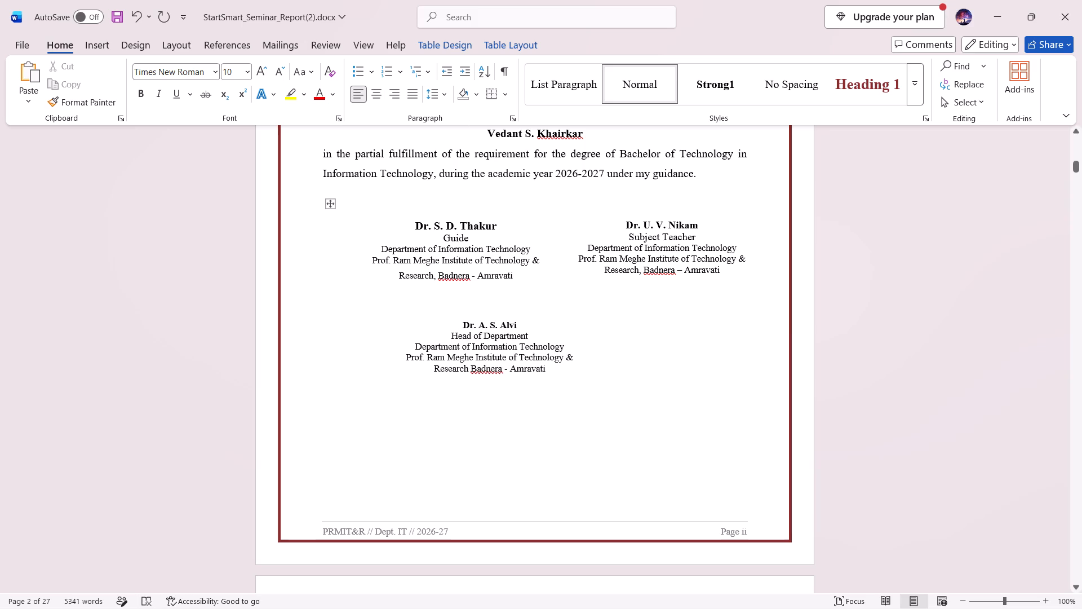
left_click(576, 357)
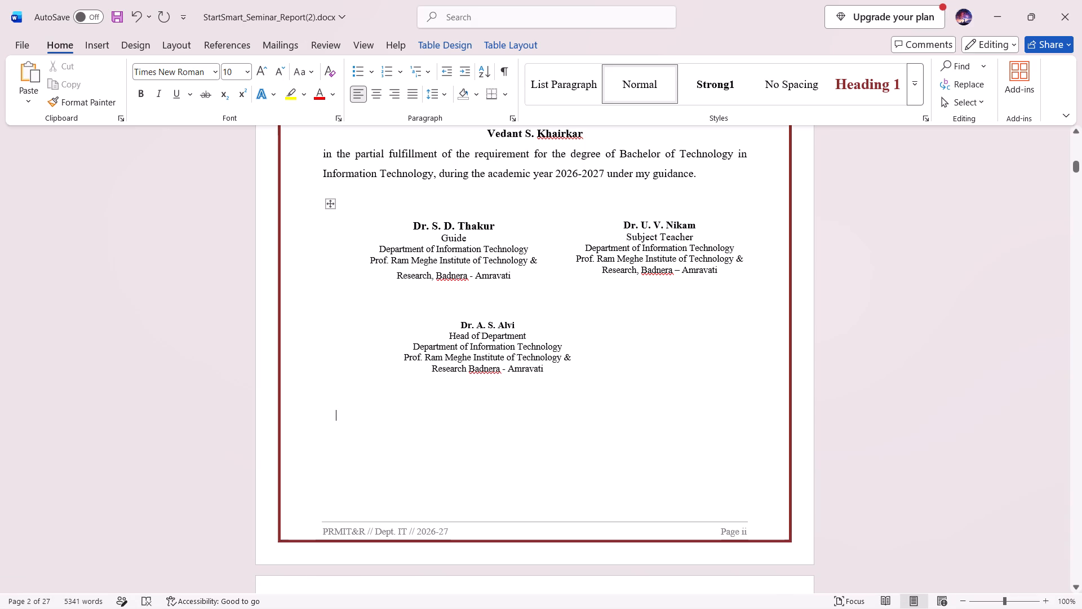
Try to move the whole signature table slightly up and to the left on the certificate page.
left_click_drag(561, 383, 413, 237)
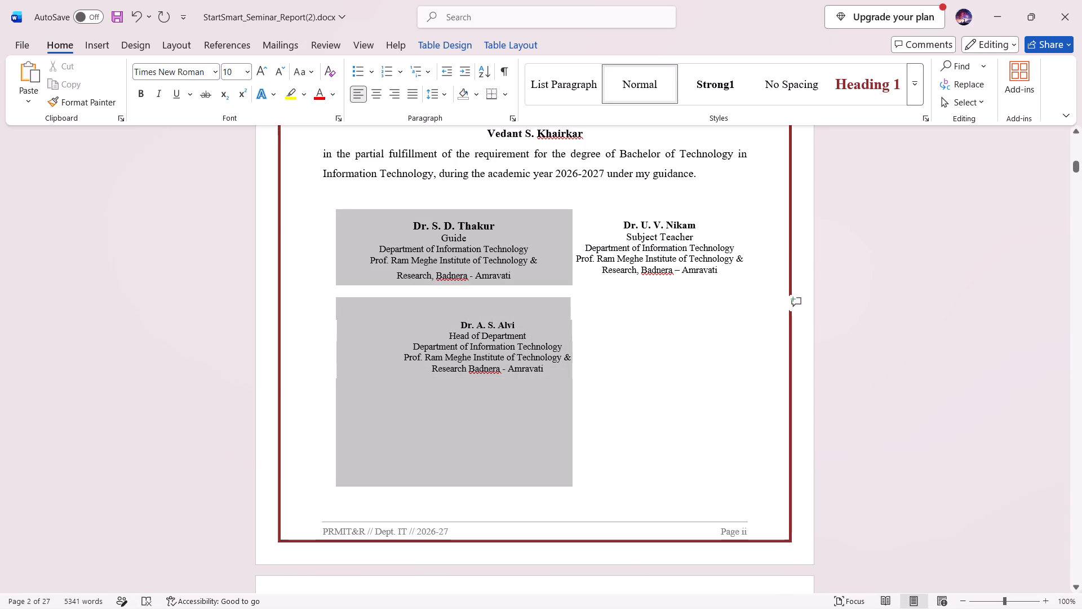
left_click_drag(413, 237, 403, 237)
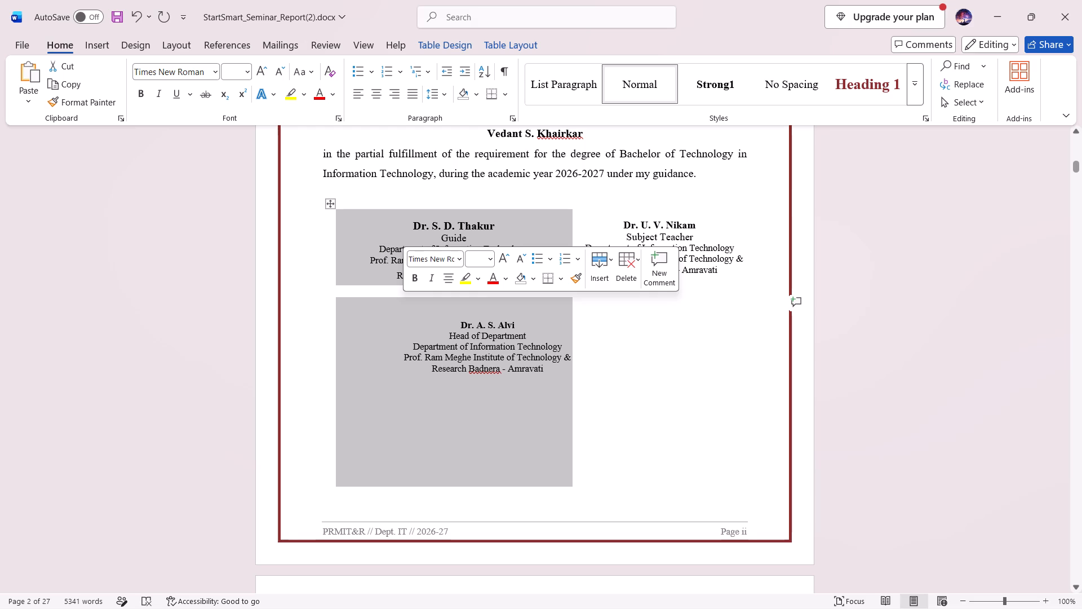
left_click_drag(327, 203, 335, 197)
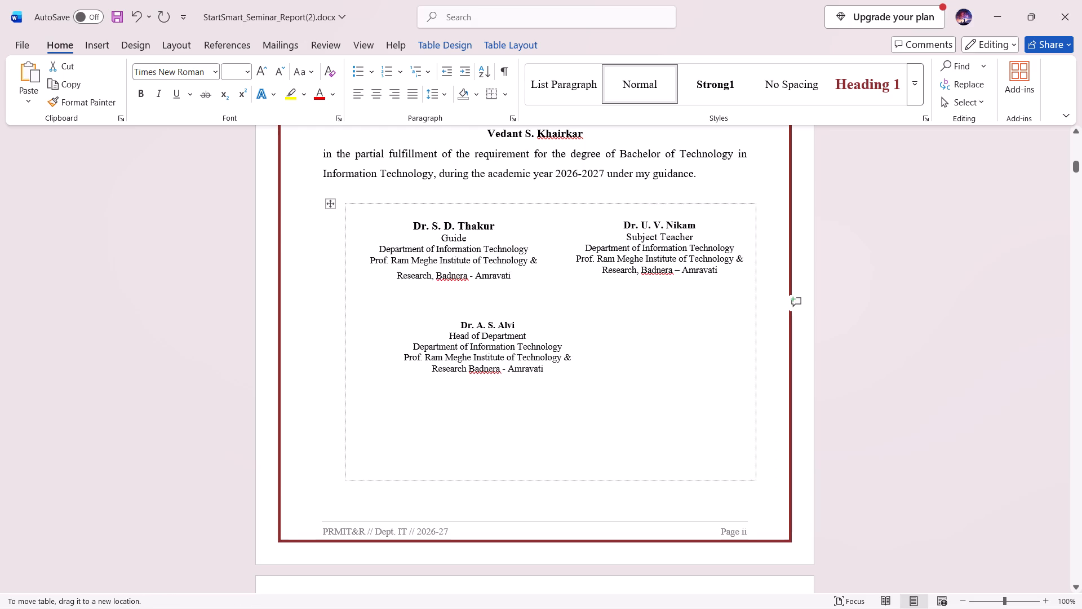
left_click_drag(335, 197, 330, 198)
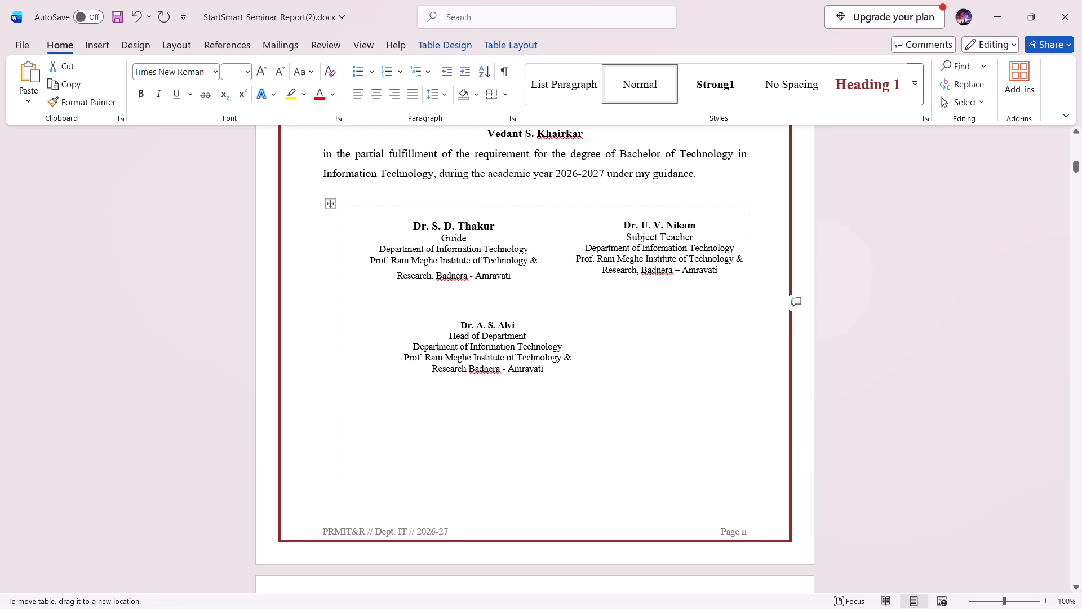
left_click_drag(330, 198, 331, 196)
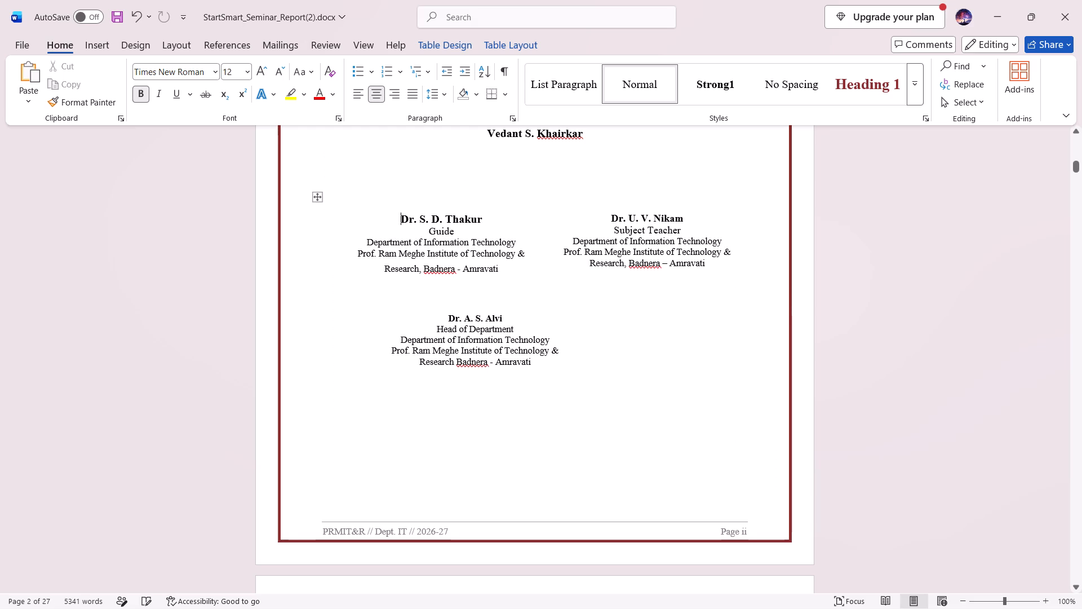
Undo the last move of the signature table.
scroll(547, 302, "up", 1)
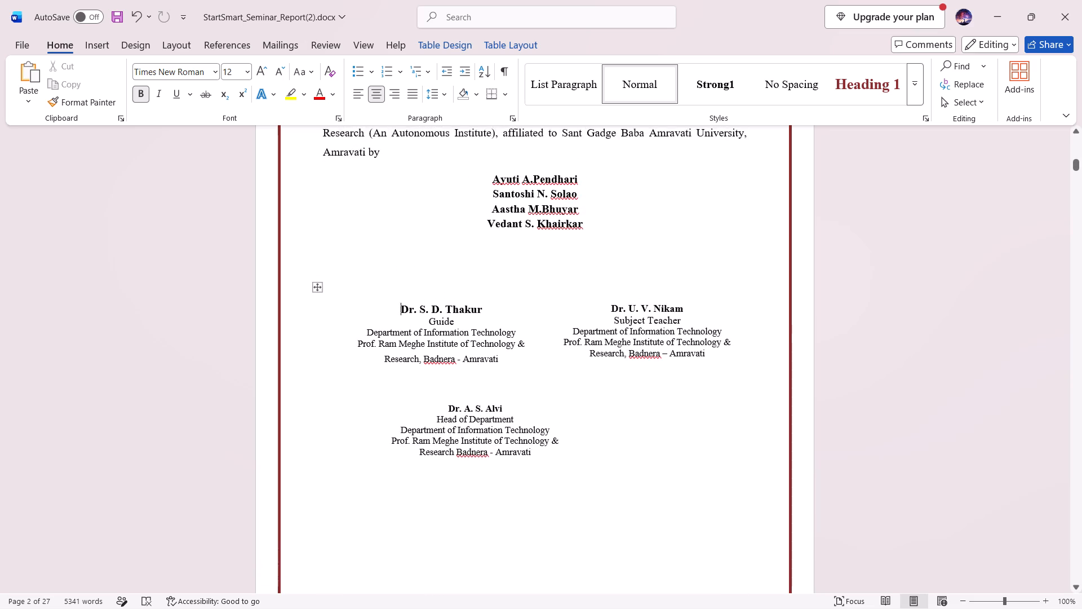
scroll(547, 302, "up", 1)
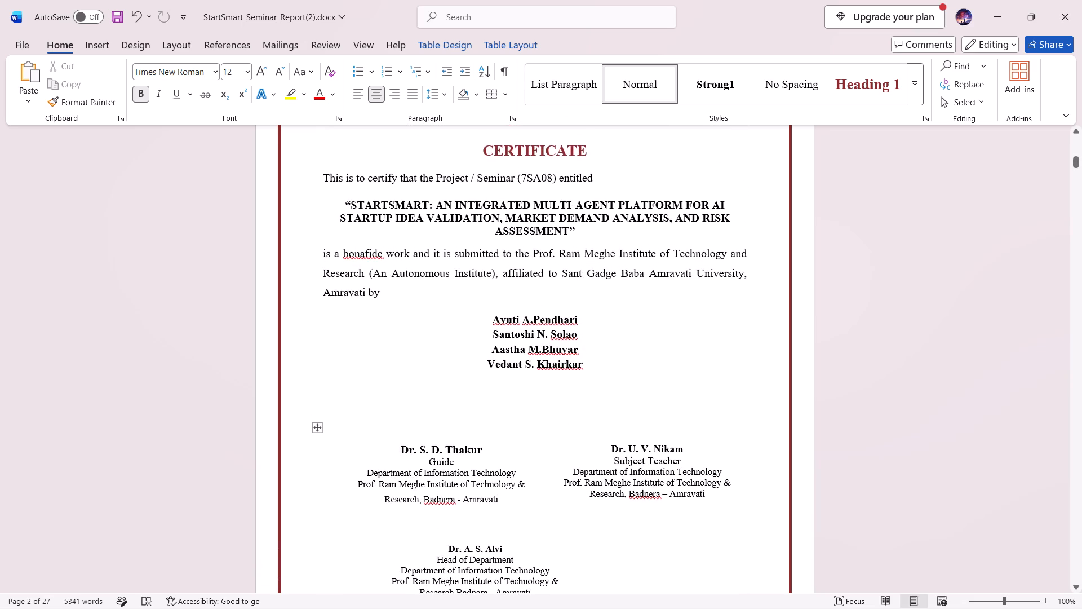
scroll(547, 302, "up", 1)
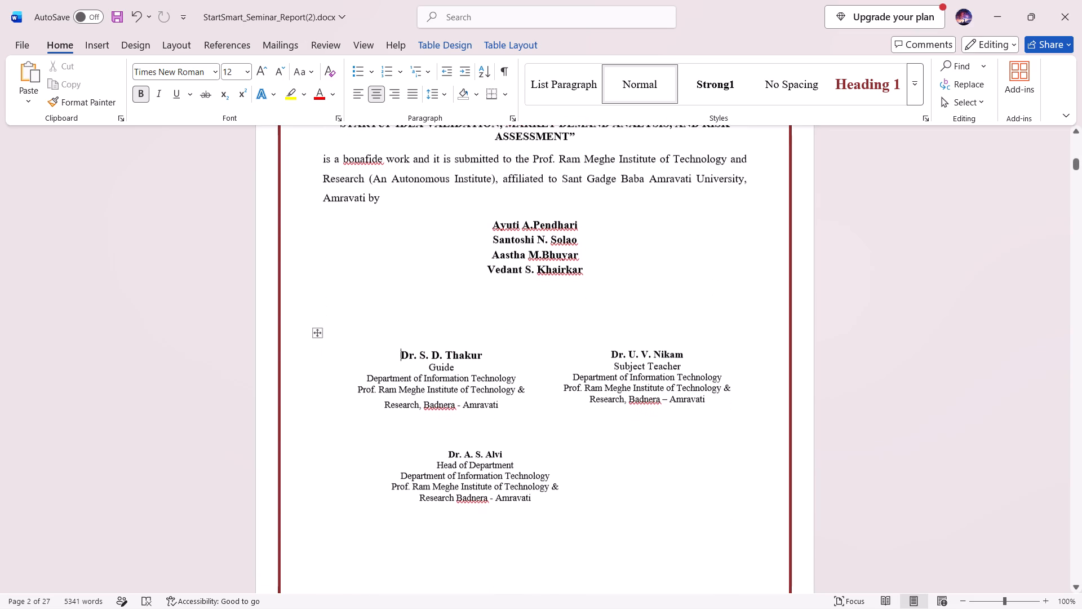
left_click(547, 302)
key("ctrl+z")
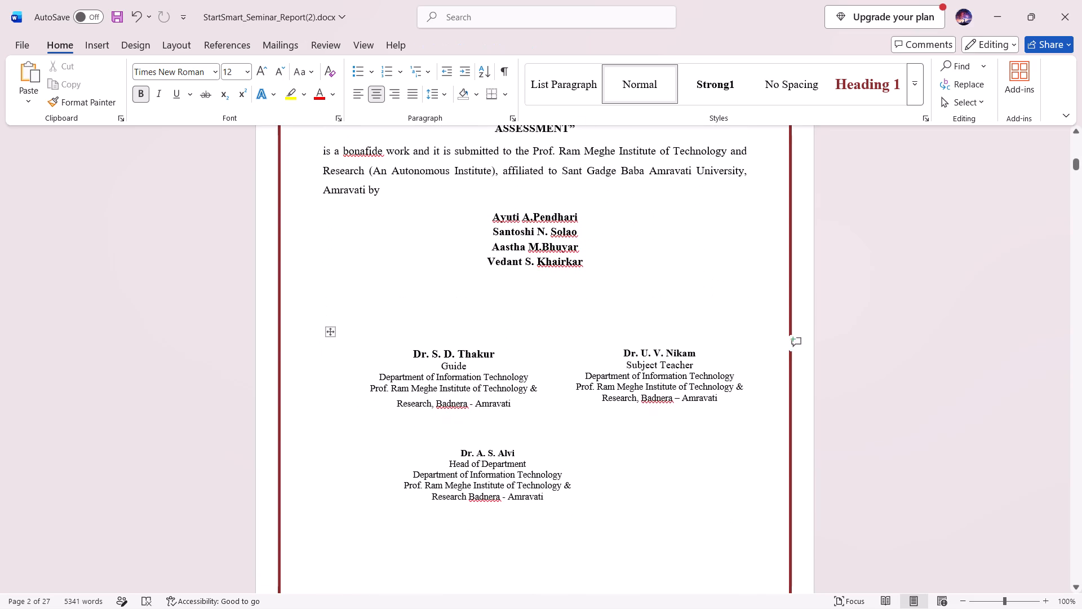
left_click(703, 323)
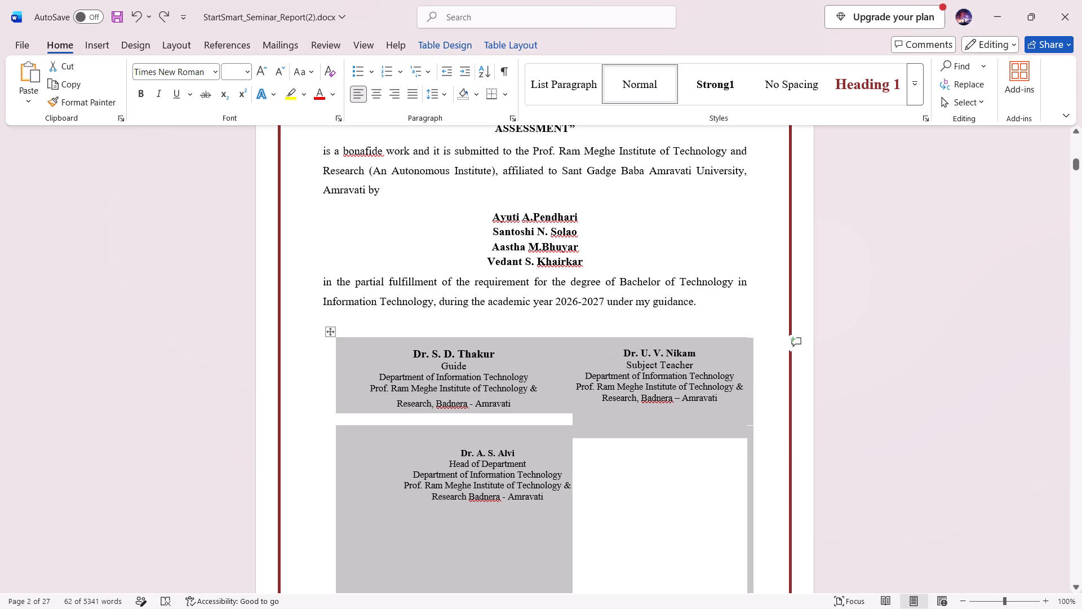
Set the font size of the Guide's name to 14 pt.
scroll(722, 400, "down", 1)
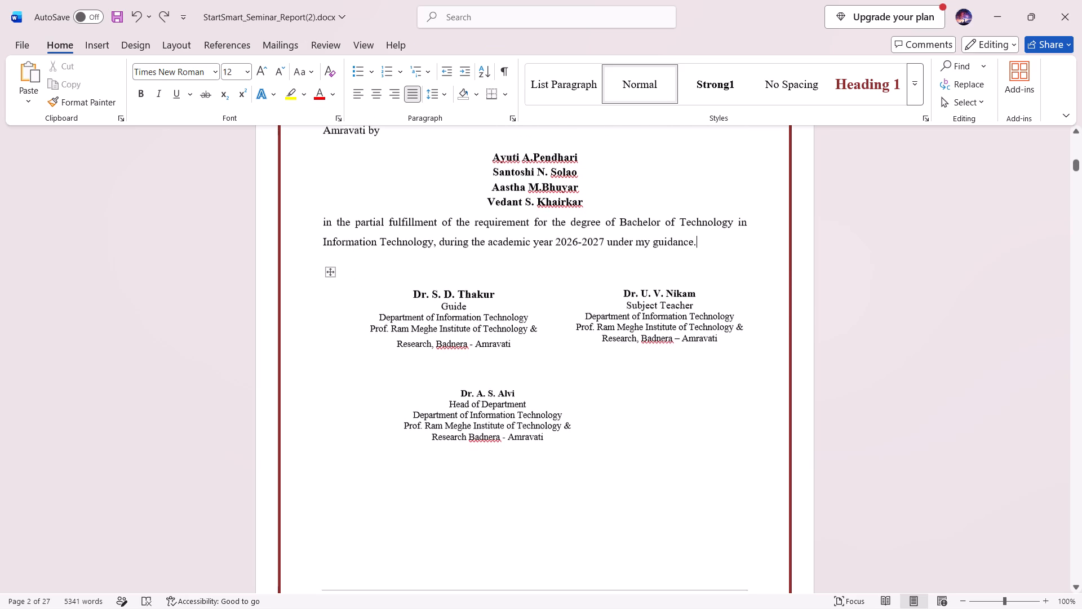
scroll(722, 400, "down", 1)
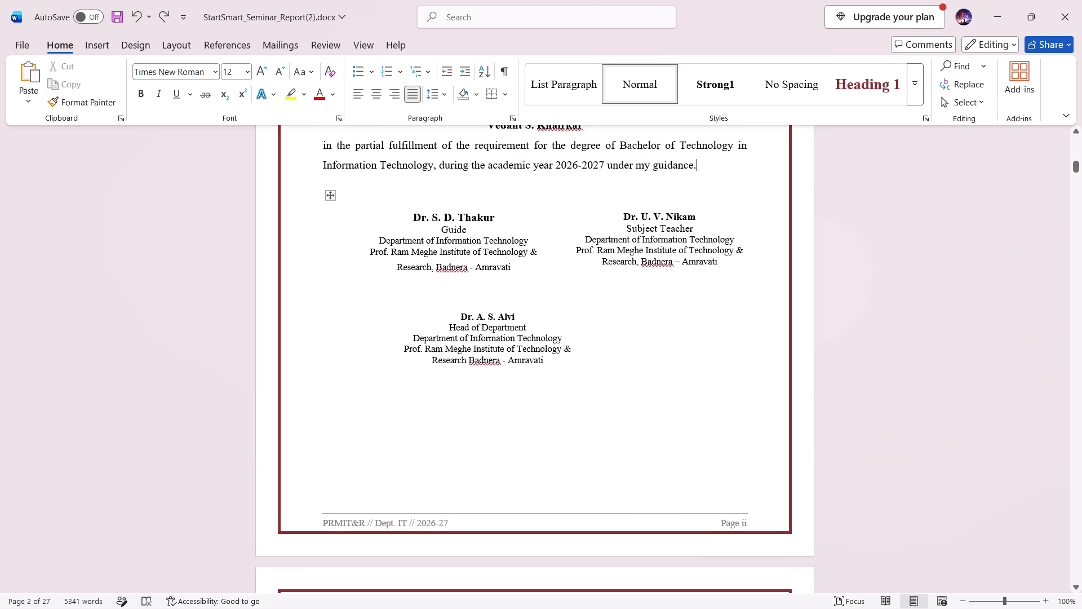
left_click_drag(494, 217, 406, 220)
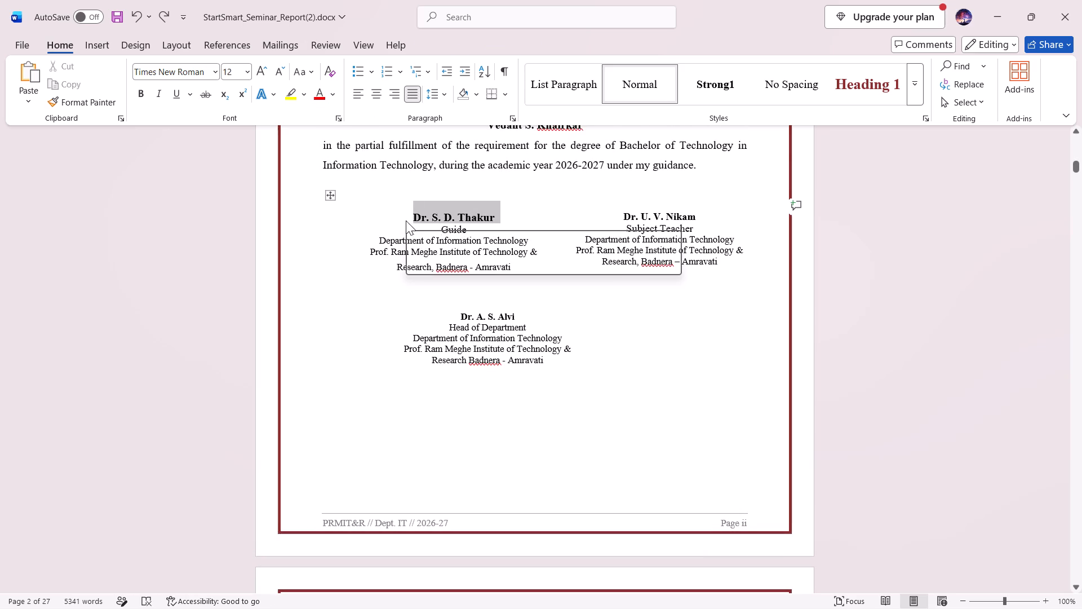
double_click(507, 237)
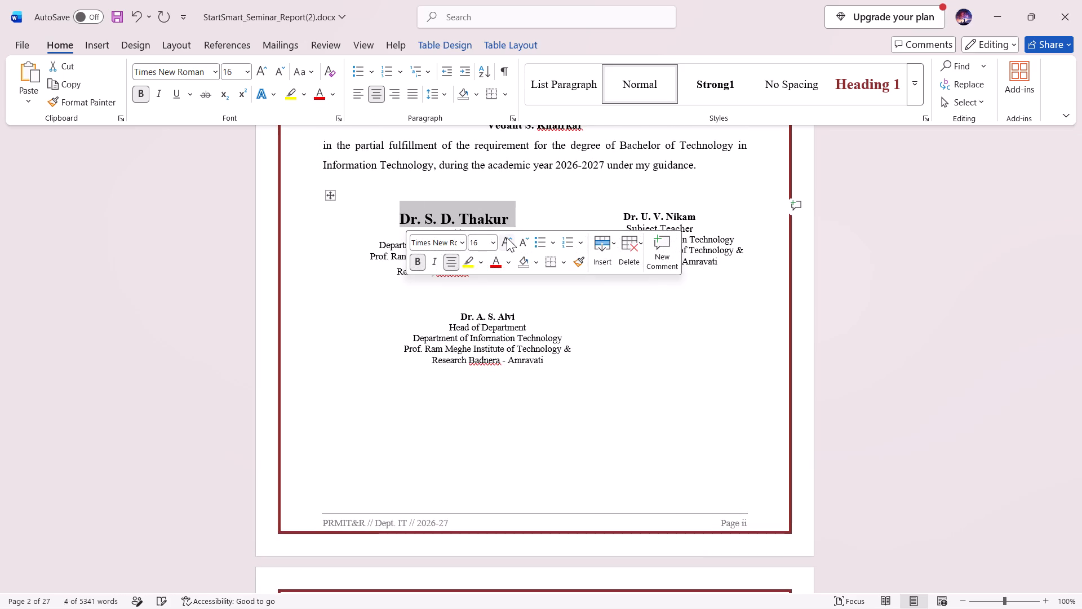
left_click(521, 244)
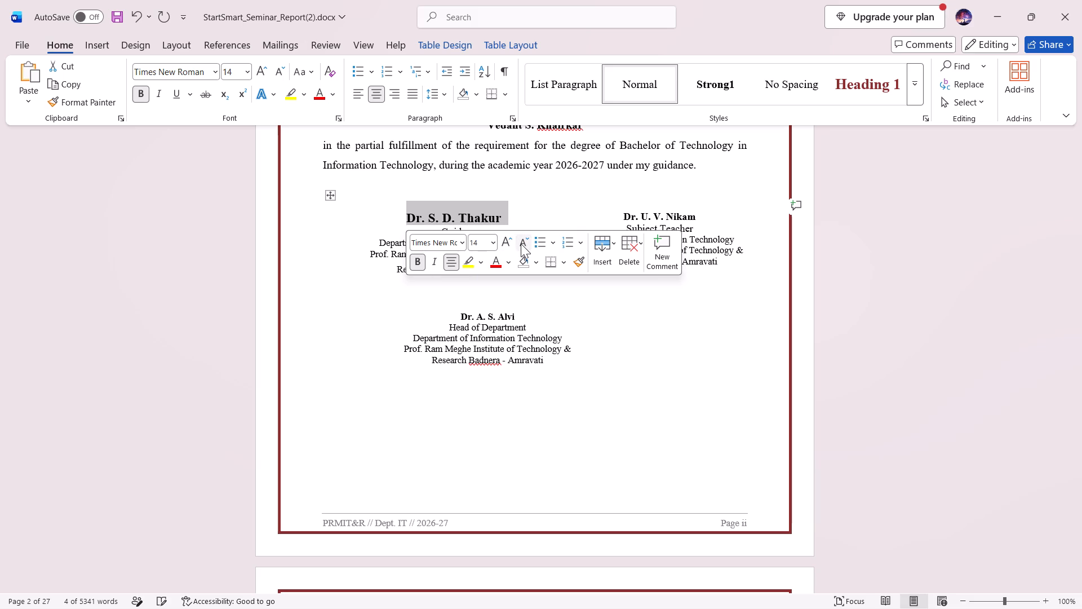
left_click(596, 192)
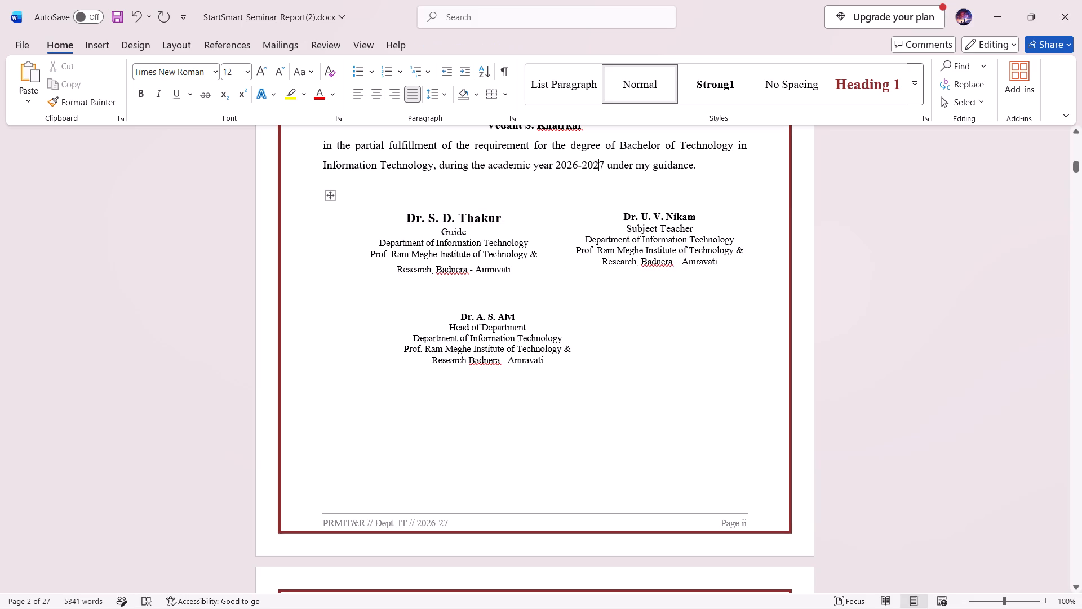
Set the font size of the Subject Teacher's name to 14 pt.
left_click_drag(699, 214, 621, 218)
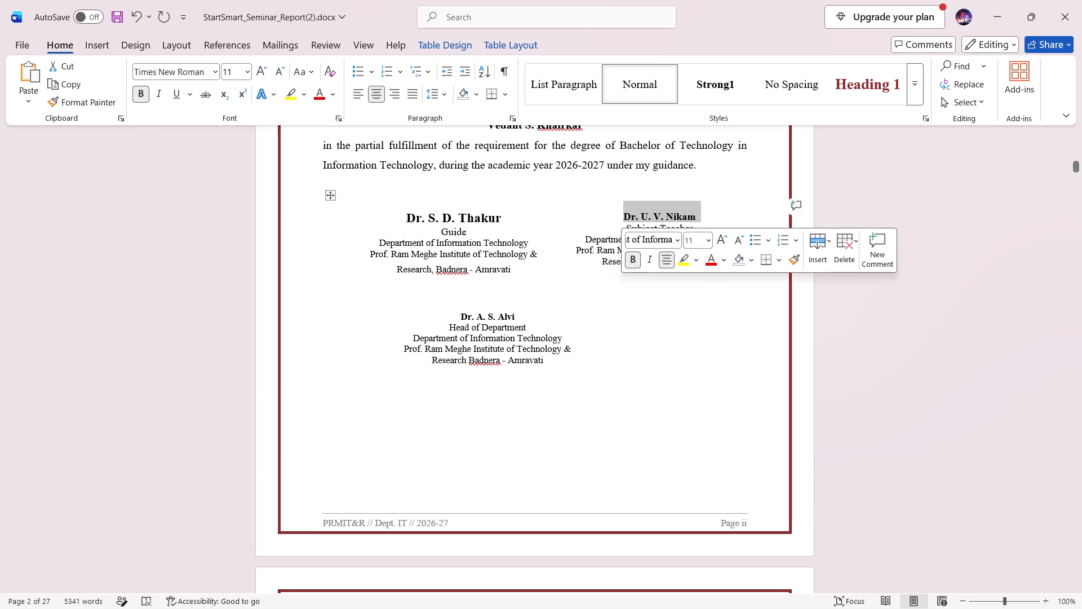
left_click(722, 245)
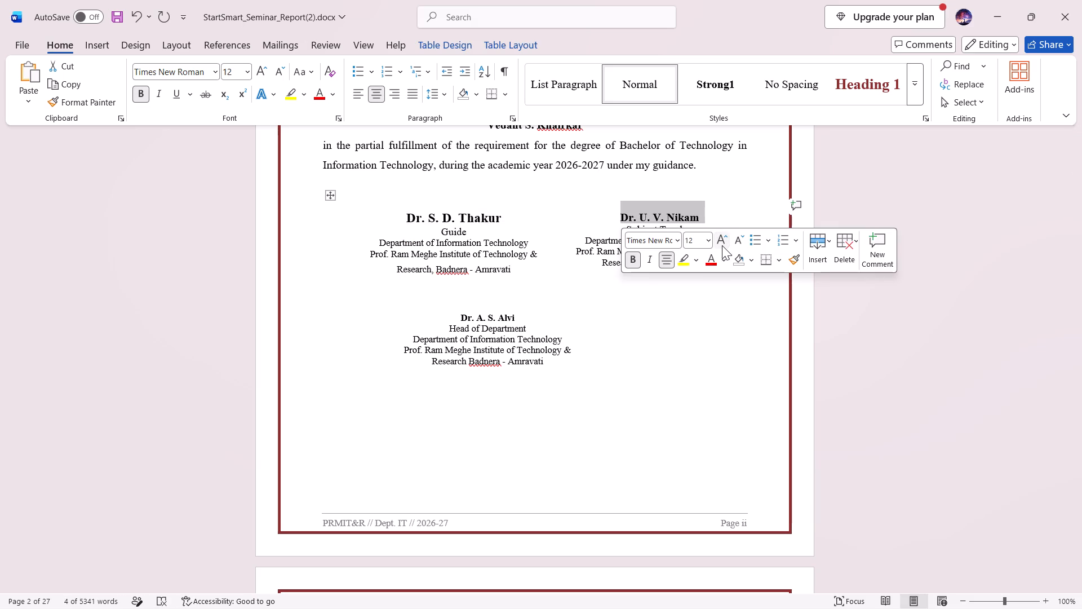
left_click(722, 245)
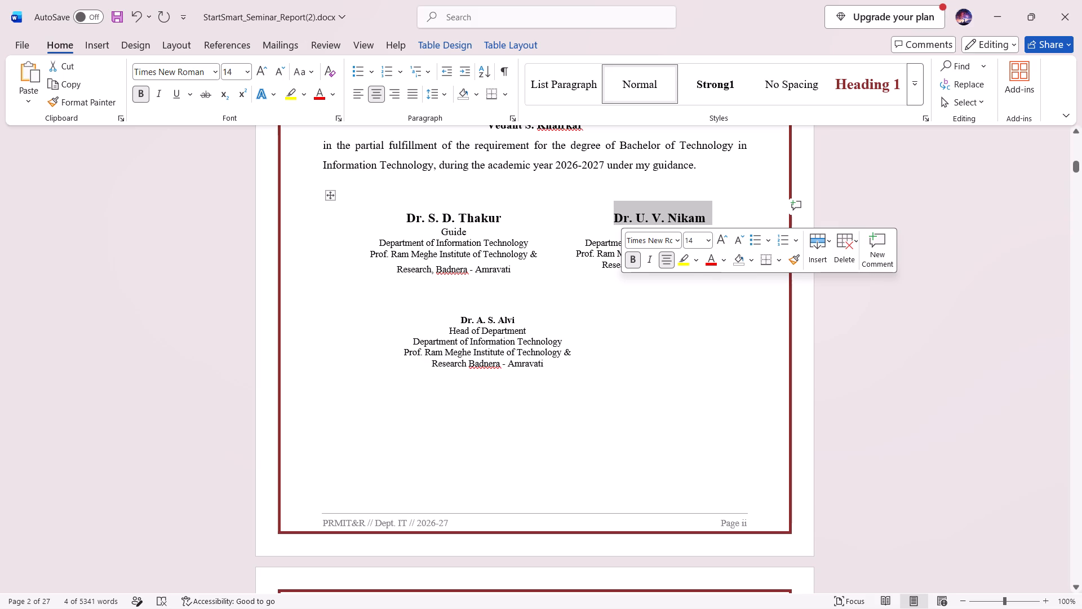
left_click(633, 320)
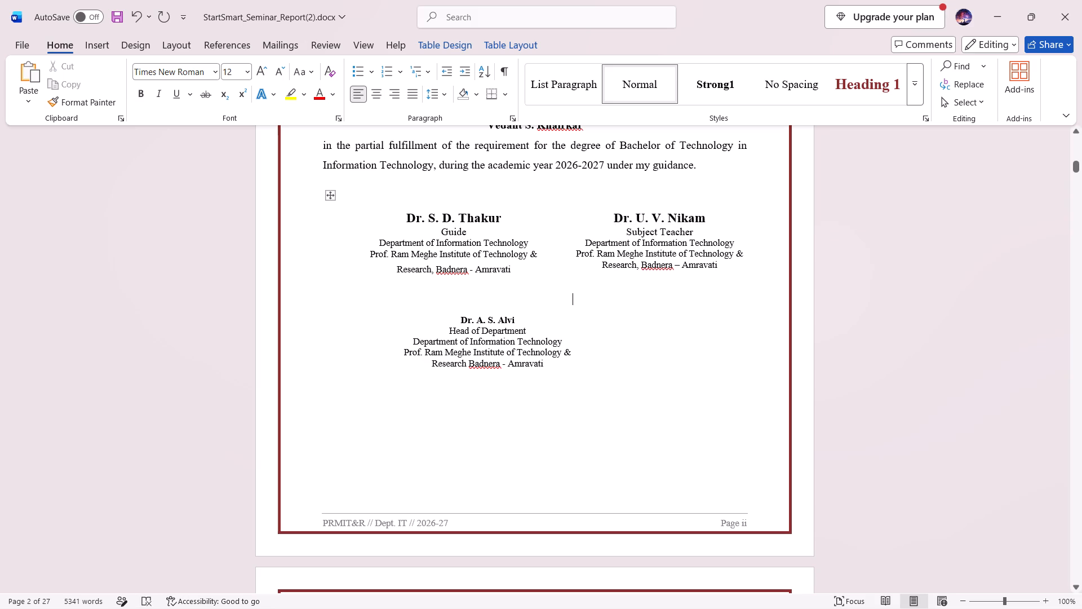
Set the font size of the Head of Department's name to 14 pt, matching the other two signatory names.
left_click_drag(516, 316, 446, 323)
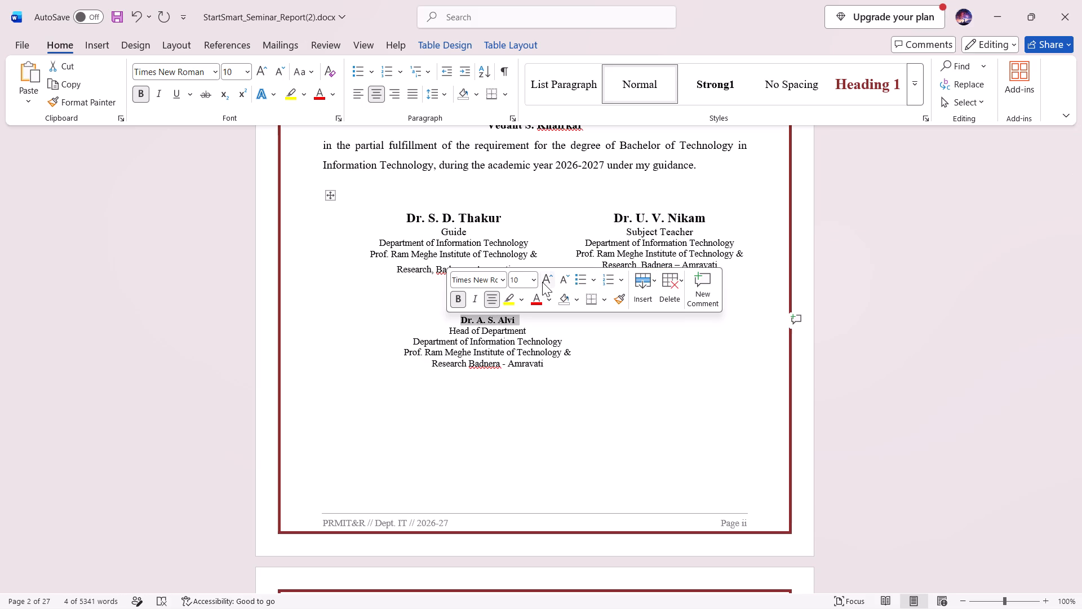
left_click(548, 285)
left_click(548, 285)
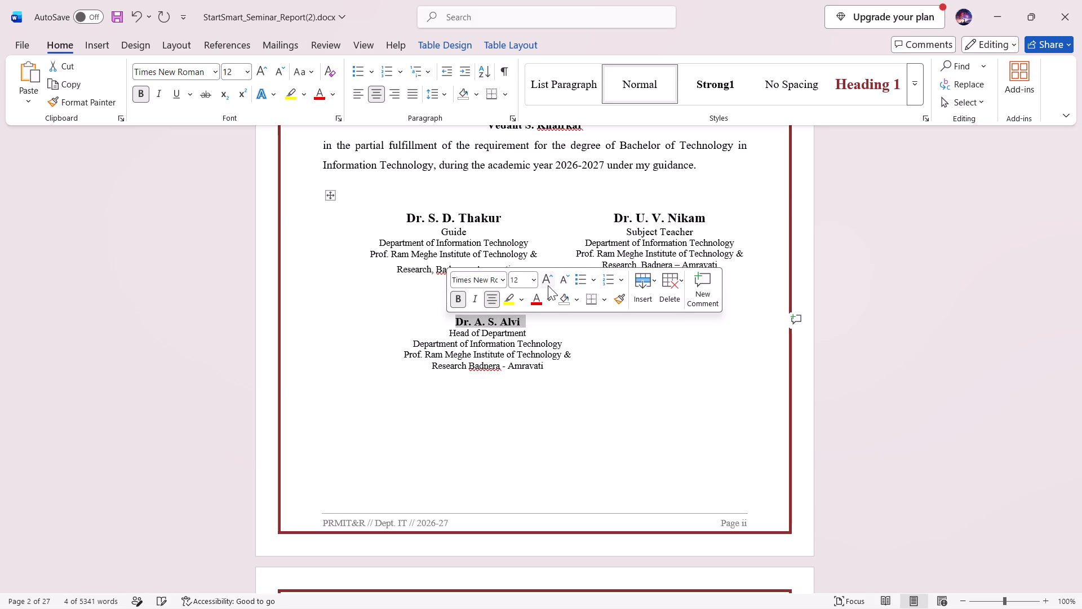
left_click(598, 357)
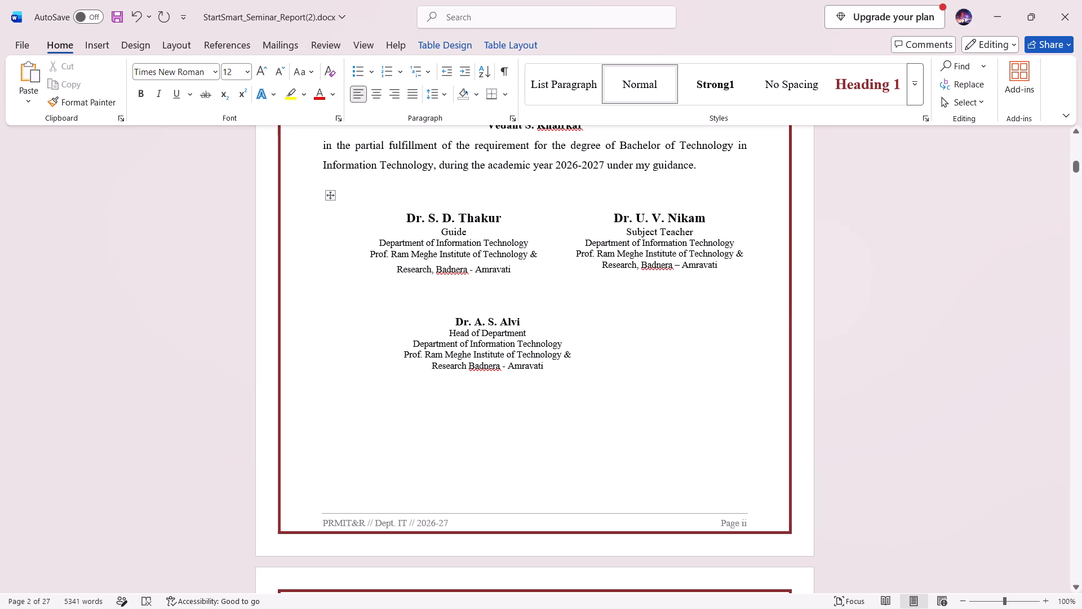
left_click_drag(493, 218, 440, 222)
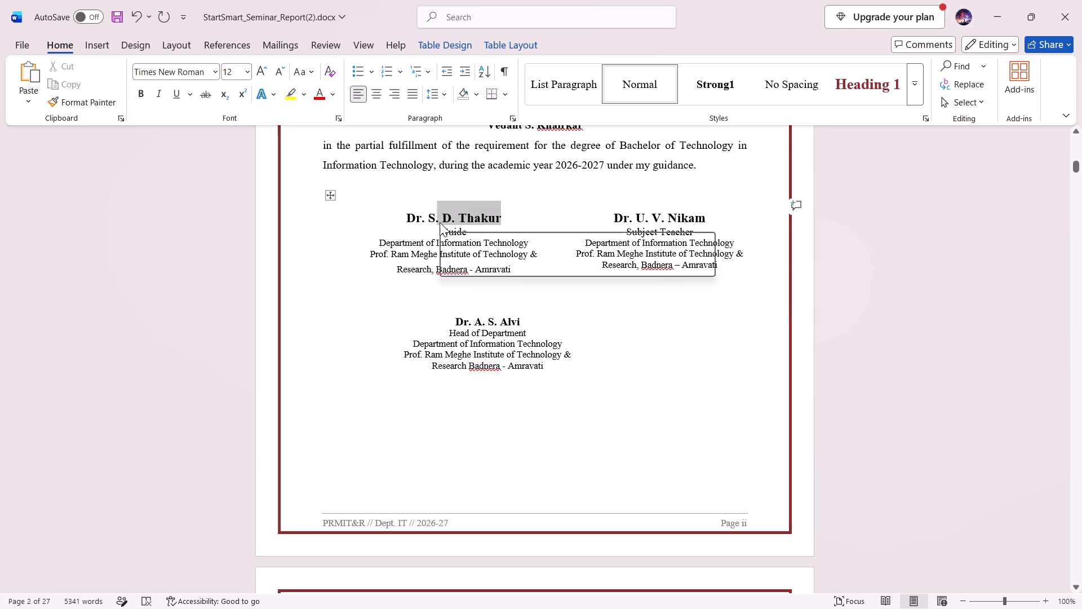
left_click(565, 323)
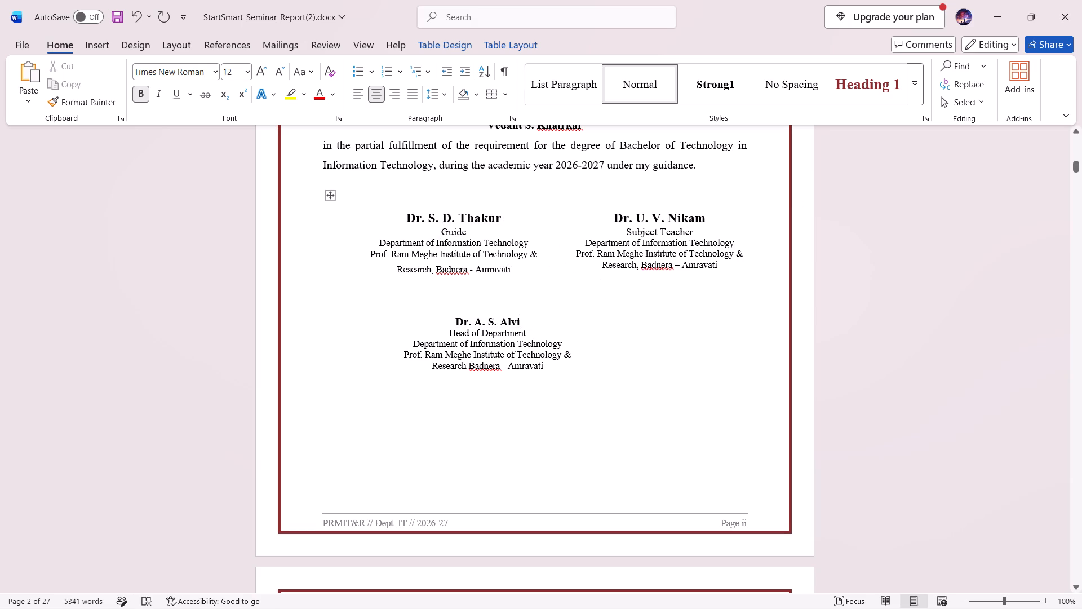
left_click_drag(526, 320, 455, 323)
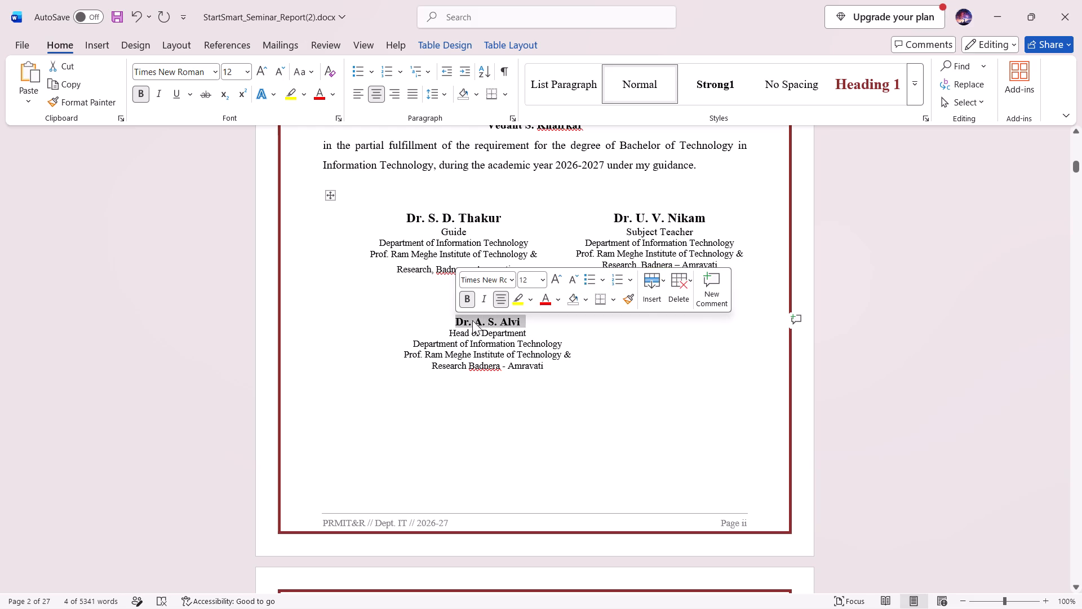
left_click(558, 273)
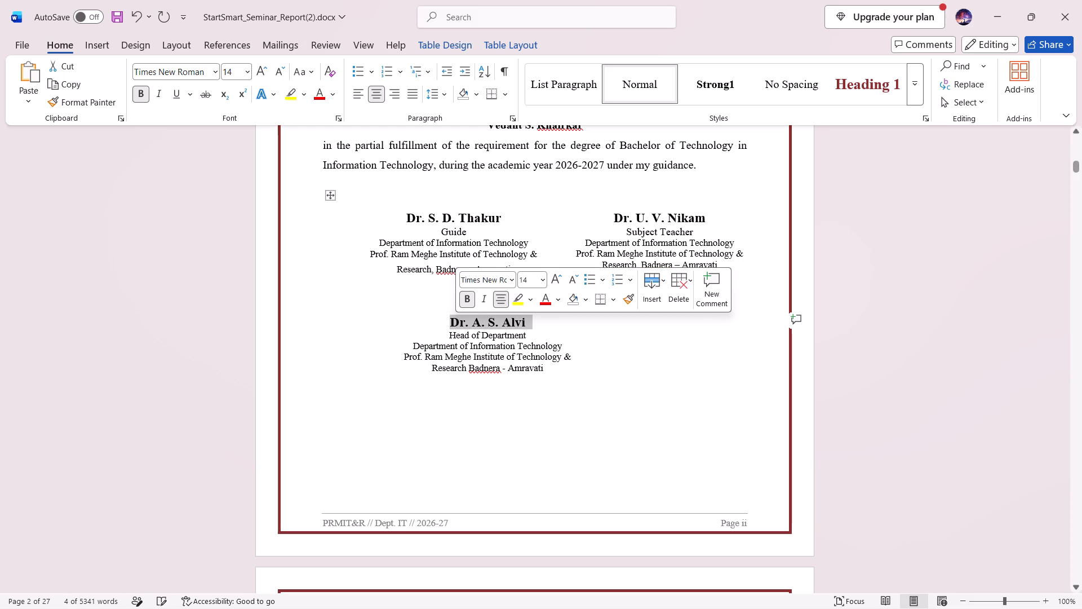
Add three empty lines in the blank table cell beside the Head of Department block.
left_click(645, 427)
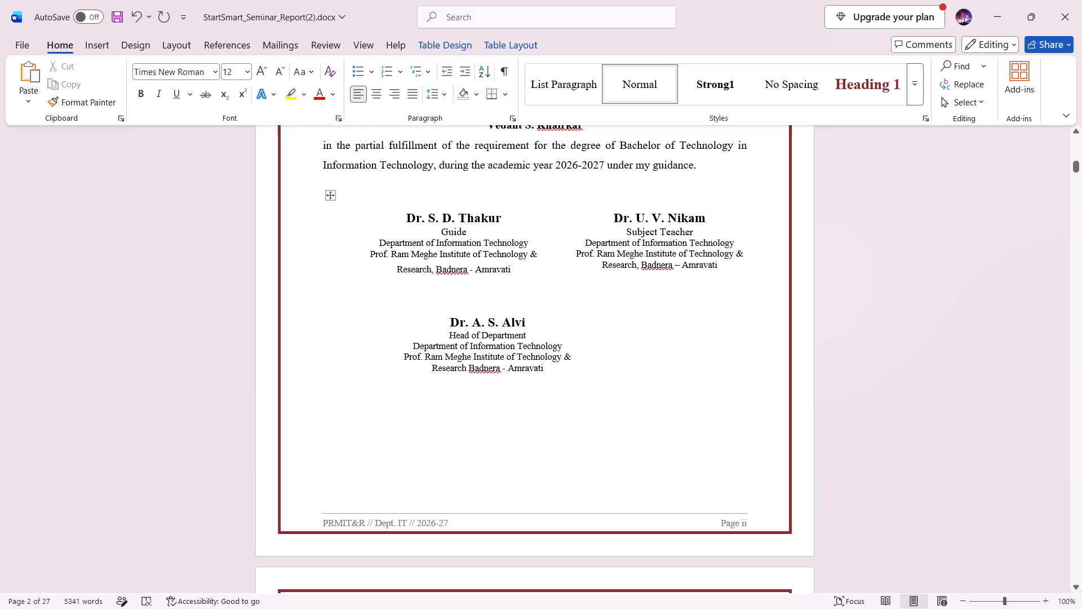
key("Return")
key("Return")
key("Return")
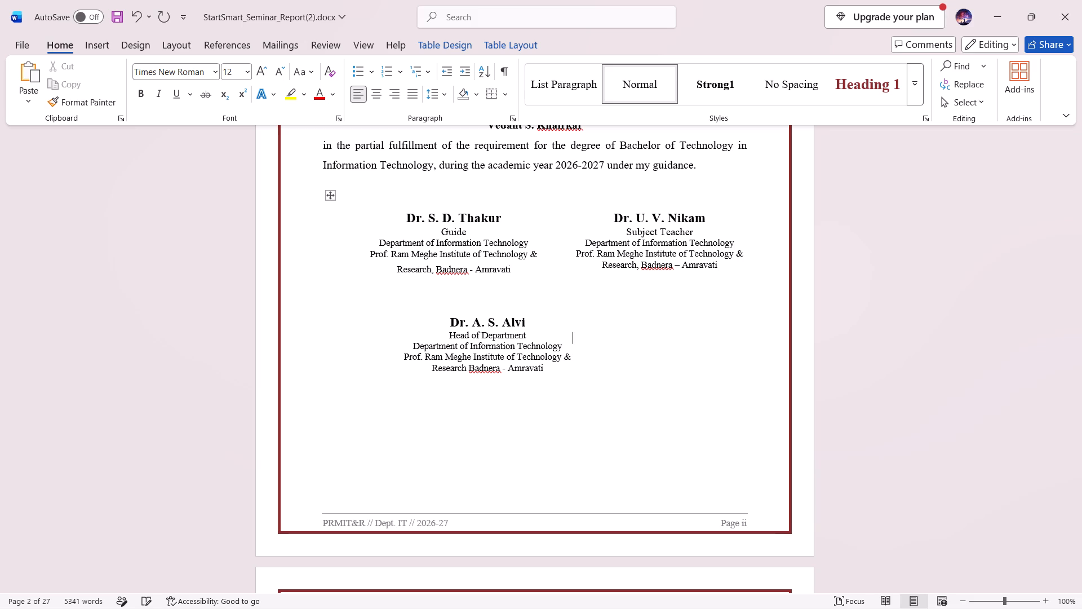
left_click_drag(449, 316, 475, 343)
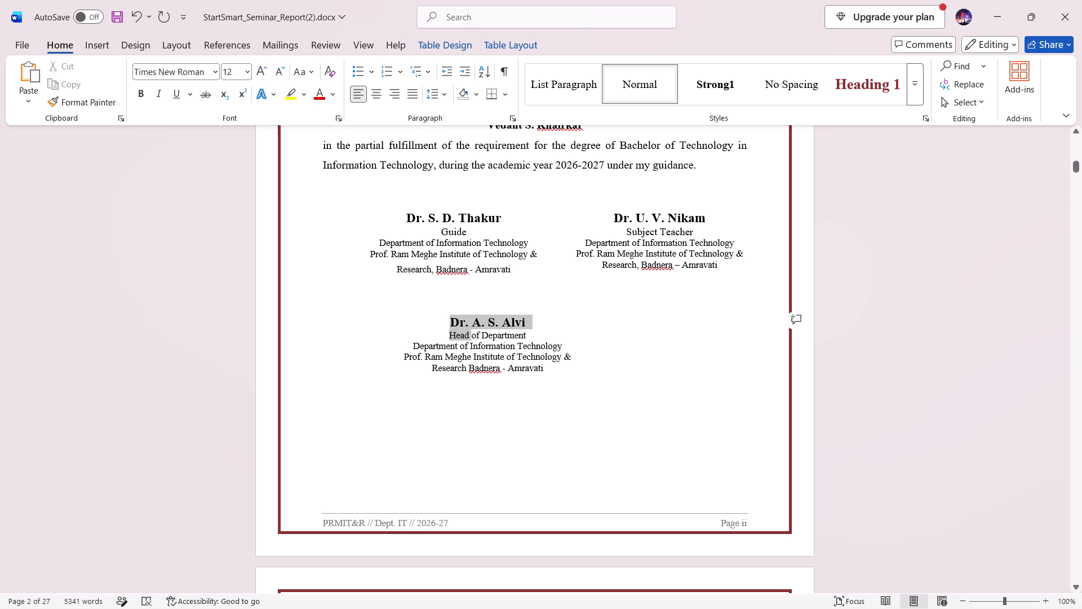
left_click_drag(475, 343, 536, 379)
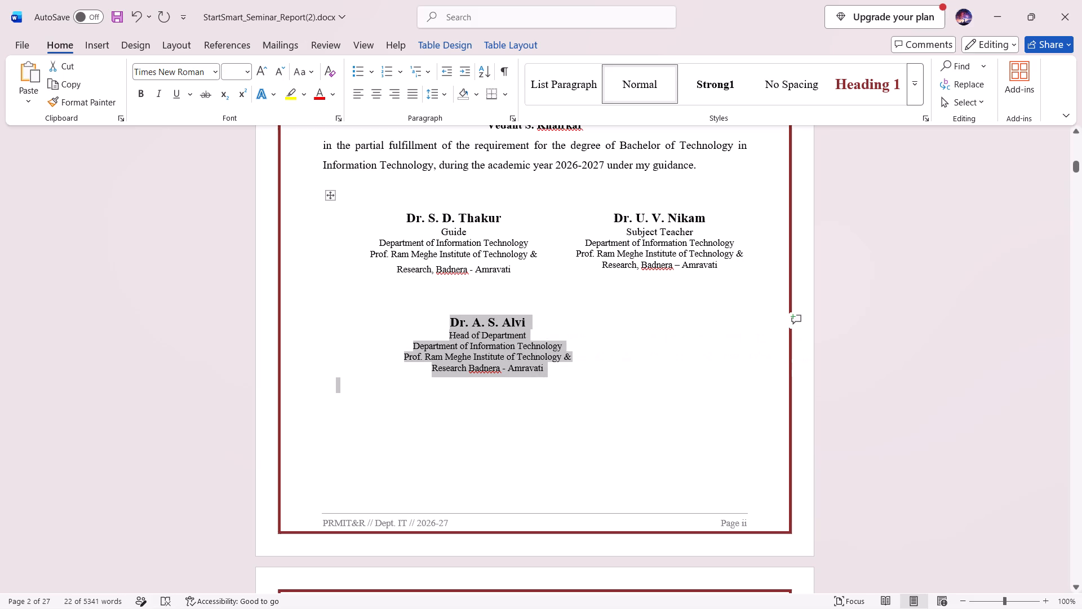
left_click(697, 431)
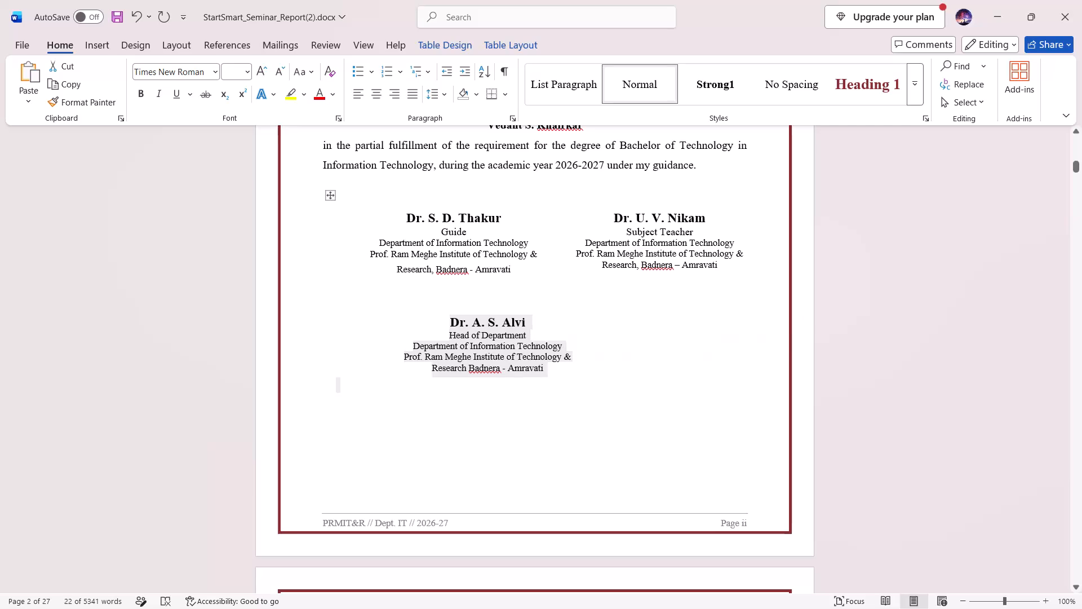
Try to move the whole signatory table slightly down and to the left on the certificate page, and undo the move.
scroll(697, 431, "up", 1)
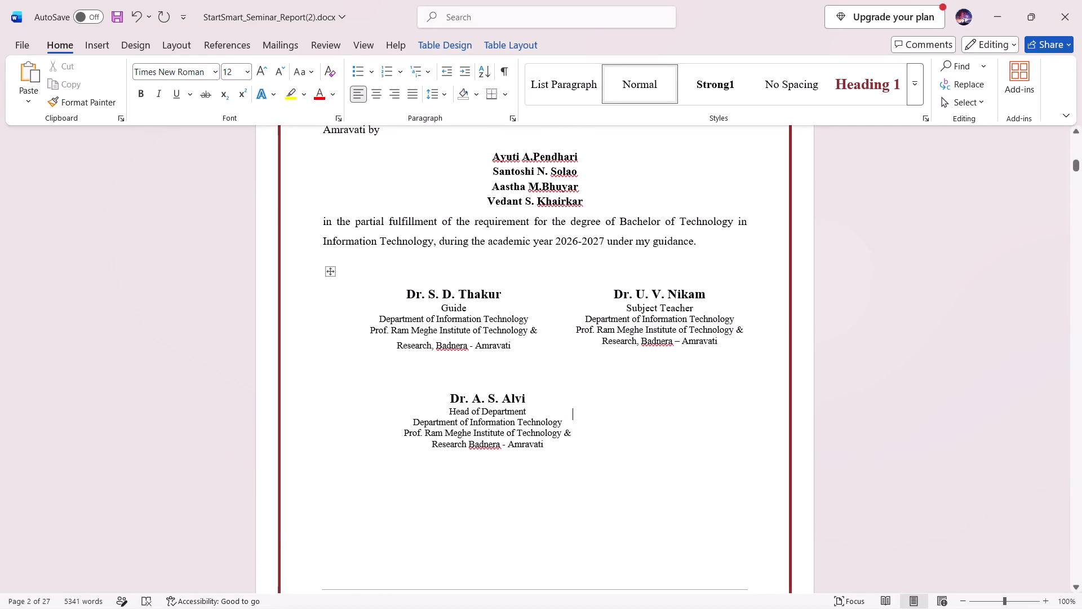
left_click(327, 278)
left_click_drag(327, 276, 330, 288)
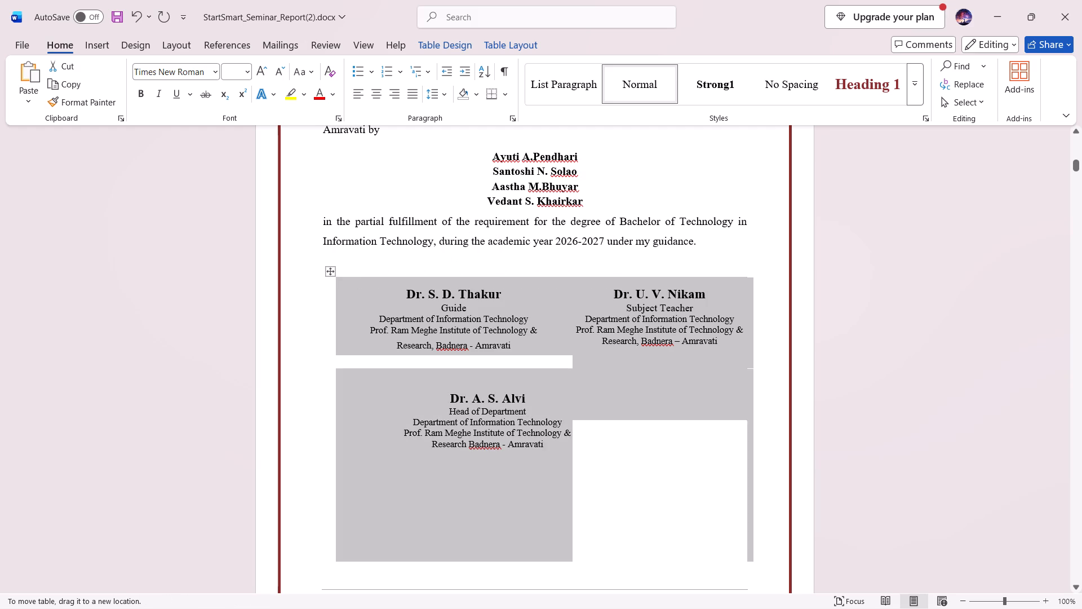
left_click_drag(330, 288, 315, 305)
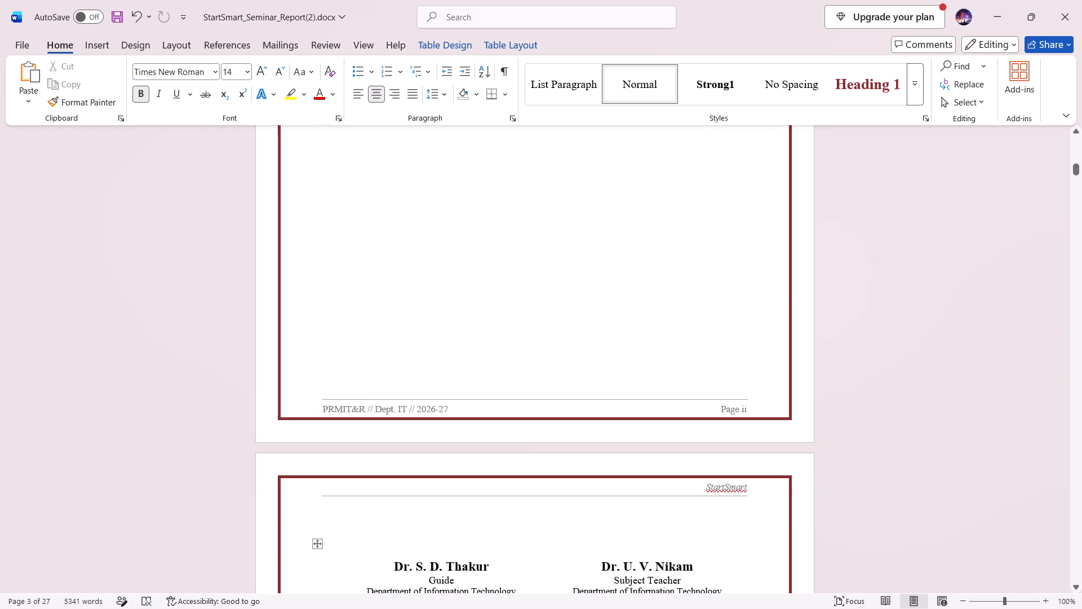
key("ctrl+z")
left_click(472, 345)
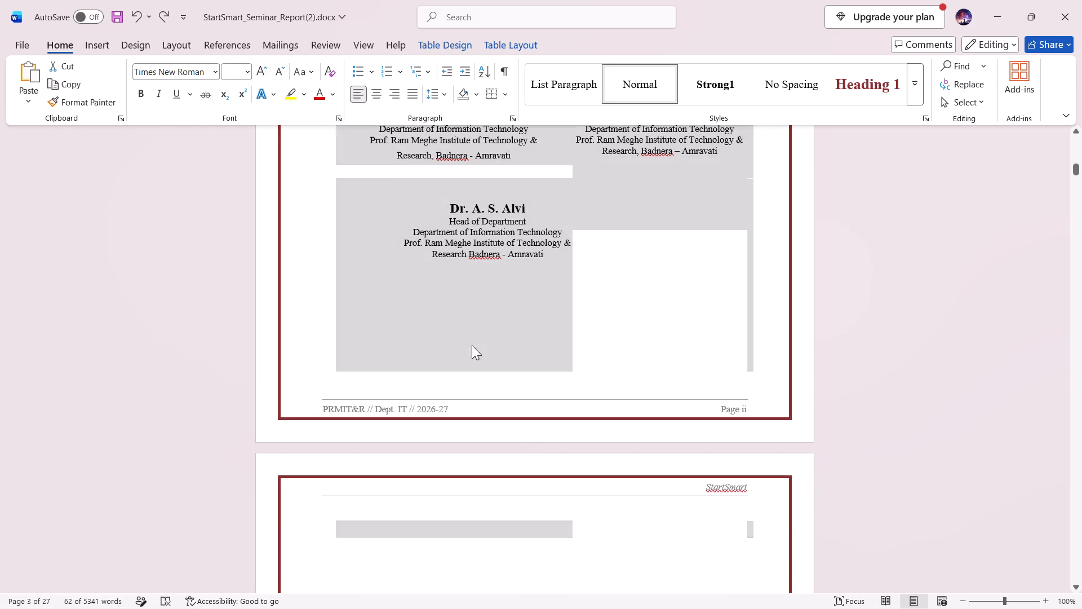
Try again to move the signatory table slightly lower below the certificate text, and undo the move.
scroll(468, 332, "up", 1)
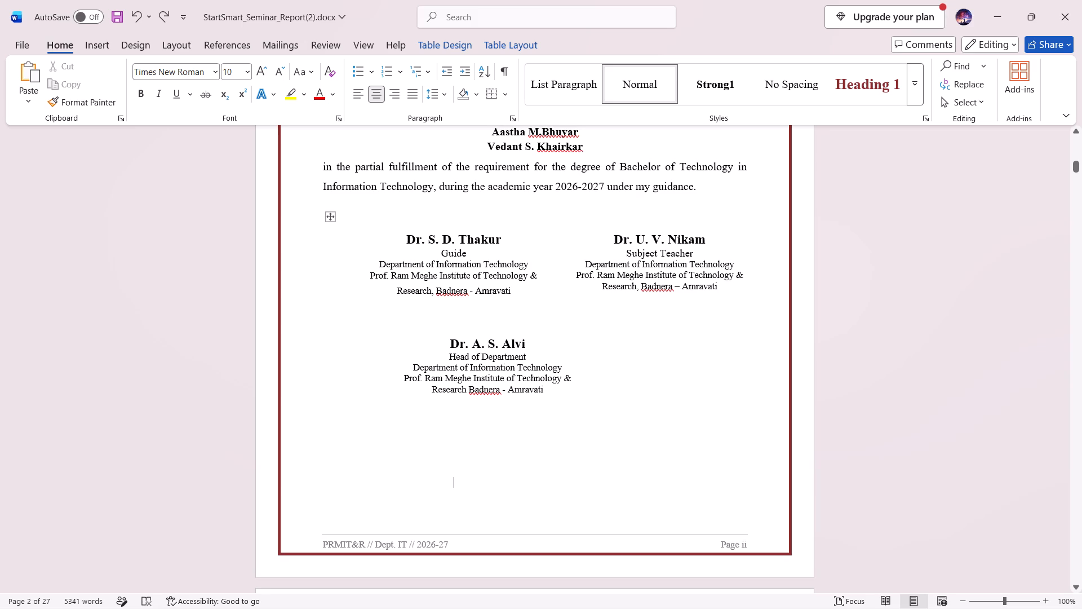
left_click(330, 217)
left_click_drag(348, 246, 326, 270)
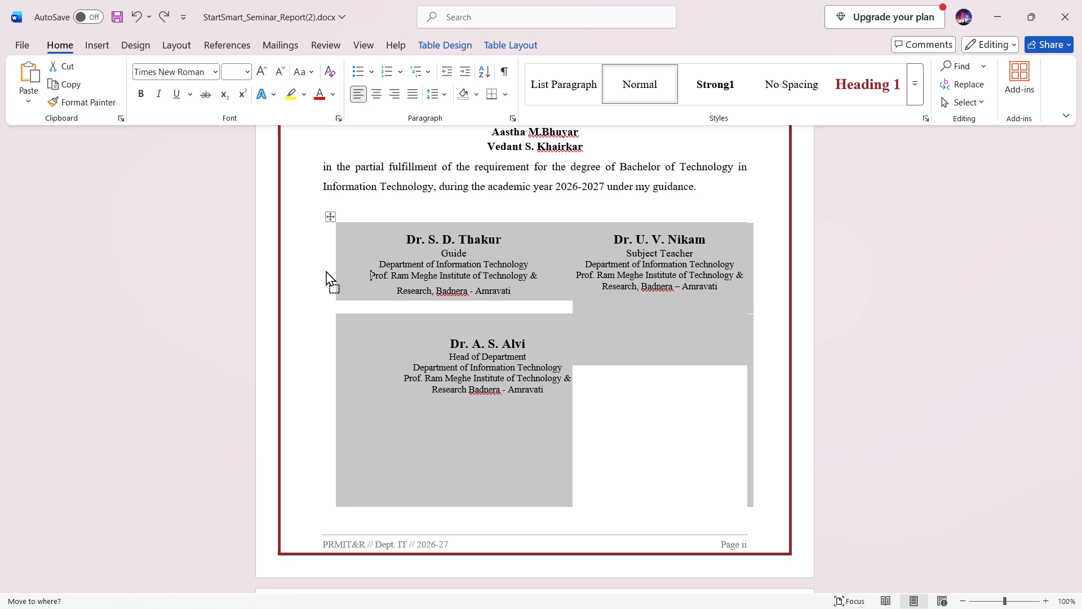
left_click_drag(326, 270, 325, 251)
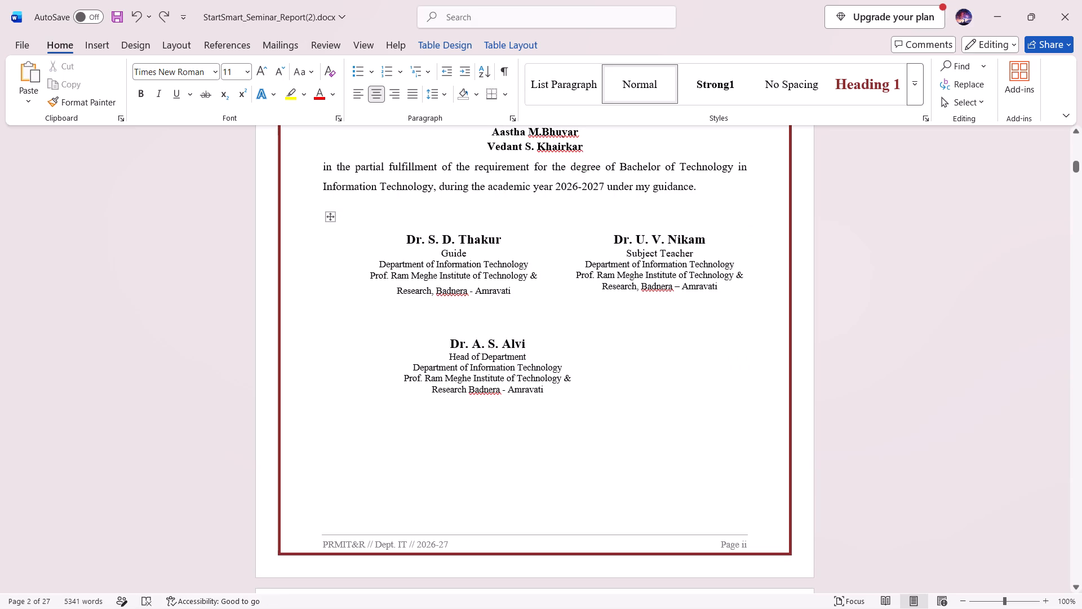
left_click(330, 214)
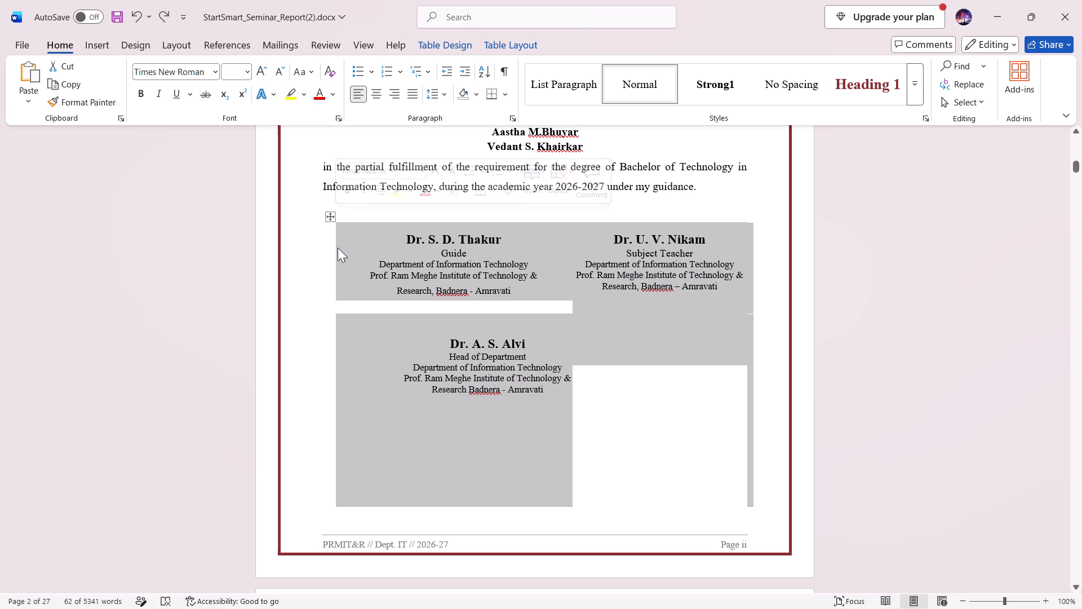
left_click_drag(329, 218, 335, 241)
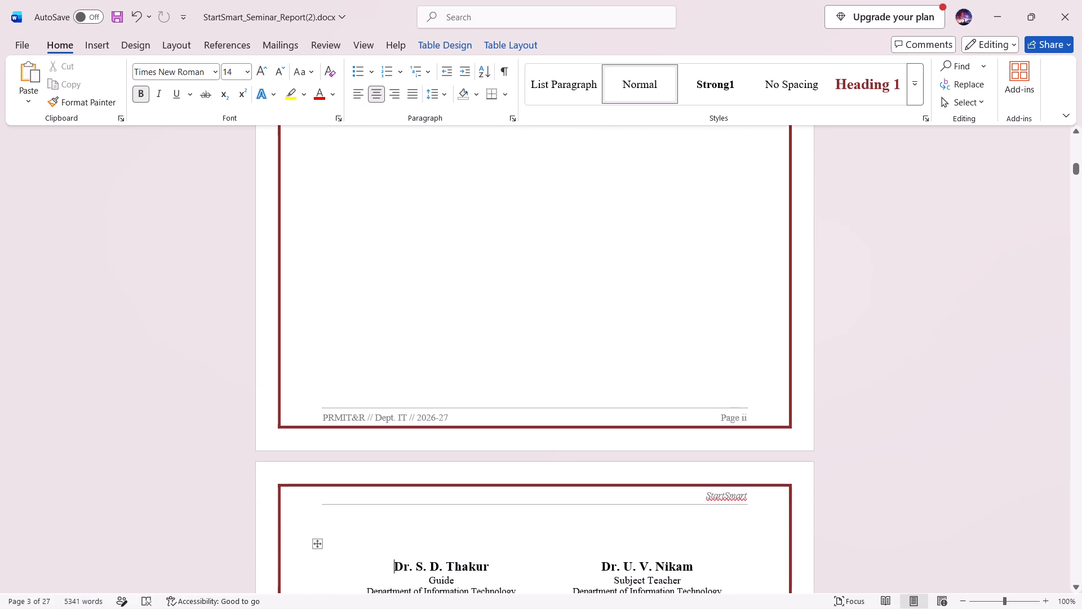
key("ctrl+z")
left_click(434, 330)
Shift the whole signatory table slightly to the left on the certificate page, keeping its height on the page.
scroll(434, 330, "up", 1)
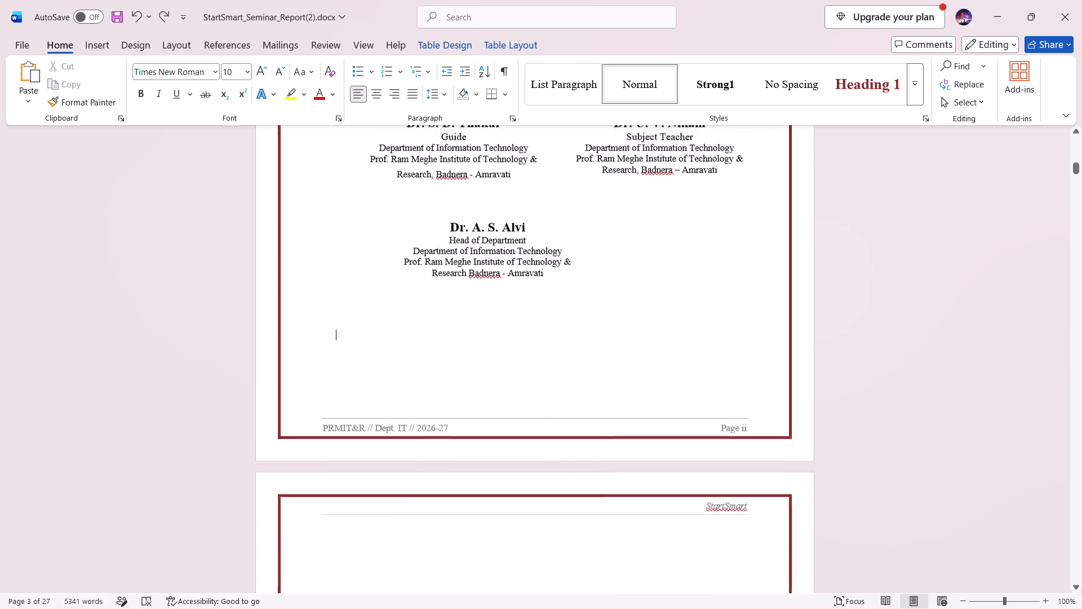
scroll(434, 330, "up", 1)
left_click(327, 197)
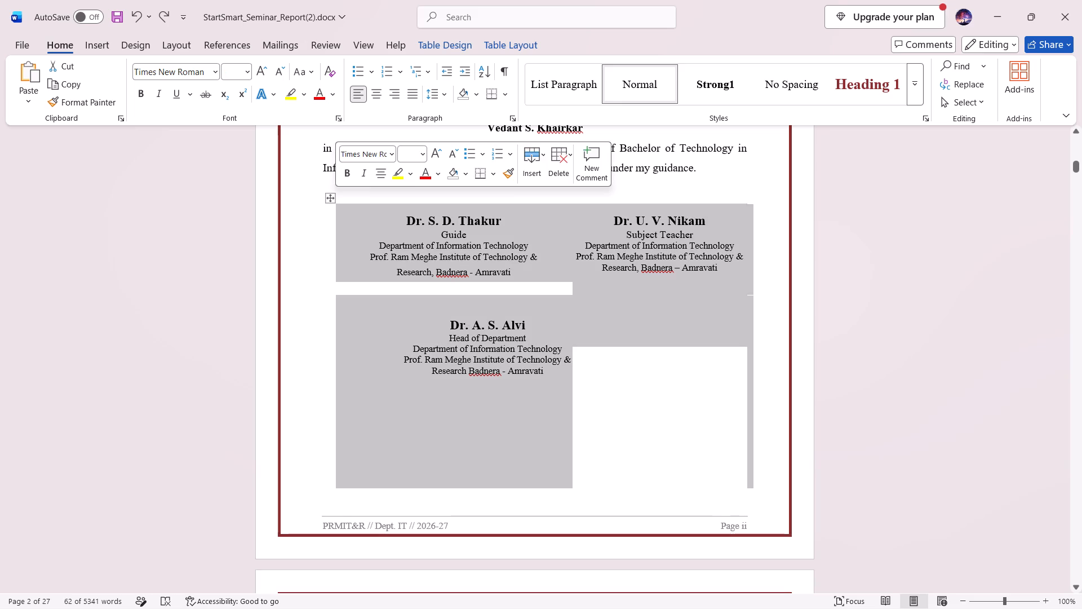
left_click_drag(329, 198, 317, 215)
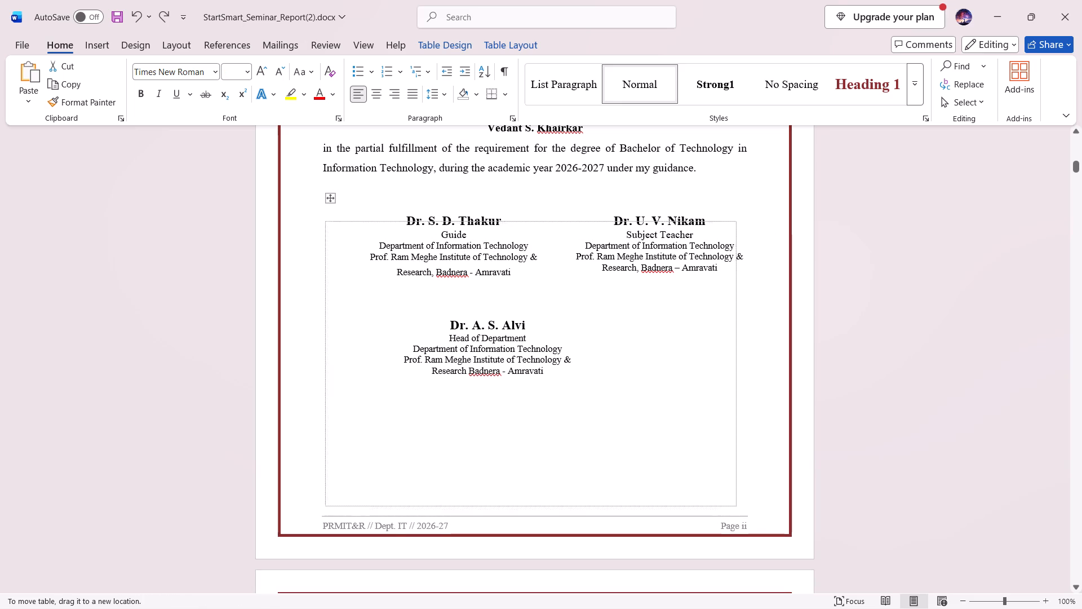
left_click_drag(317, 215, 319, 201)
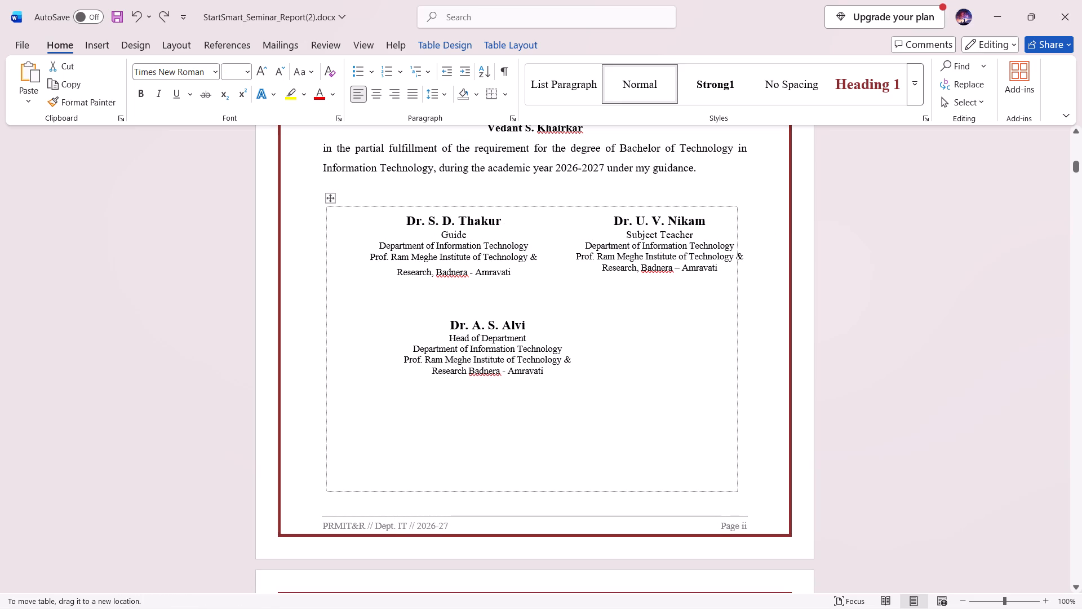
left_click_drag(319, 201, 321, 201)
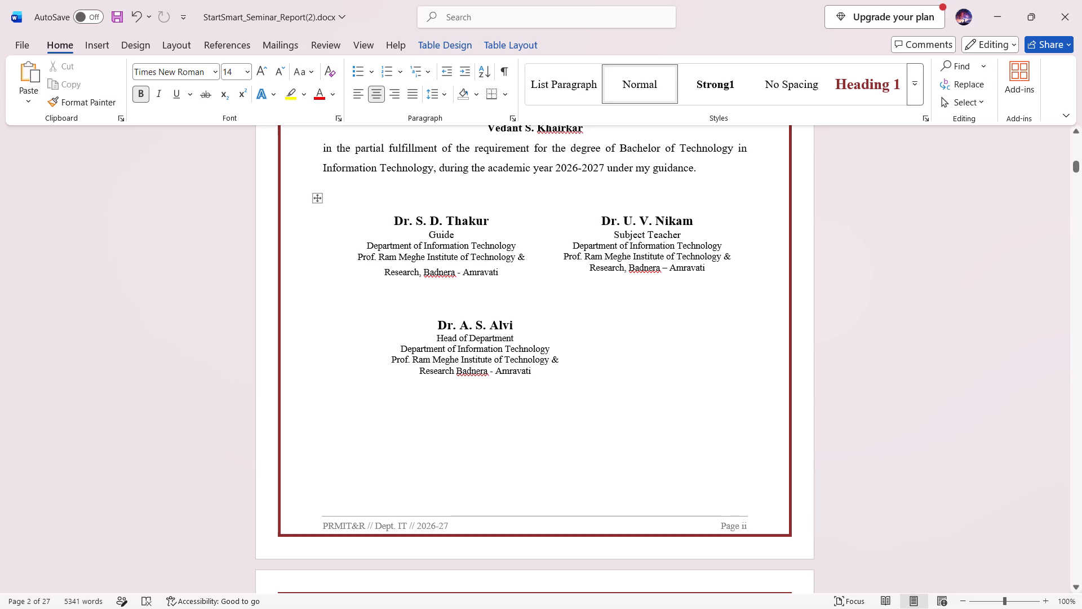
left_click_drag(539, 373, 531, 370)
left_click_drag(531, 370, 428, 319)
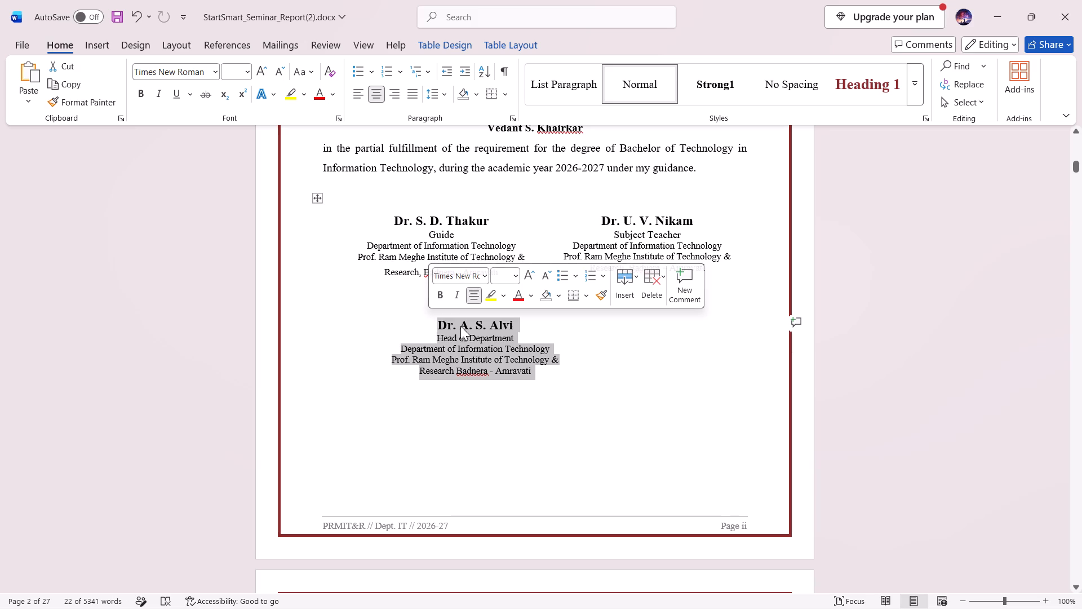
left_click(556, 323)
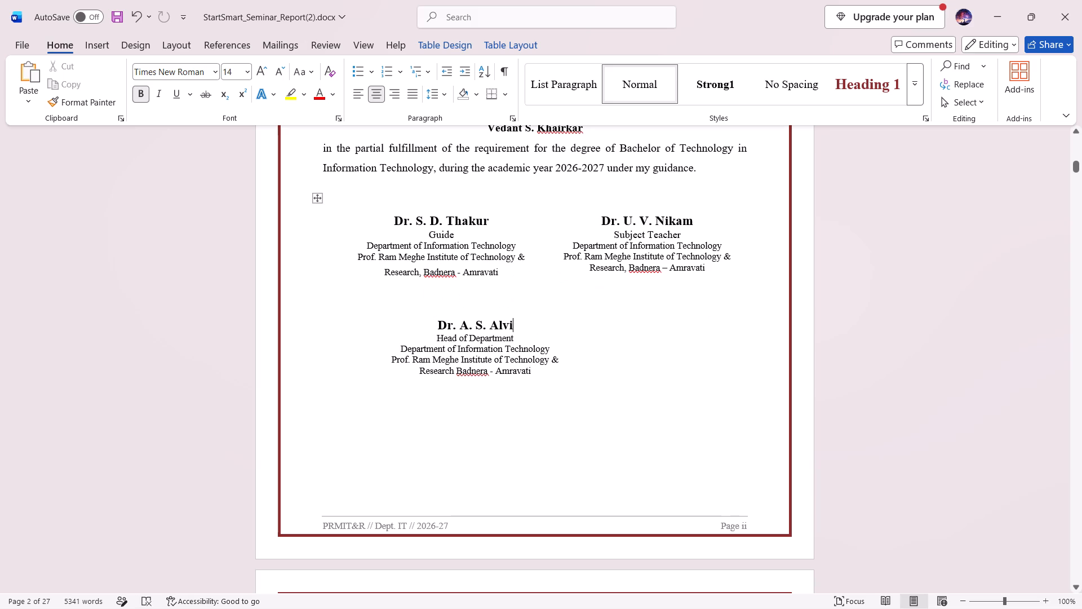
Add three empty lines below the Guide's address to widen the gap above the Head of Department block.
left_click(506, 273)
key("Return")
key("Return")
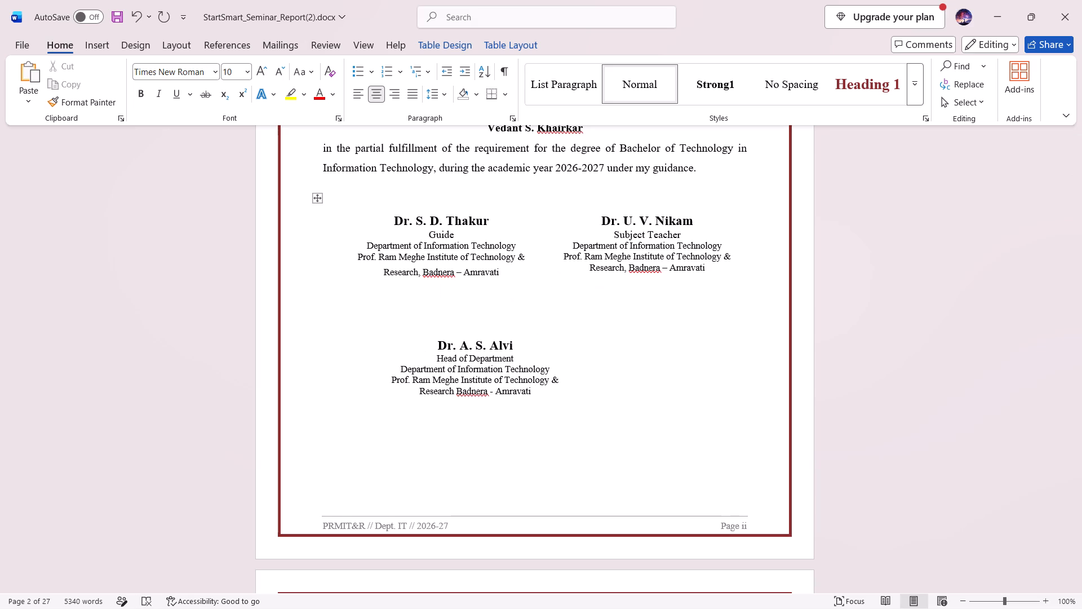
key("Return")
key("Return")
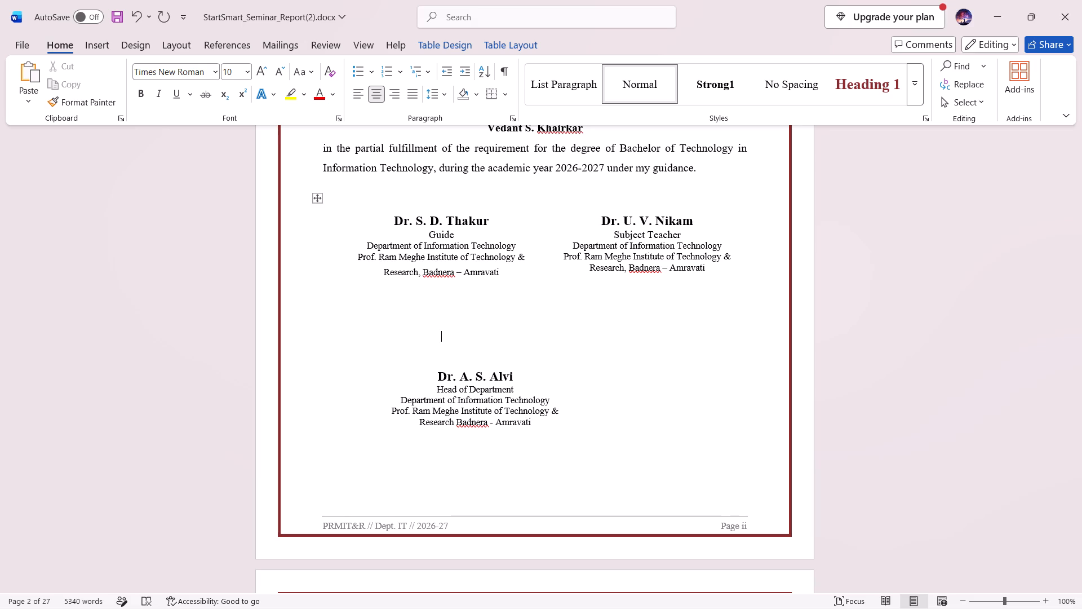
key("BackSpace")
key("BackSpace")
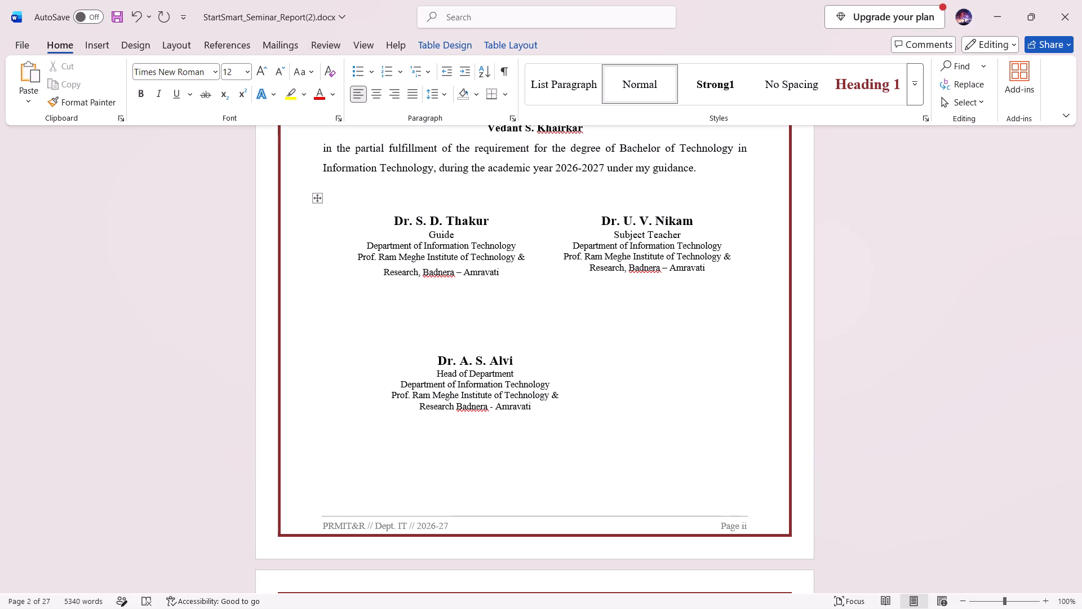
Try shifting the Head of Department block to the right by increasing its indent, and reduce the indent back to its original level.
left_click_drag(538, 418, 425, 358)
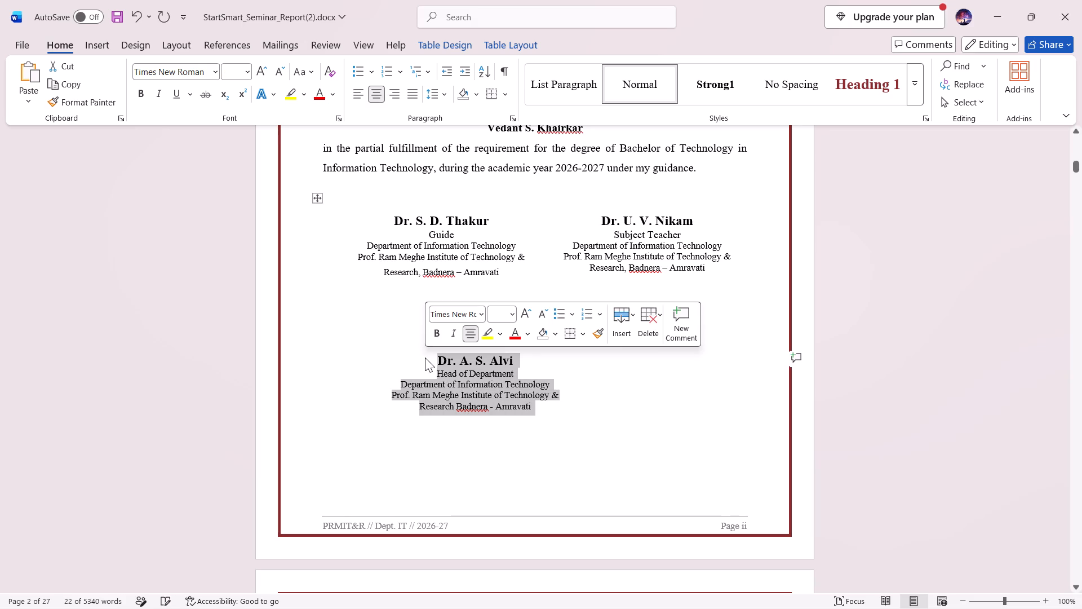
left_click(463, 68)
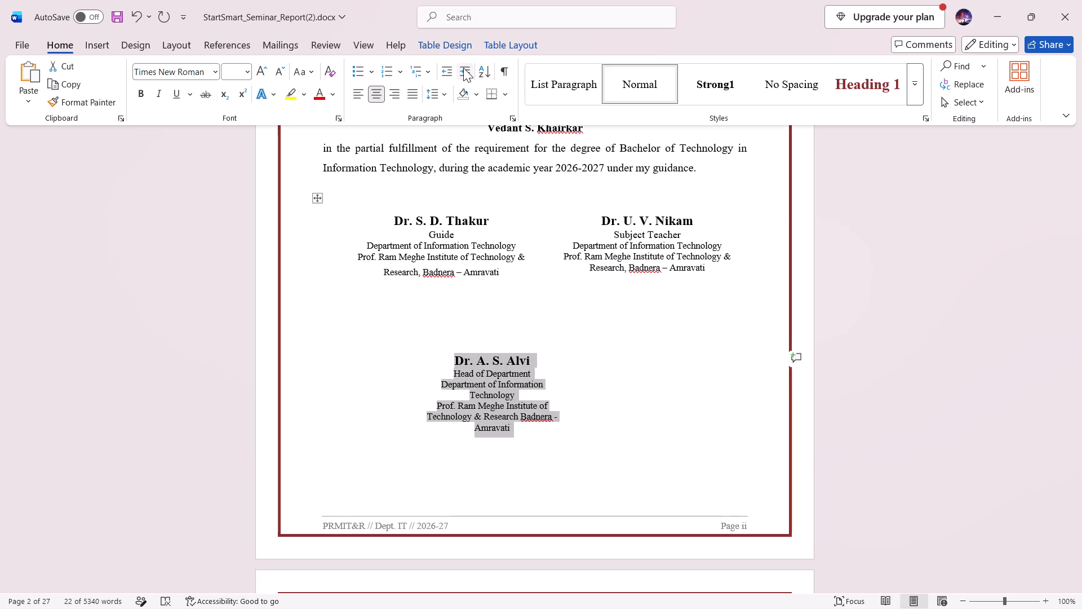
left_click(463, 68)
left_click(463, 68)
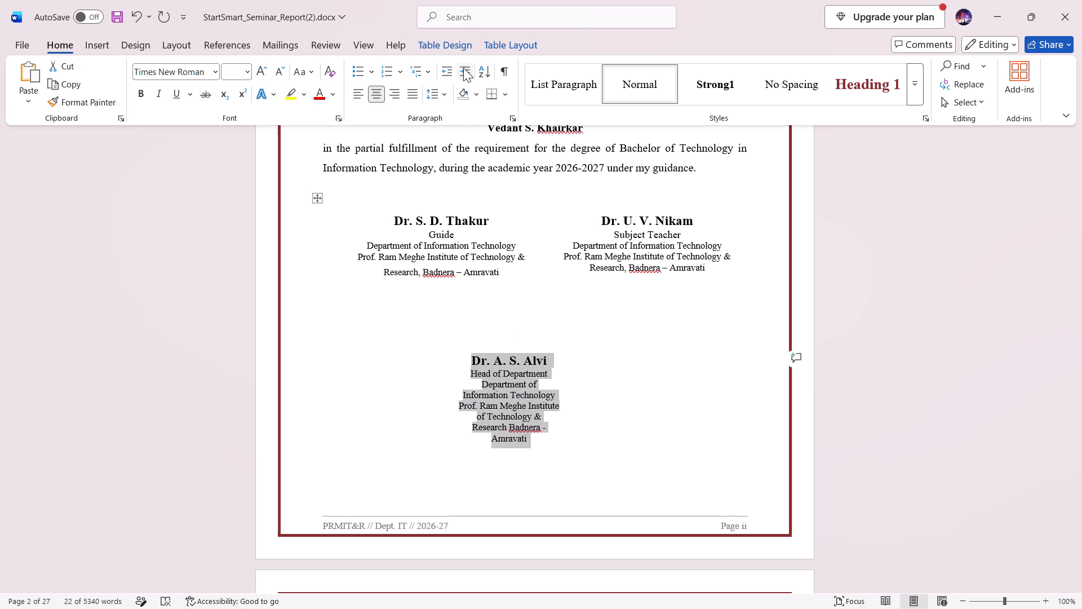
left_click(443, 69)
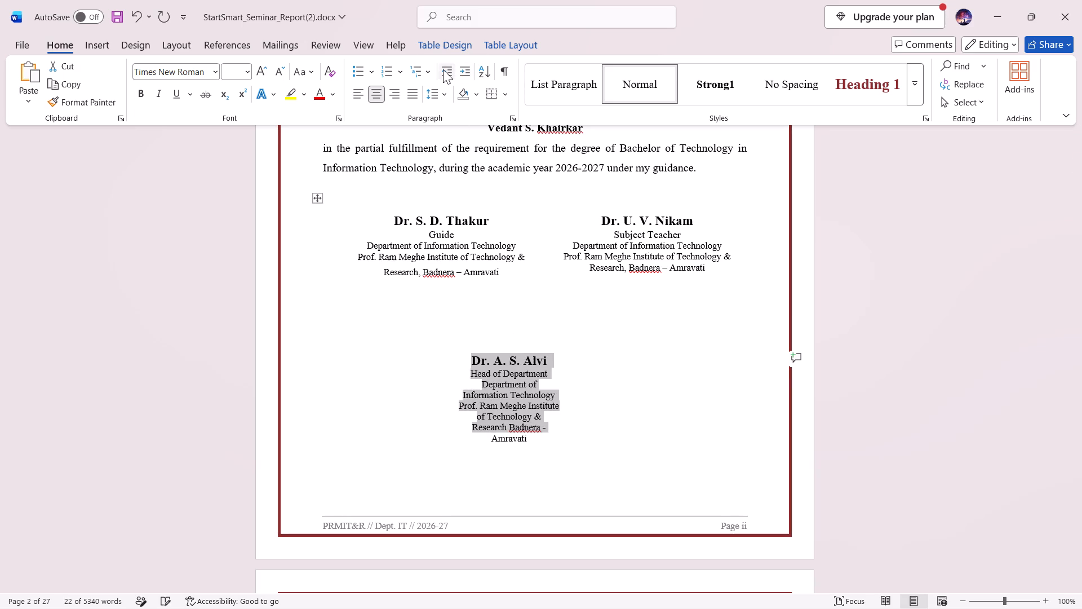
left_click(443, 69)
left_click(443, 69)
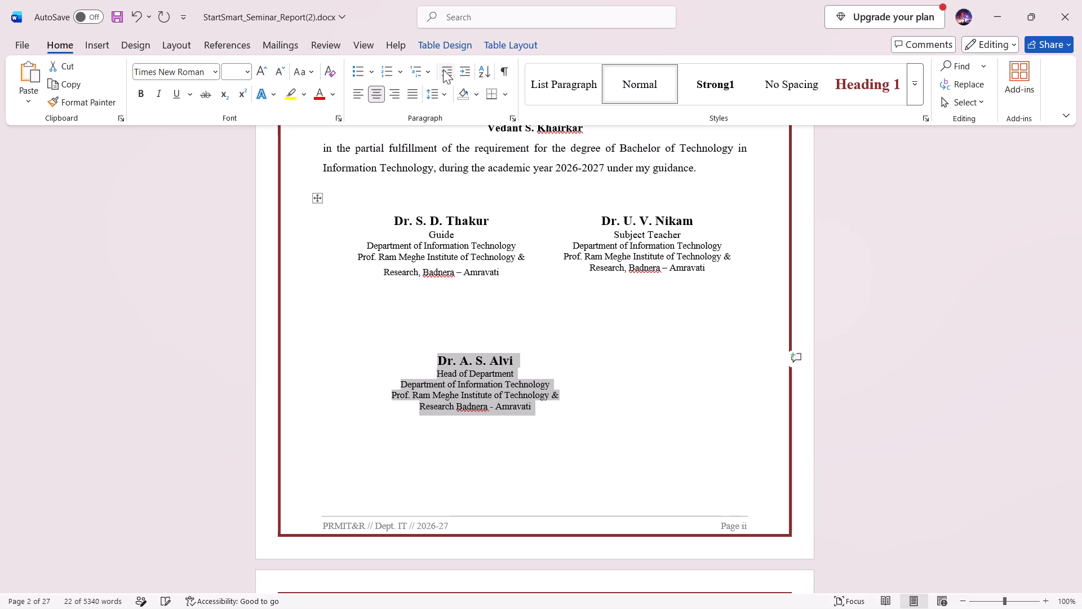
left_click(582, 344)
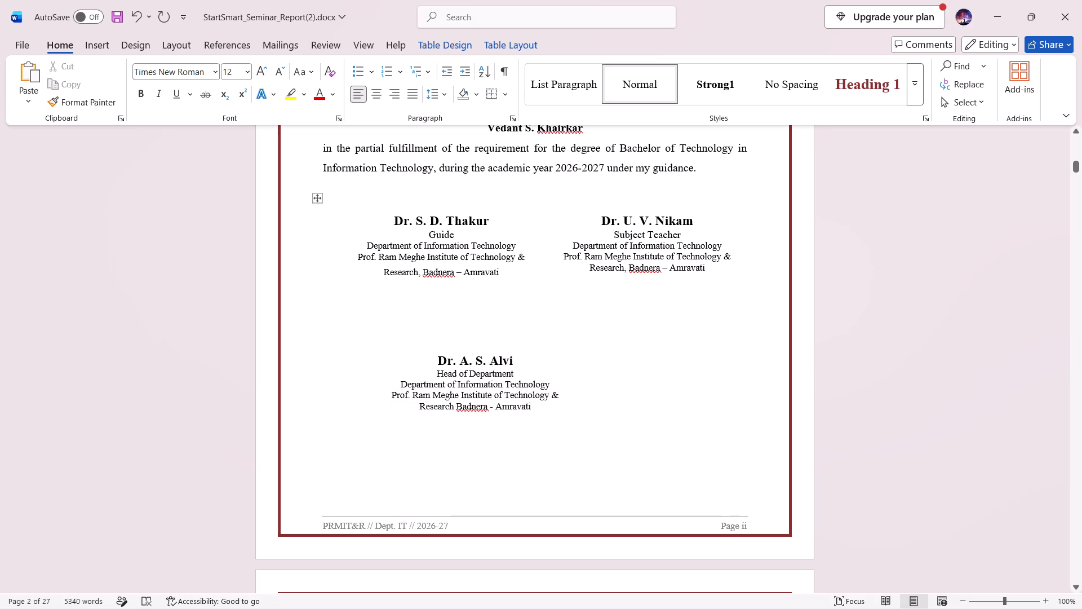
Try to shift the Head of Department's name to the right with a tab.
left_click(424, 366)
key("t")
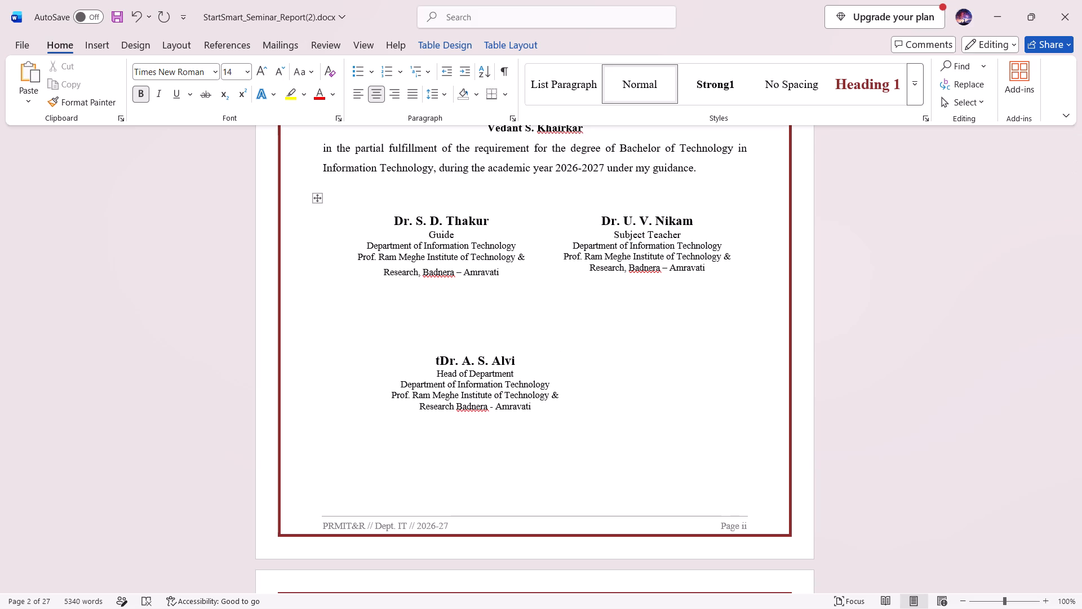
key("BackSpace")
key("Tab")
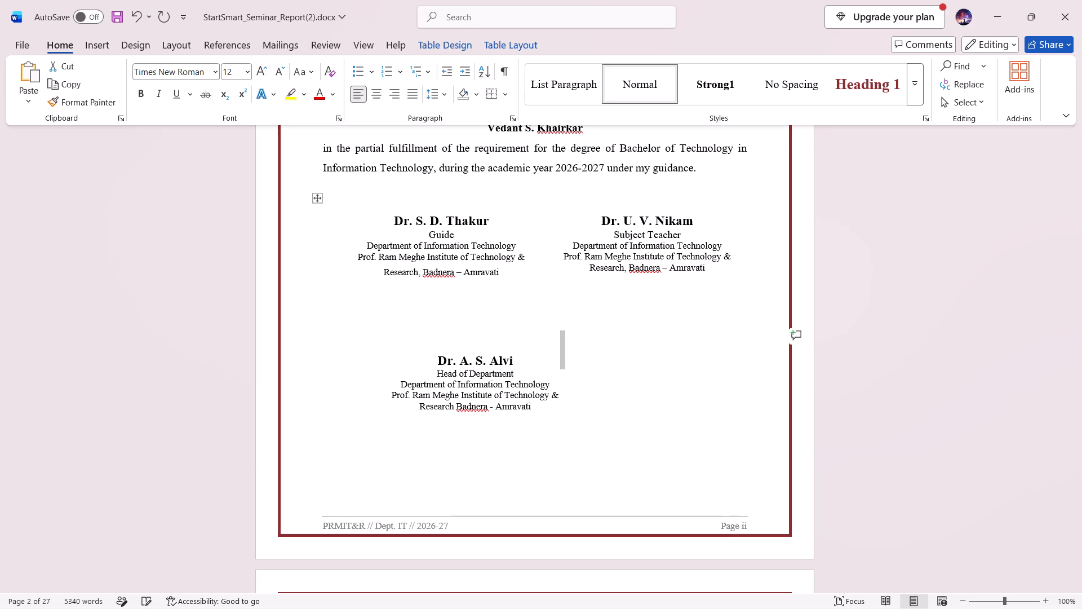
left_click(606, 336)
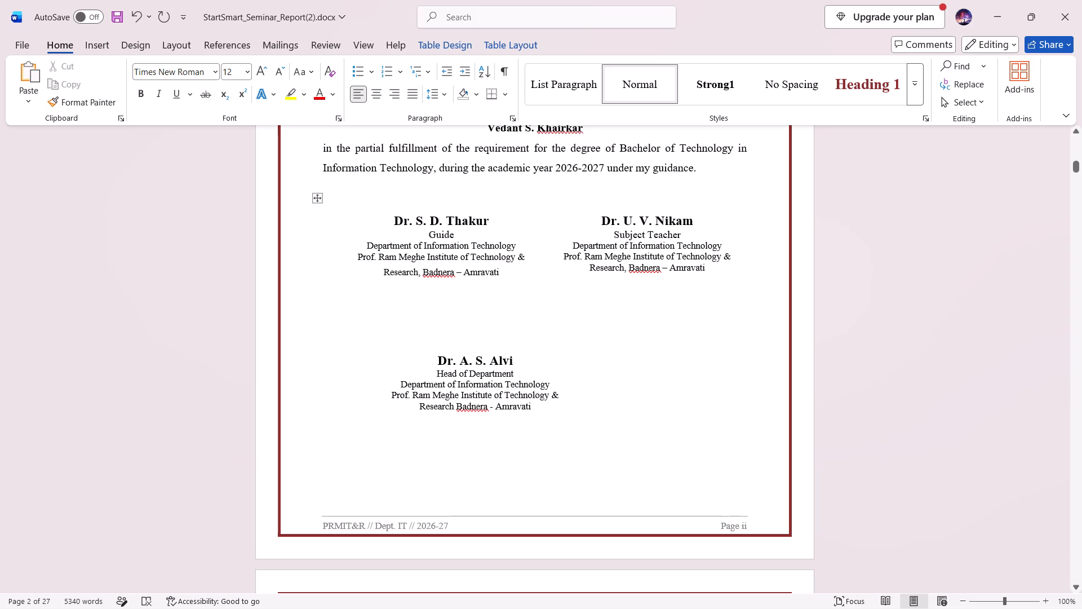
Switch to Brave and browse the recommended songs and comments around the playing old Hindi song on YouTube.
left_click(752, 590)
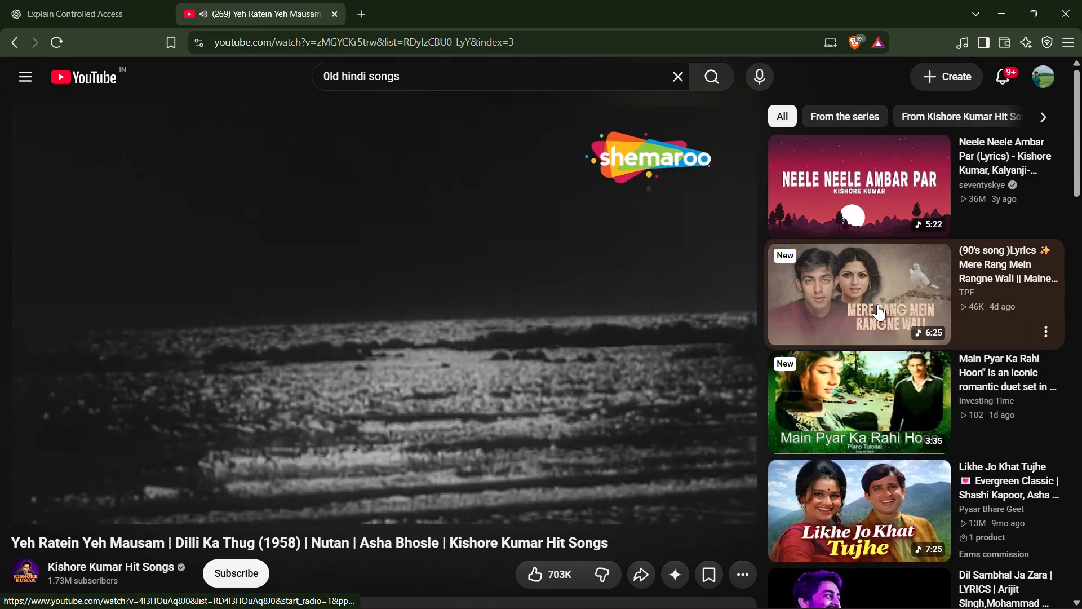
scroll(877, 304, "down", 3)
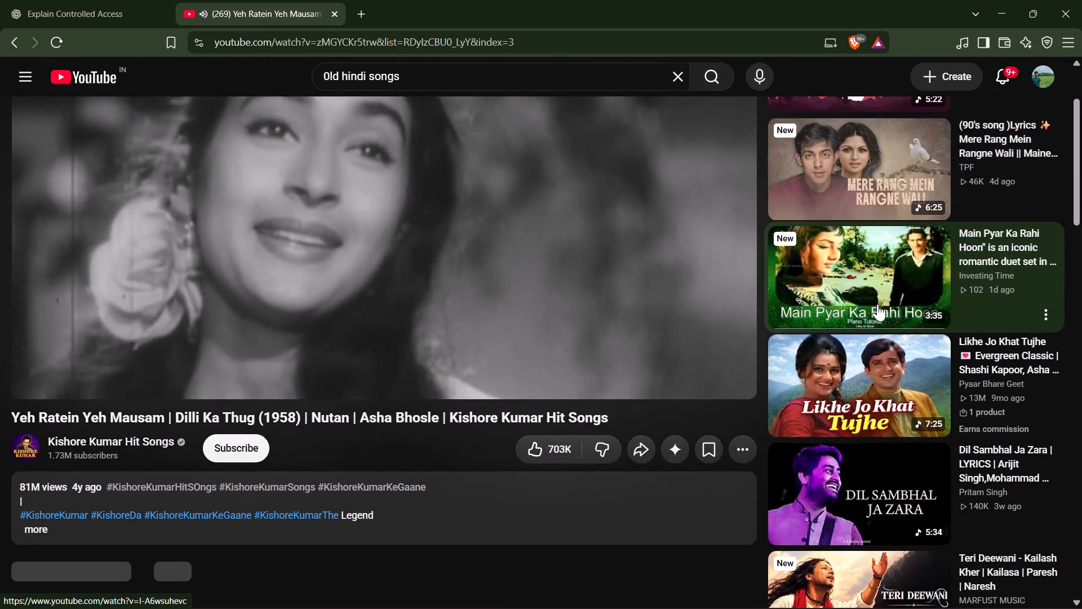
scroll(877, 304, "down", 4)
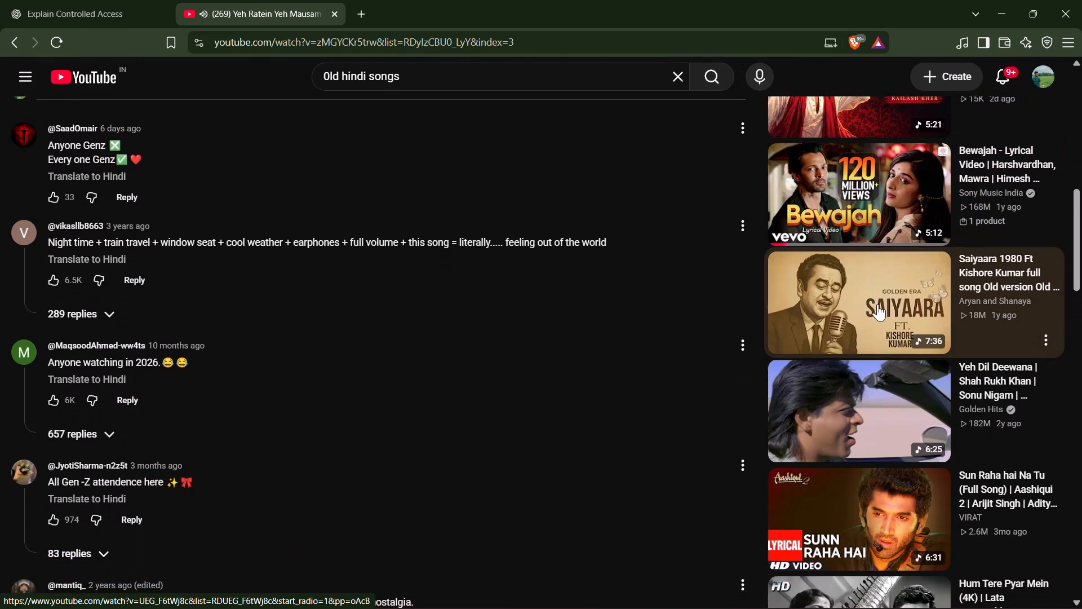
scroll(877, 304, "down", 10)
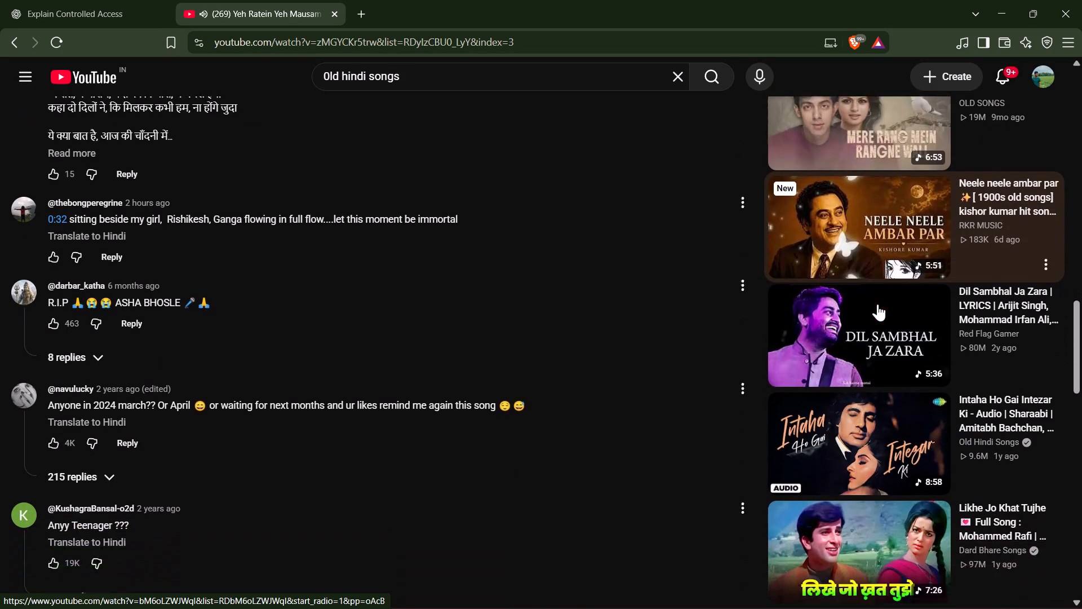
scroll(877, 304, "down", 3)
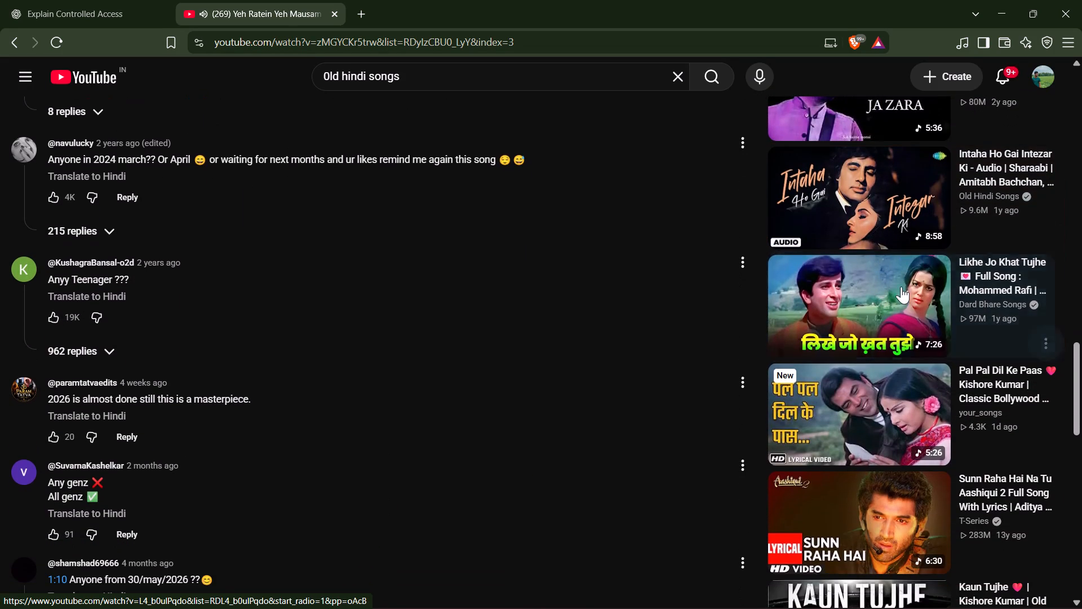
scroll(888, 374, "down", 5)
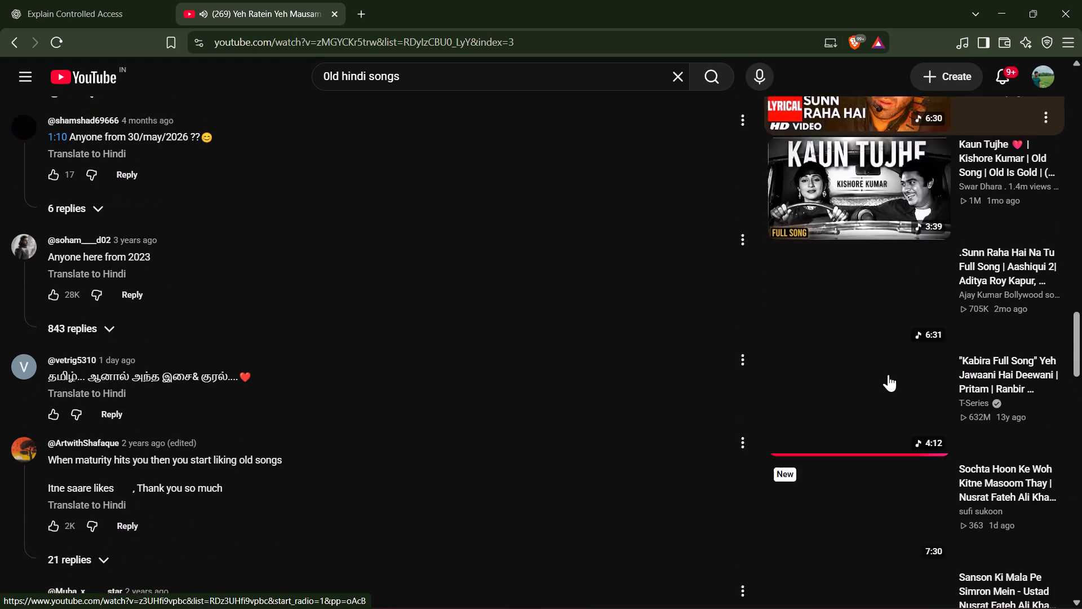
scroll(888, 374, "down", 6)
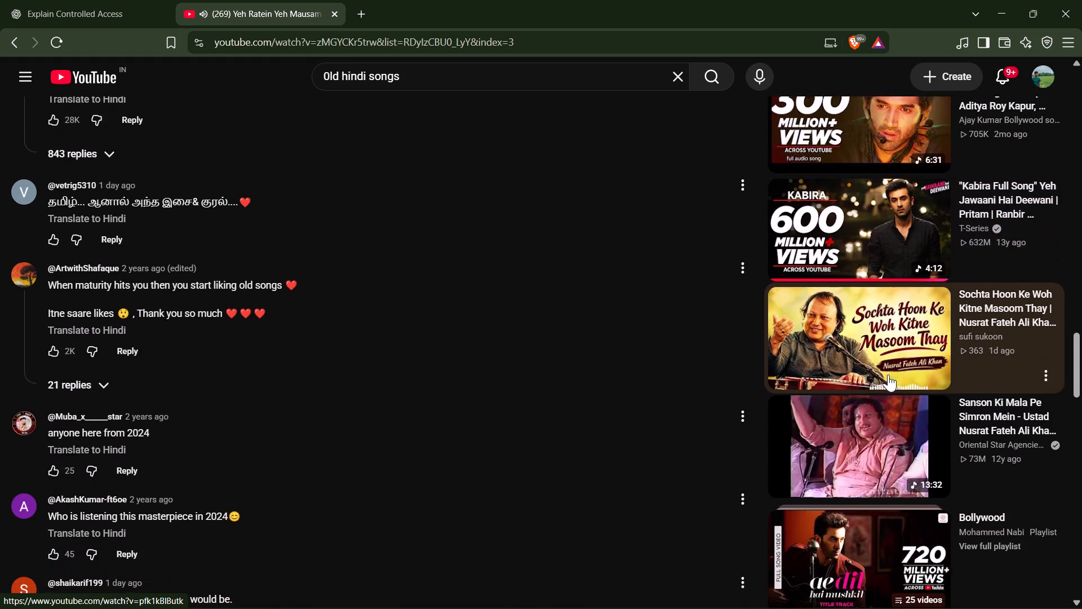
scroll(888, 374, "down", 6)
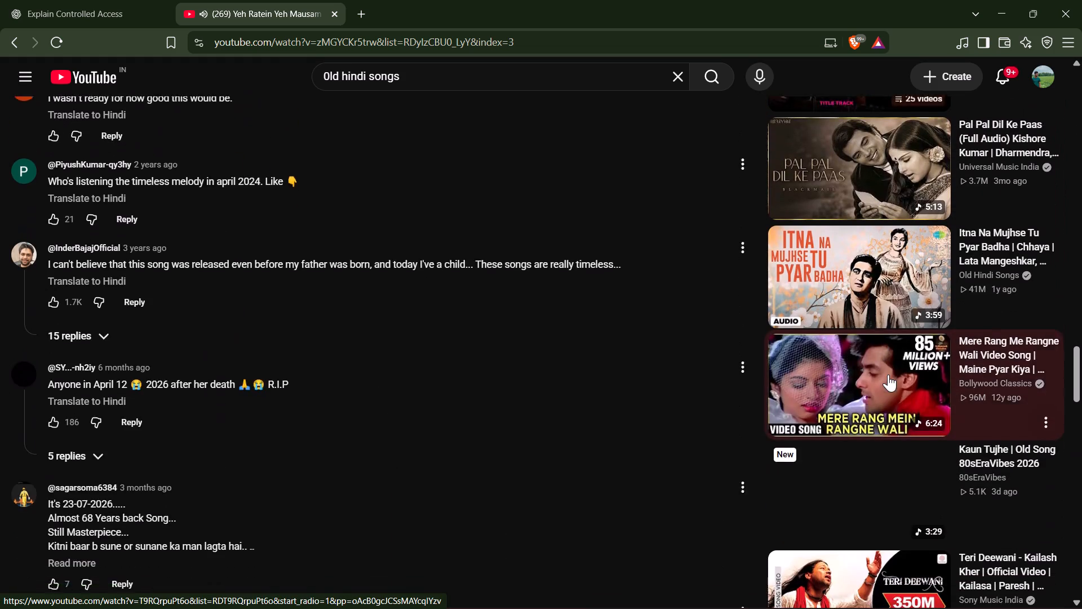
scroll(888, 374, "down", 4)
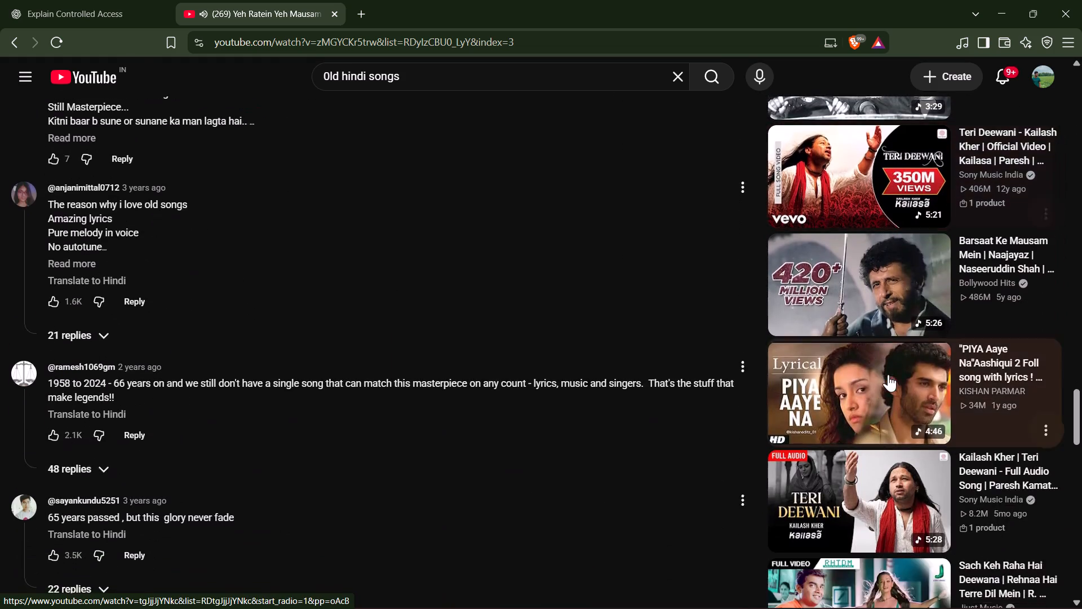
scroll(888, 374, "down", 2)
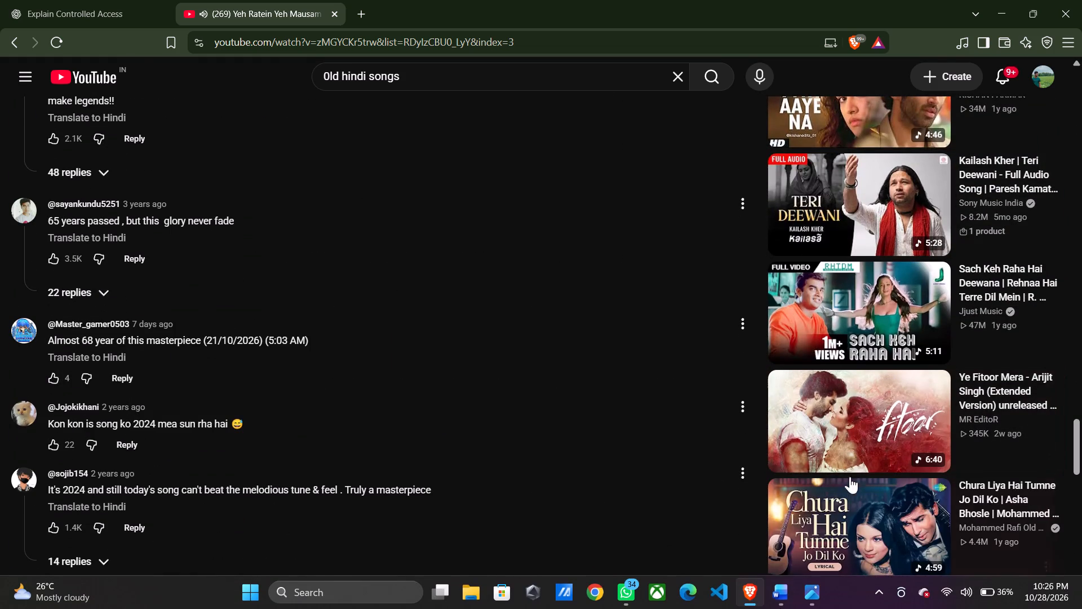
scroll(852, 476, "down", 4)
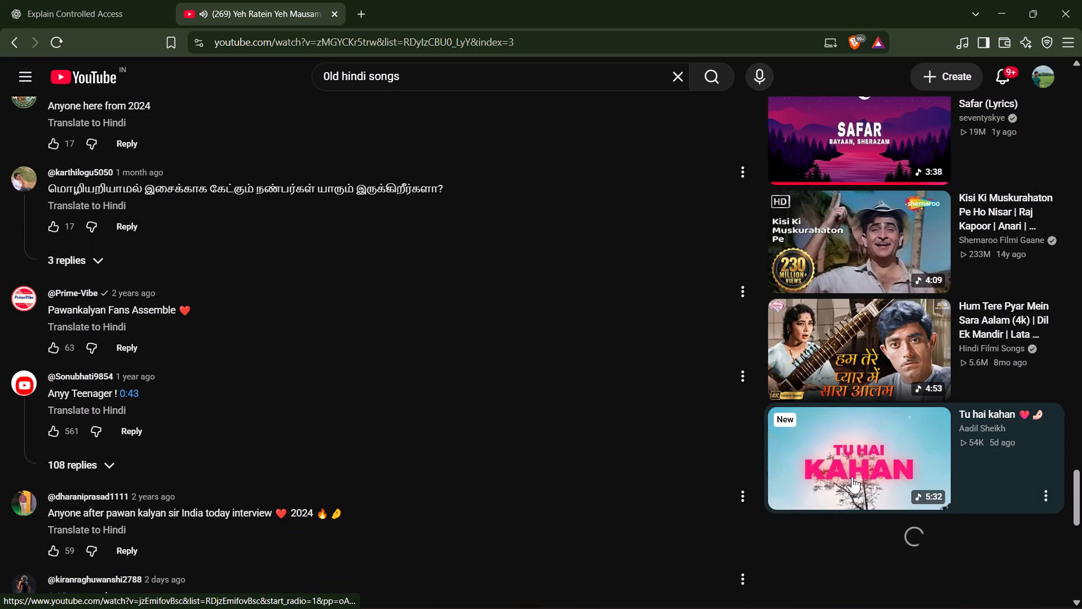
scroll(848, 509, "down", 3)
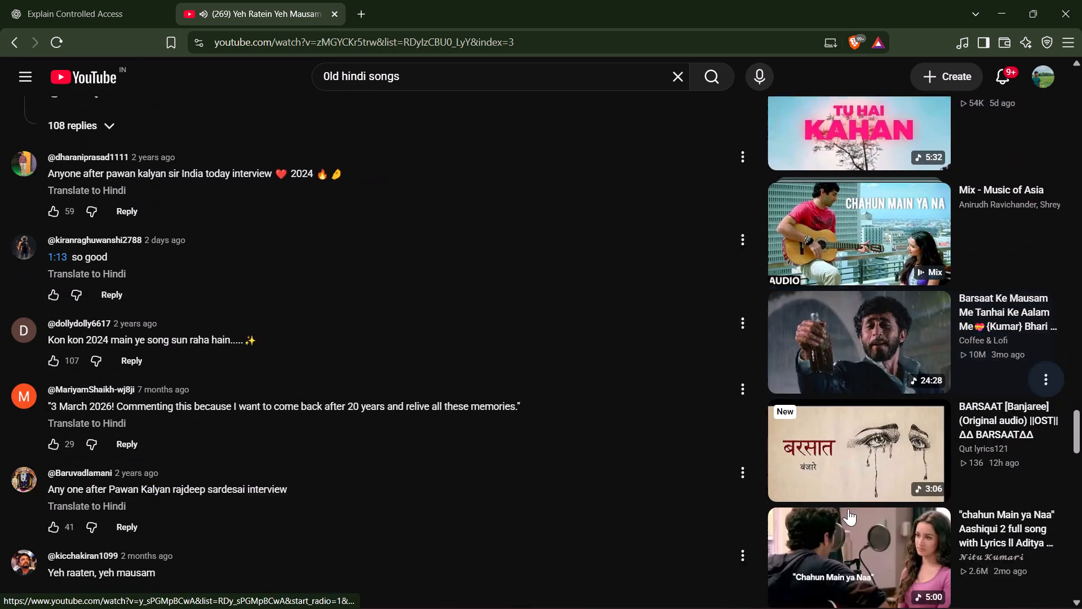
scroll(848, 509, "down", 3)
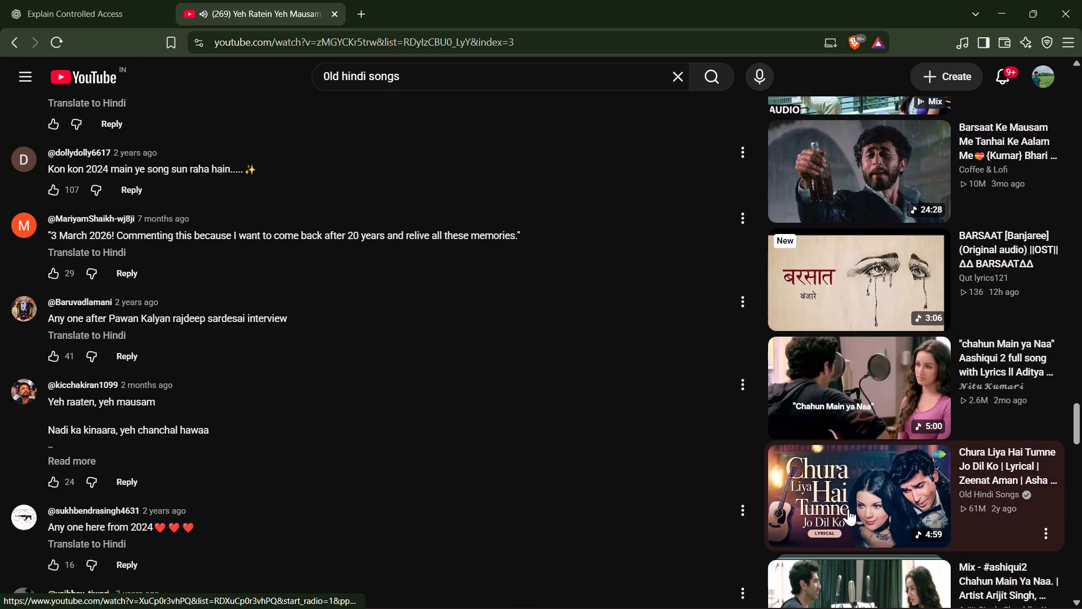
scroll(848, 509, "down", 4)
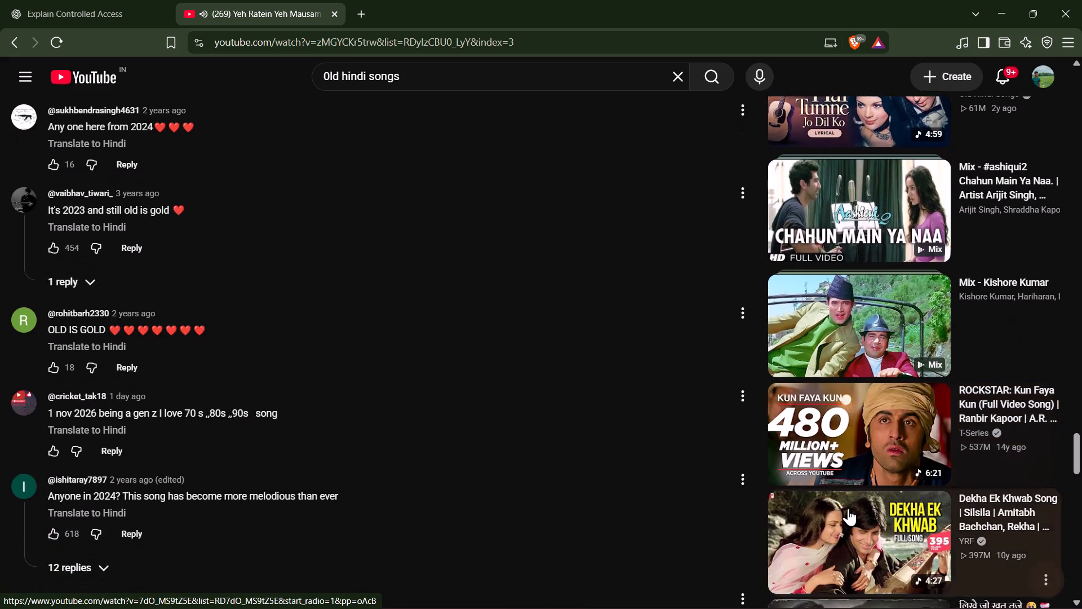
scroll(848, 509, "down", 2)
scroll(639, 263, "up", 11)
Go to the YouTube home page and browse the music mixes, videos and Shorts in its feed.
left_click(54, 74)
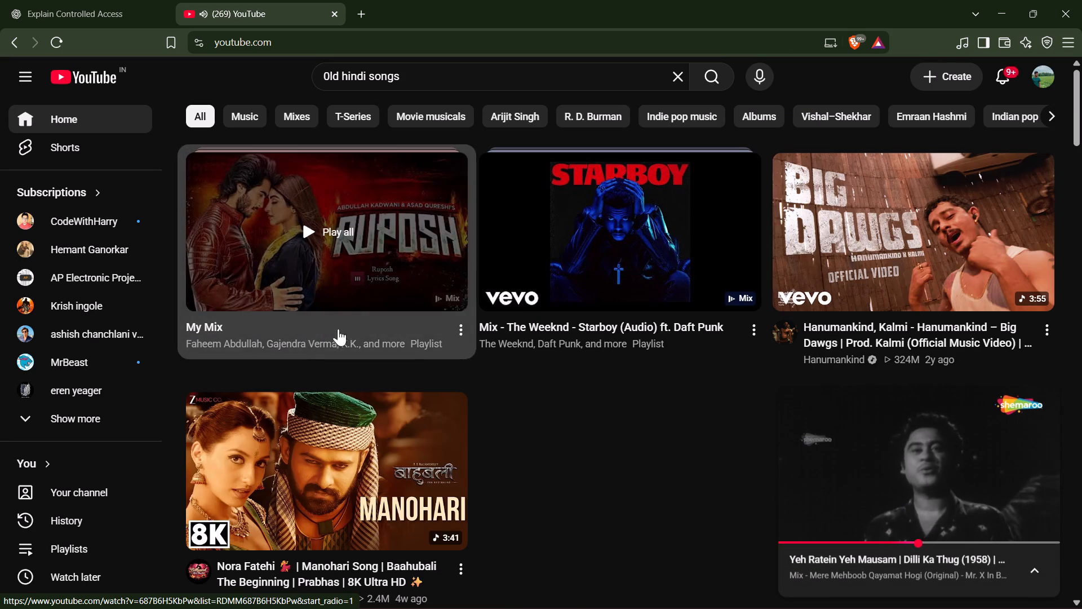
scroll(580, 413, "down", 6)
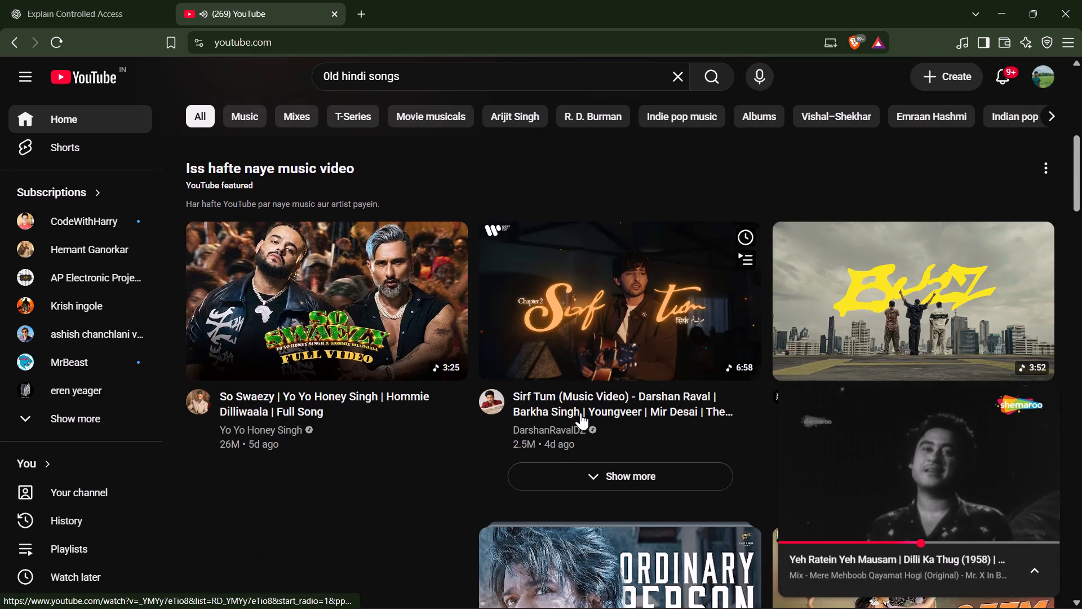
scroll(580, 413, "down", 1)
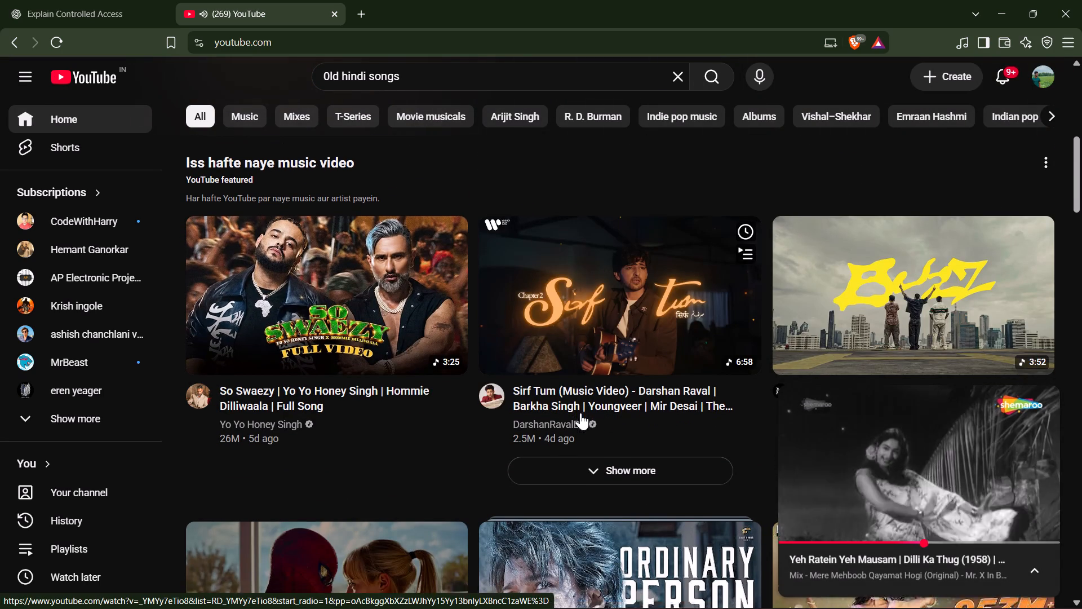
scroll(580, 413, "down", 6)
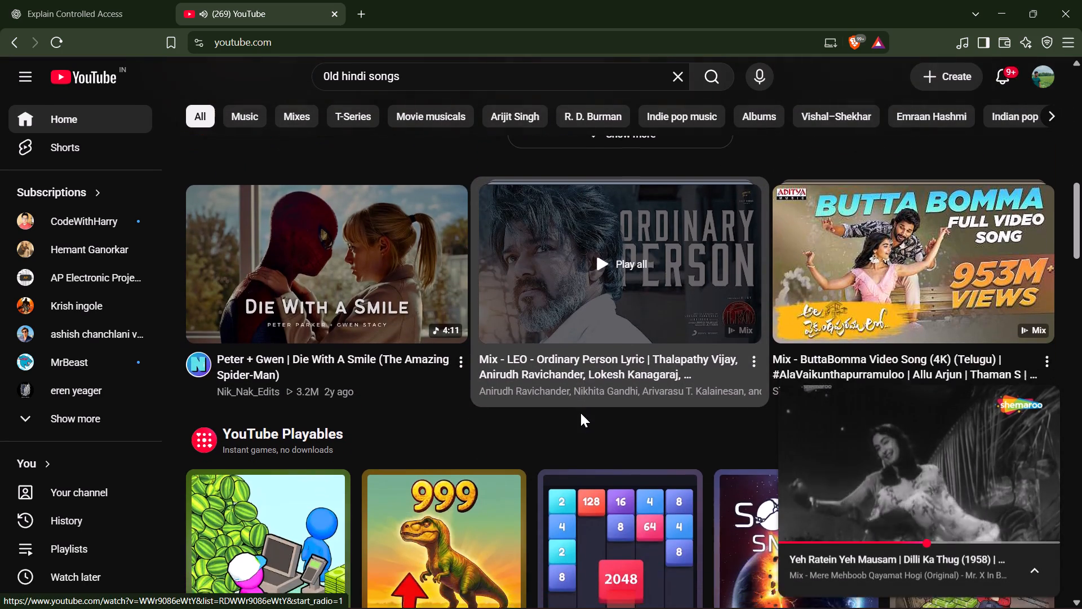
scroll(580, 413, "down", 5)
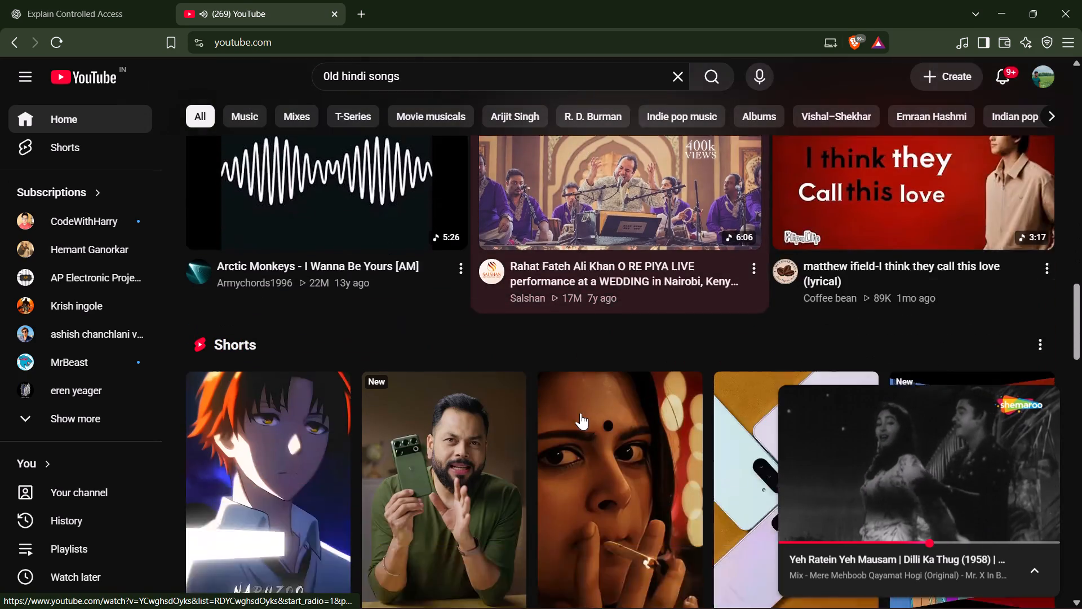
scroll(580, 413, "down", 5)
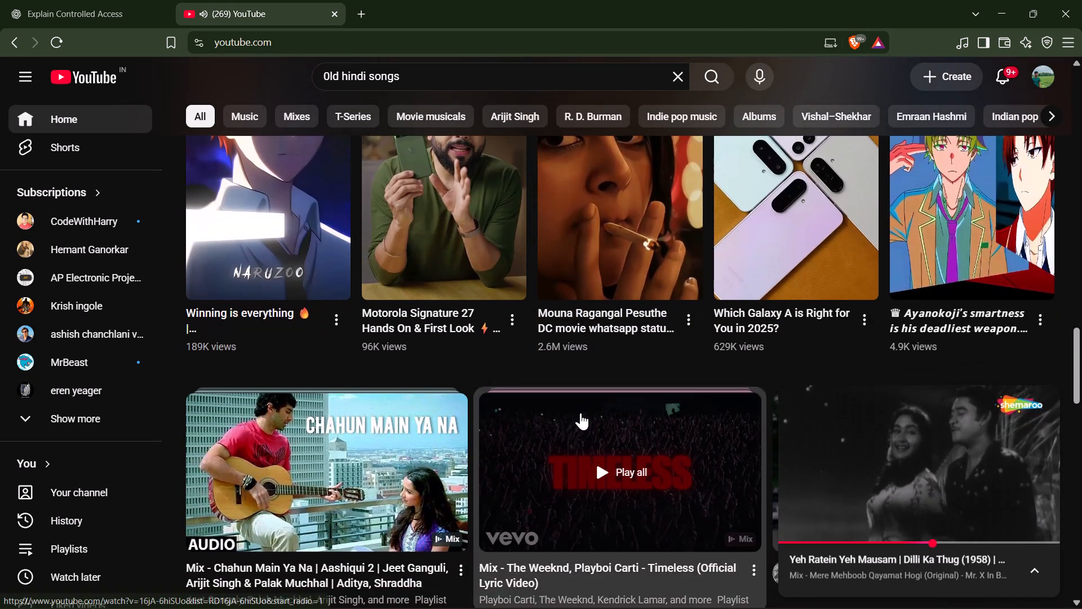
scroll(580, 413, "down", 4)
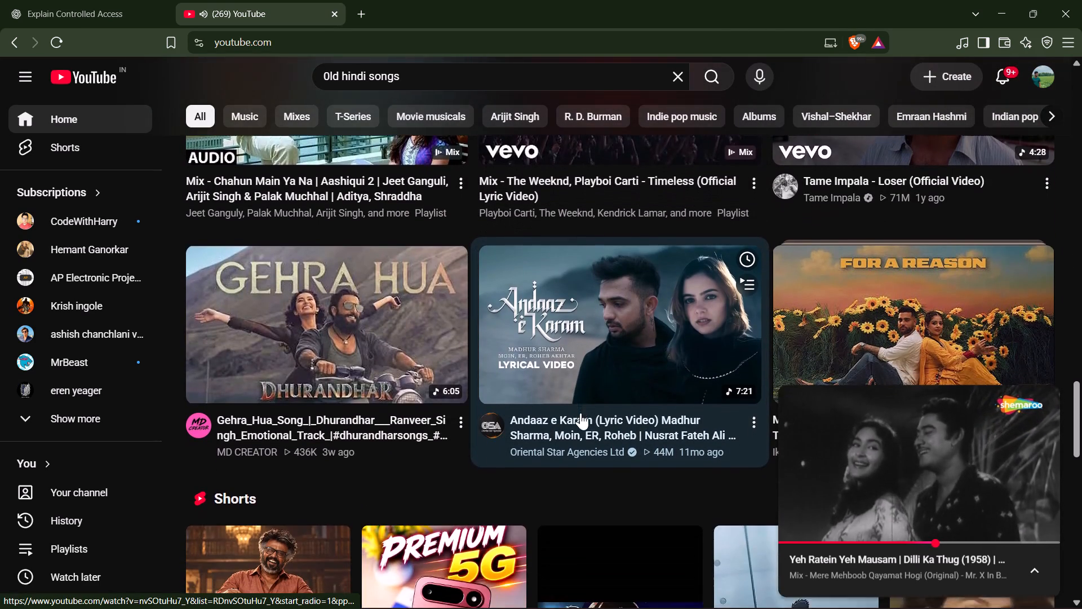
scroll(580, 413, "down", 5)
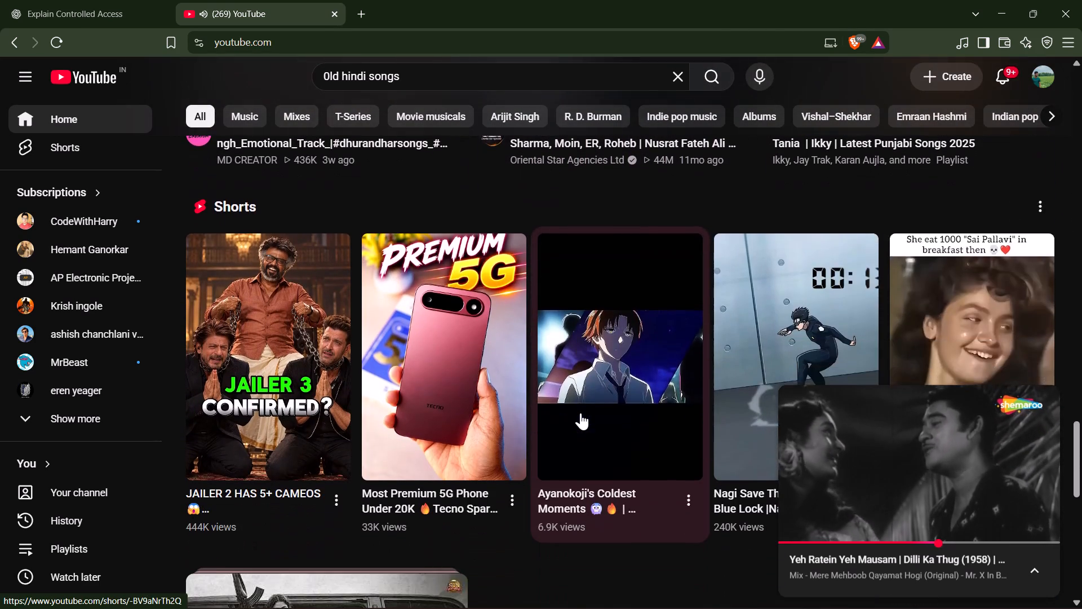
scroll(580, 413, "down", 4)
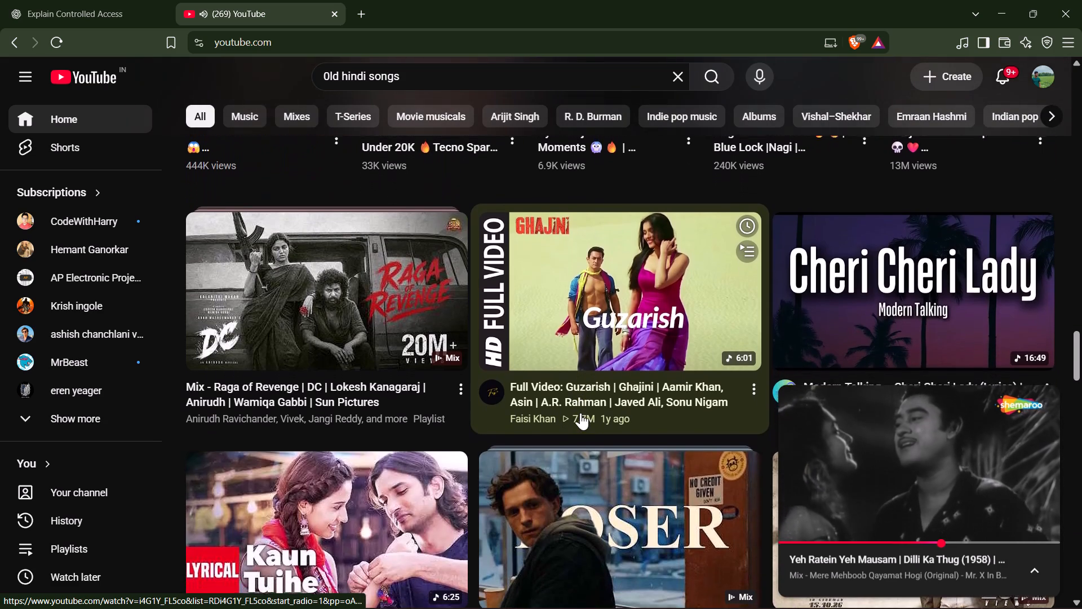
scroll(580, 413, "down", 6)
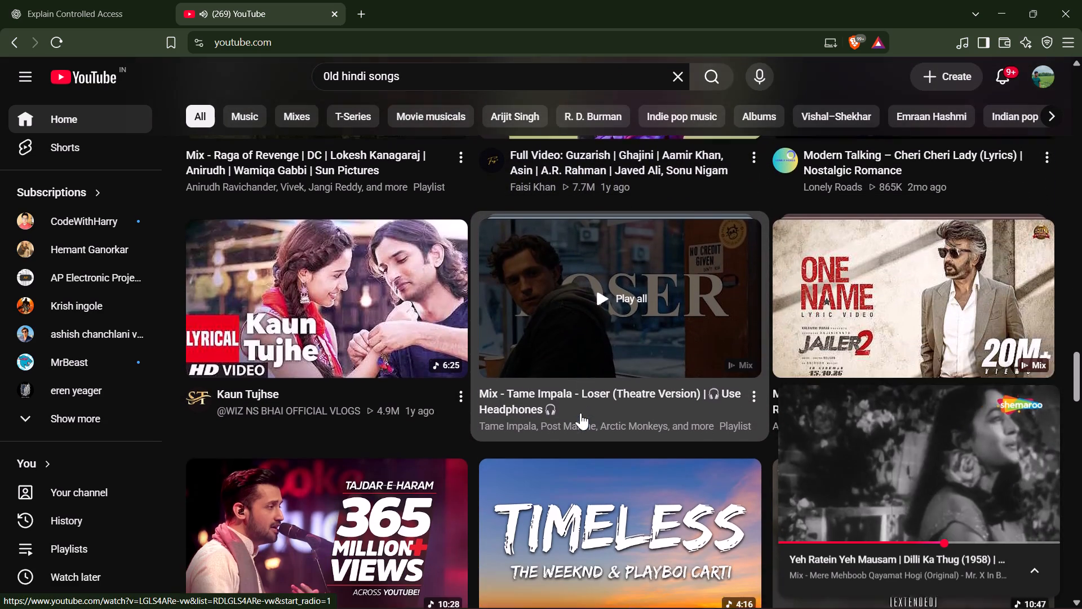
scroll(580, 413, "down", 4)
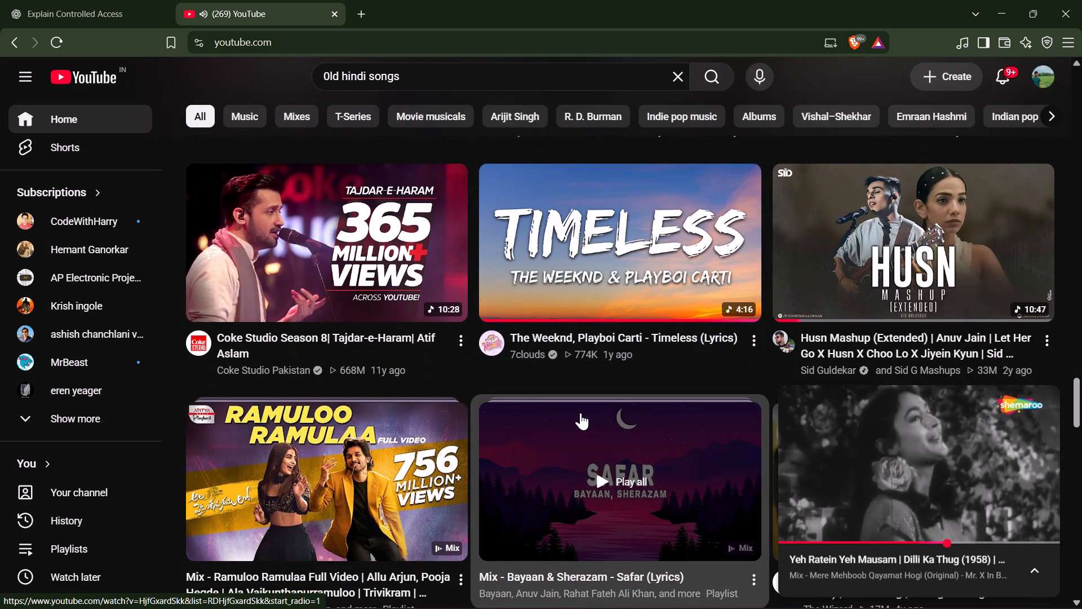
scroll(580, 413, "down", 4)
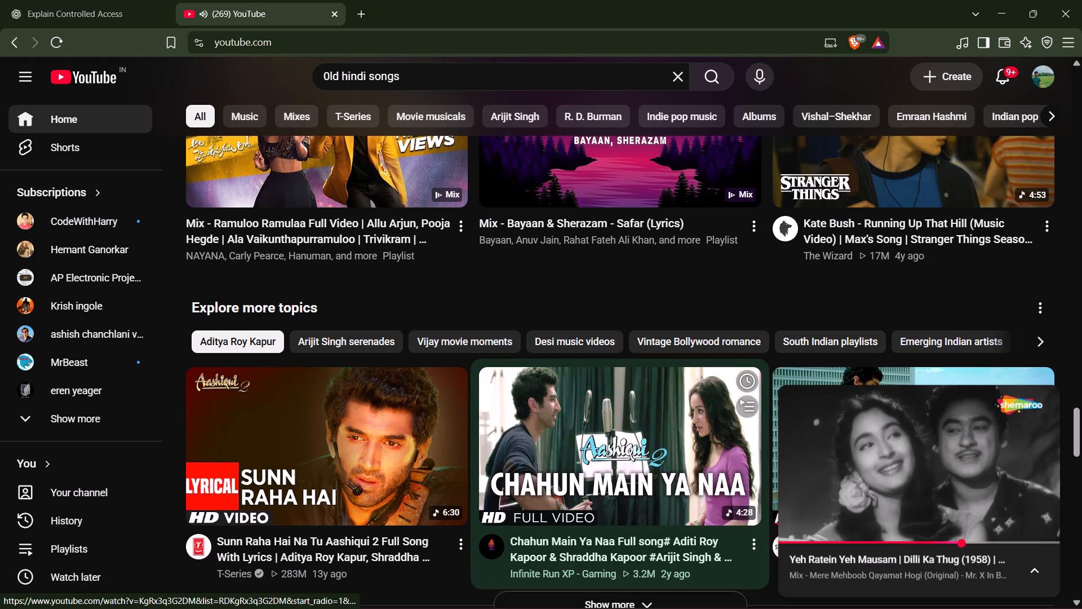
Return to the StartSmart report in Word and centre-align the whole Head of Department block, including the empty line below it.
right_click(777, 597)
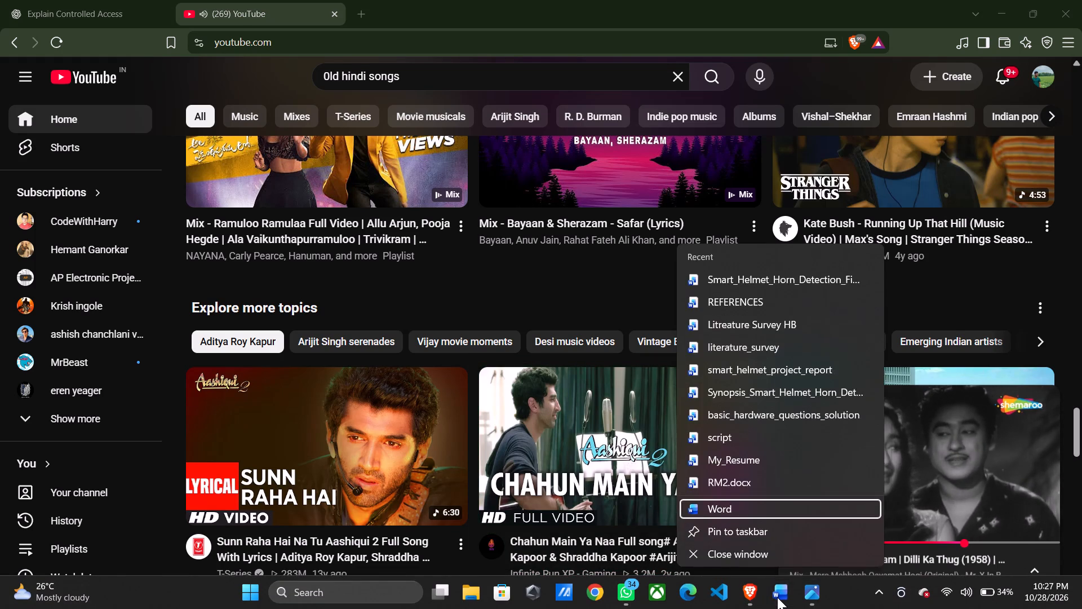
left_click(777, 597)
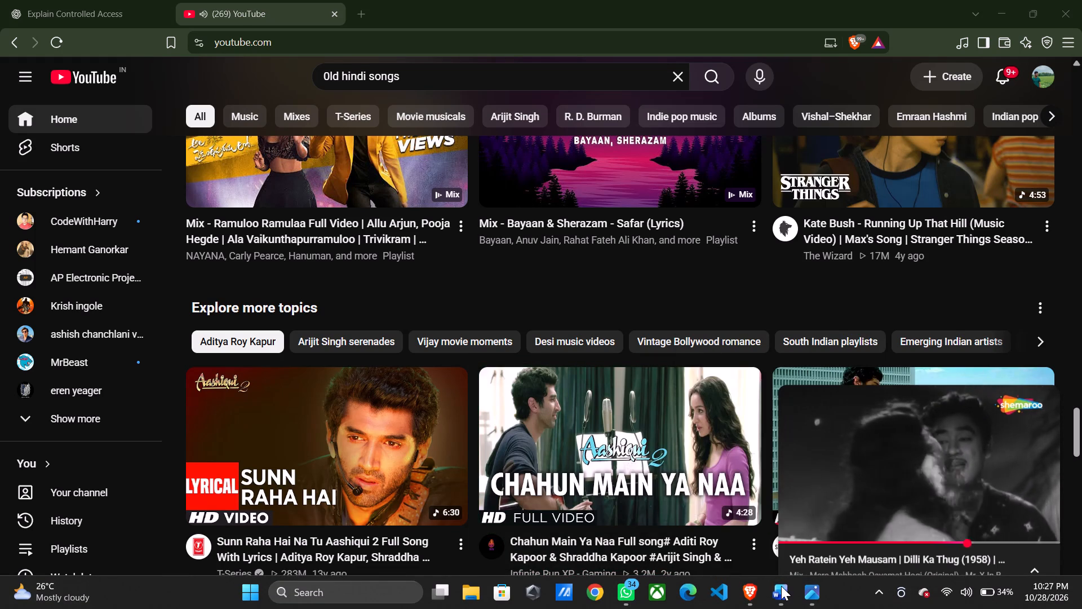
left_click(781, 586)
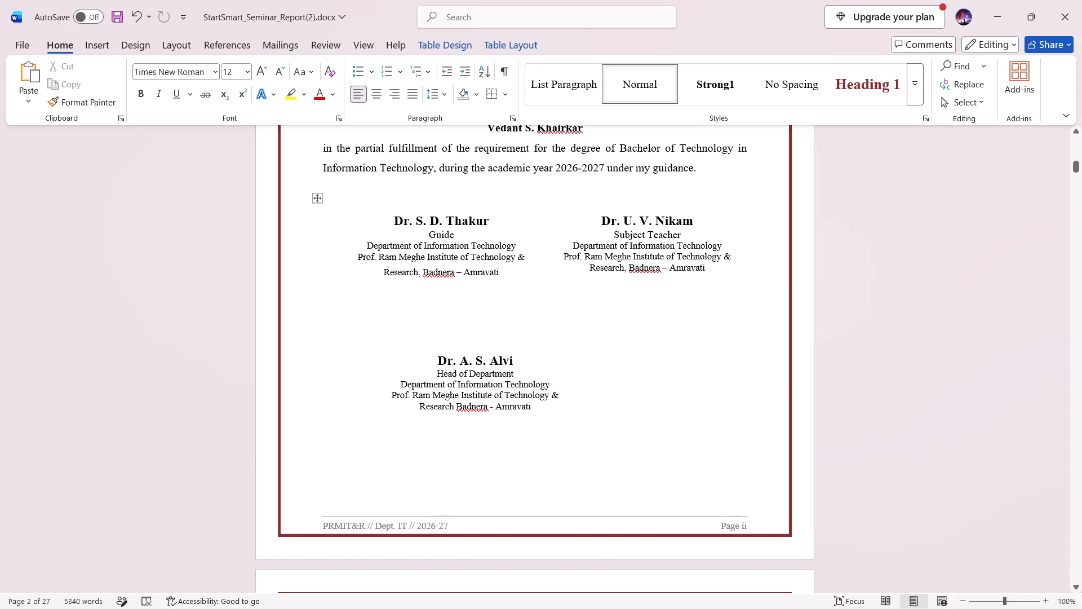
left_click_drag(427, 358, 478, 376)
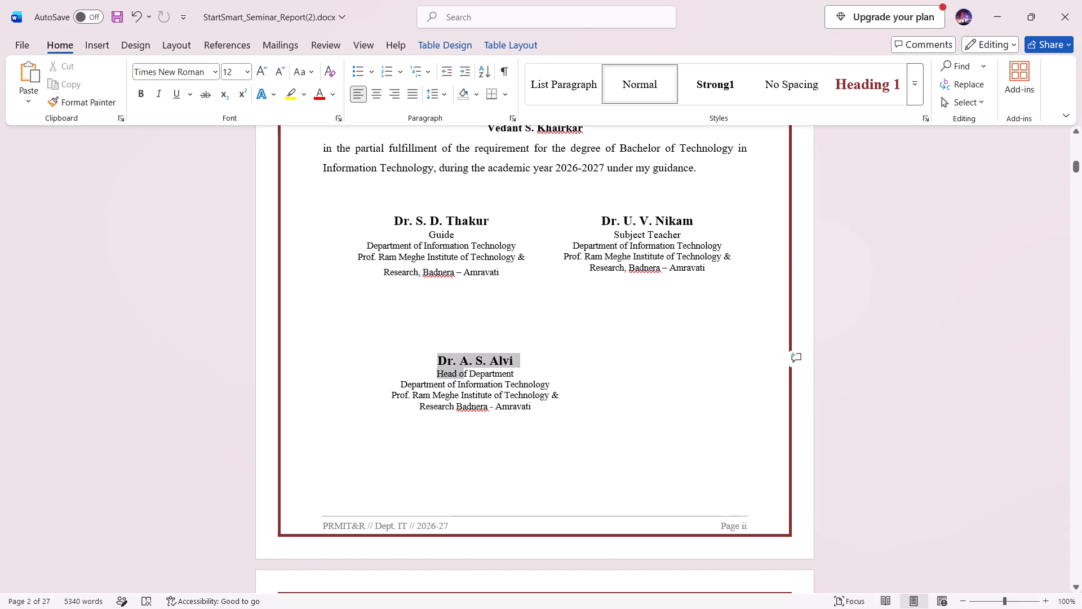
left_click_drag(478, 376, 530, 421)
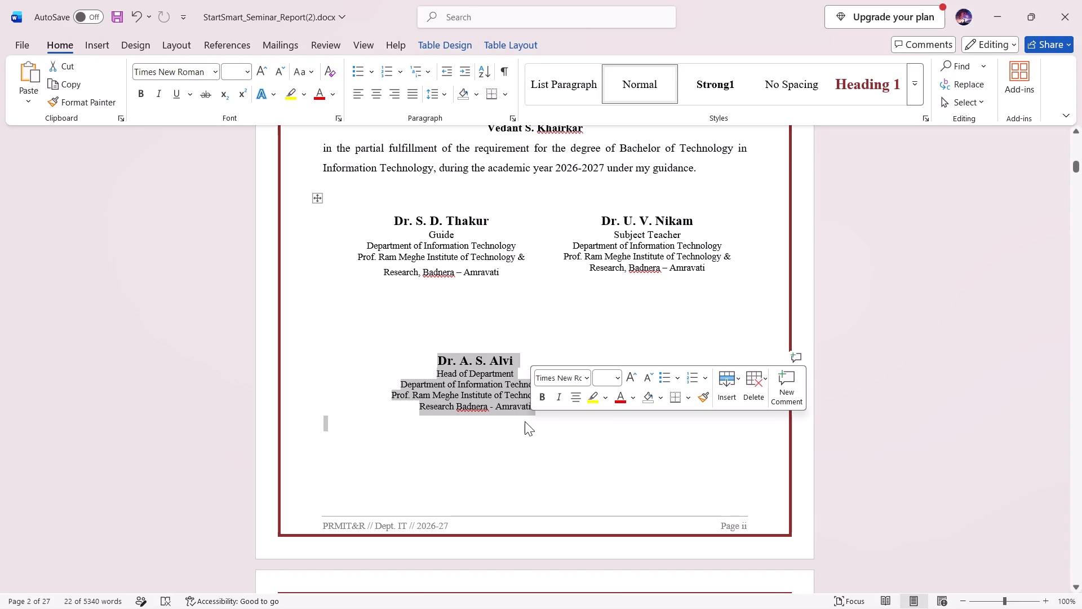
left_click(373, 89)
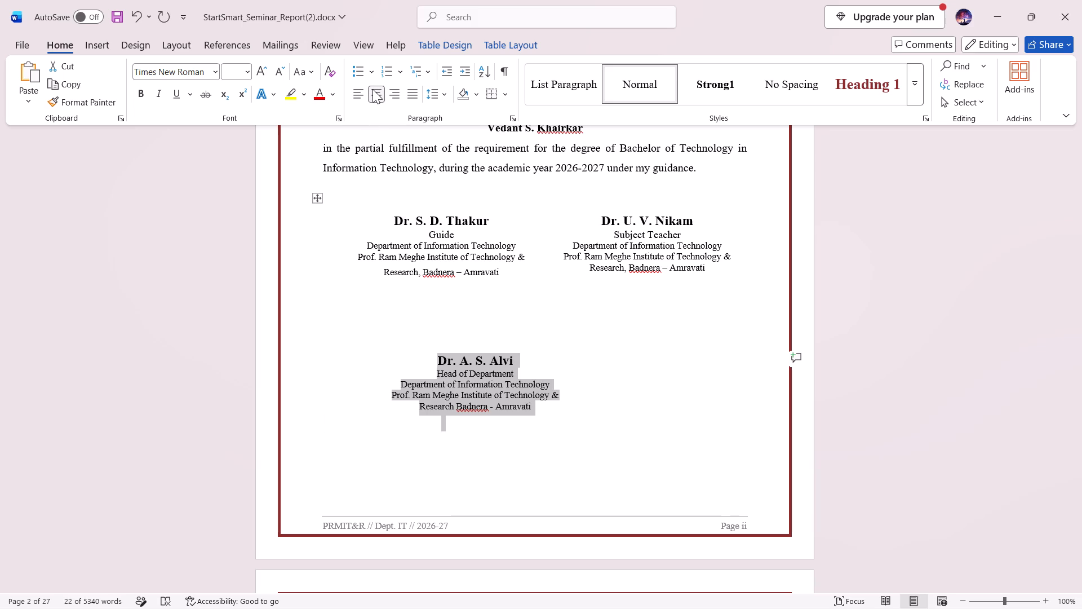
right_click(462, 359)
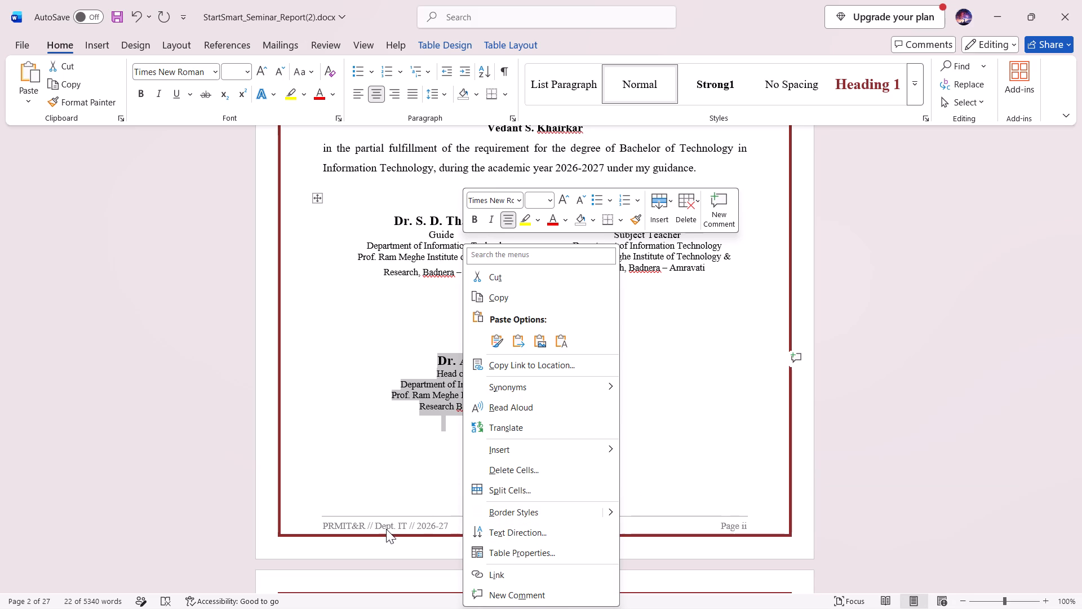
left_click(380, 471)
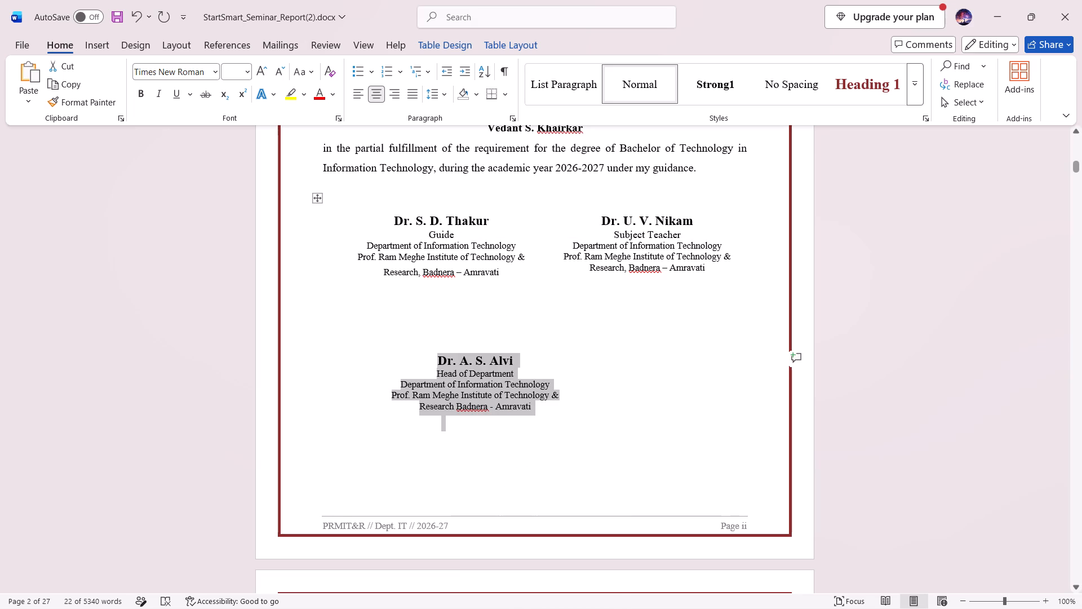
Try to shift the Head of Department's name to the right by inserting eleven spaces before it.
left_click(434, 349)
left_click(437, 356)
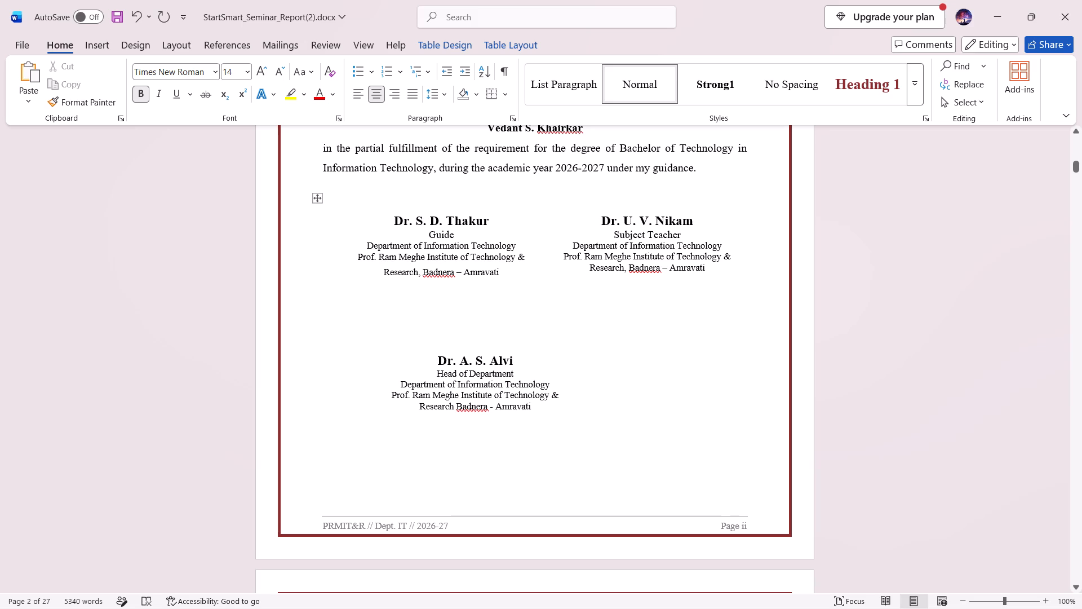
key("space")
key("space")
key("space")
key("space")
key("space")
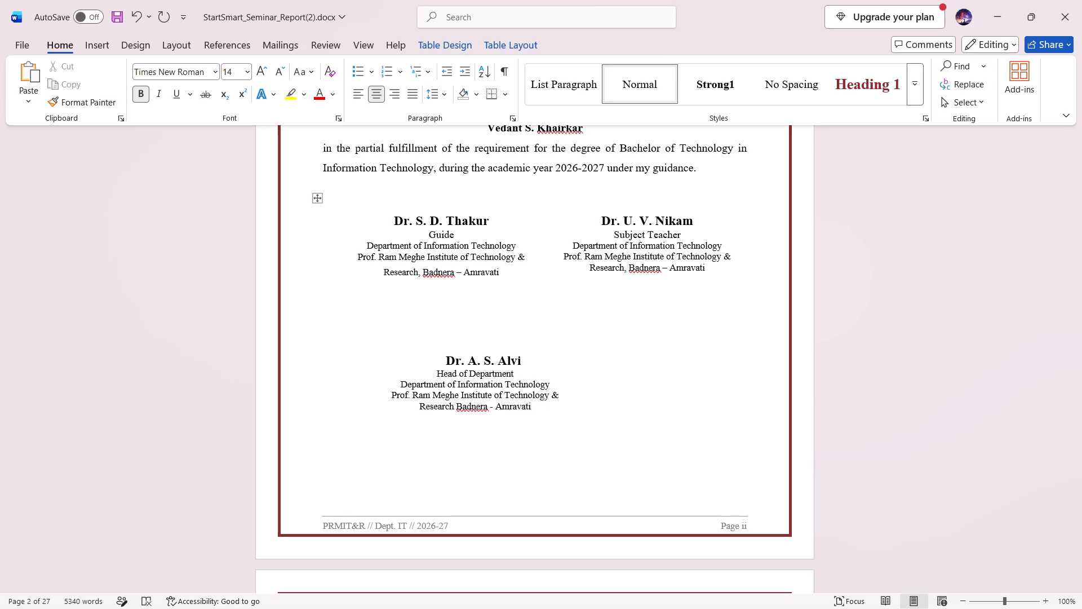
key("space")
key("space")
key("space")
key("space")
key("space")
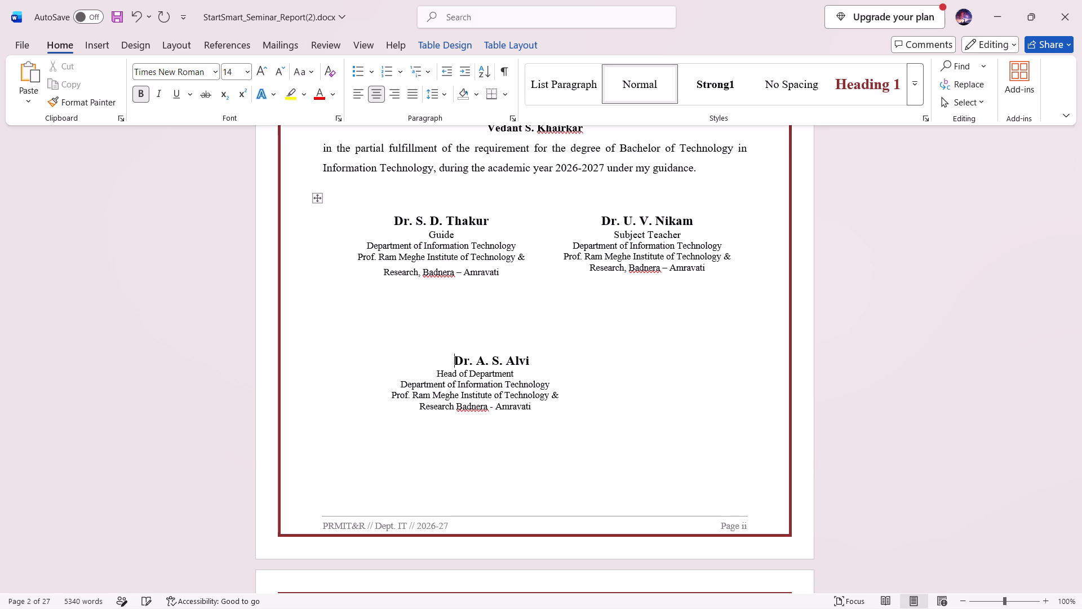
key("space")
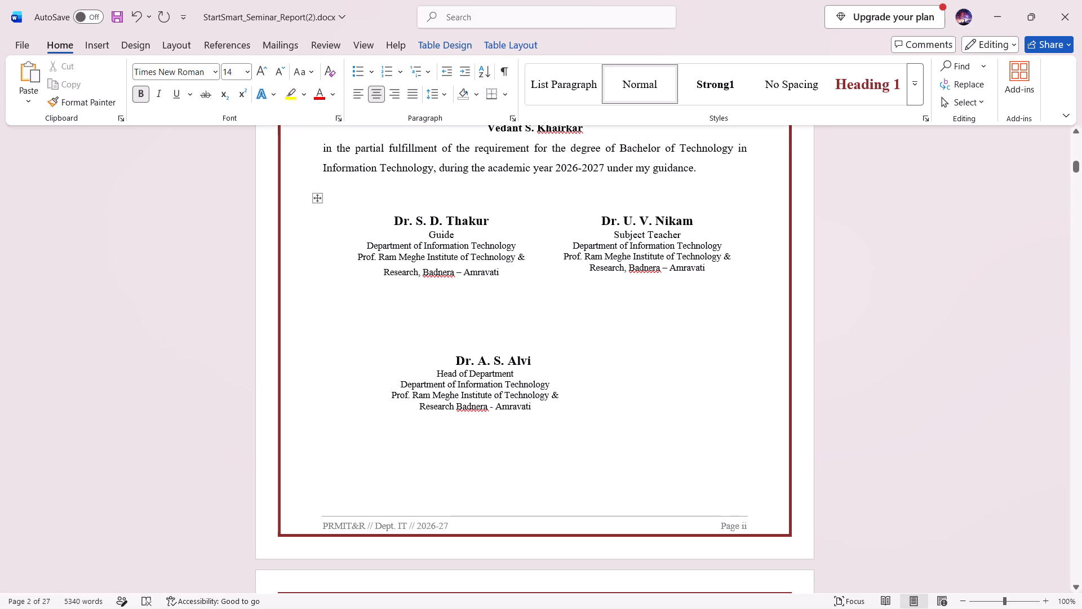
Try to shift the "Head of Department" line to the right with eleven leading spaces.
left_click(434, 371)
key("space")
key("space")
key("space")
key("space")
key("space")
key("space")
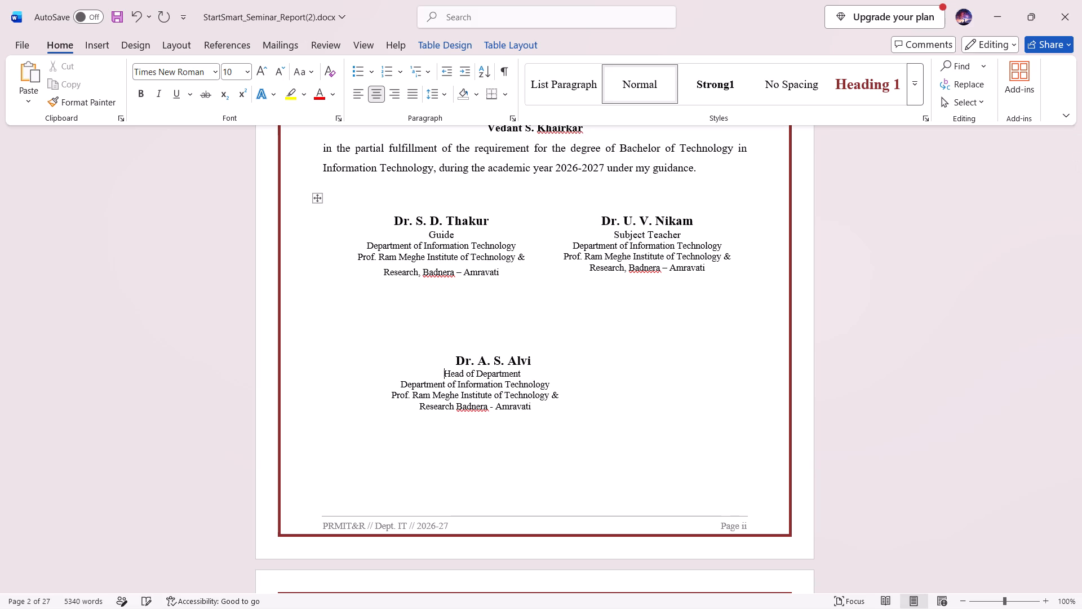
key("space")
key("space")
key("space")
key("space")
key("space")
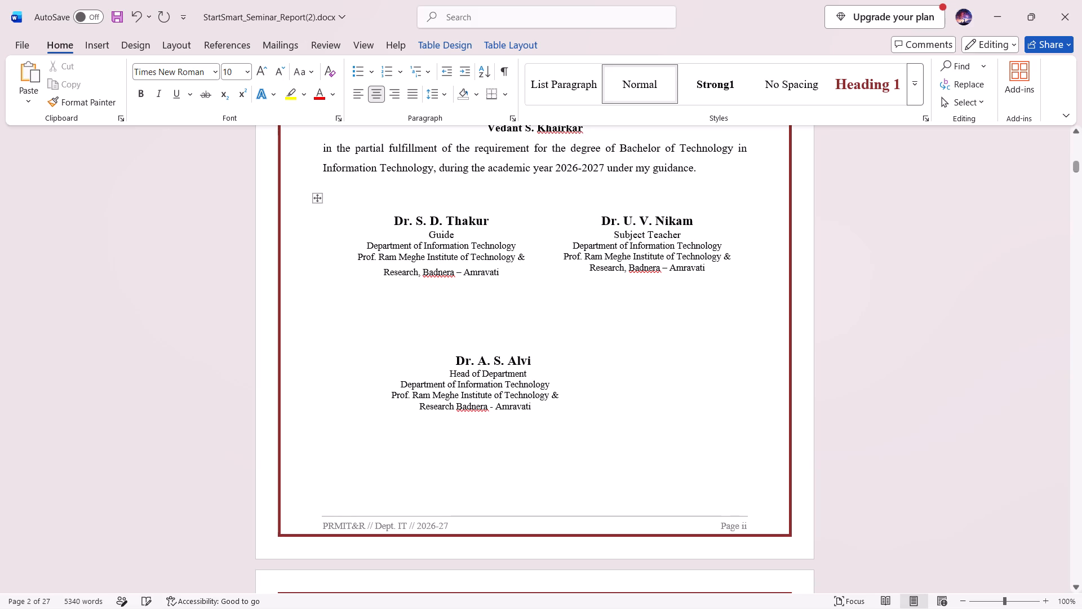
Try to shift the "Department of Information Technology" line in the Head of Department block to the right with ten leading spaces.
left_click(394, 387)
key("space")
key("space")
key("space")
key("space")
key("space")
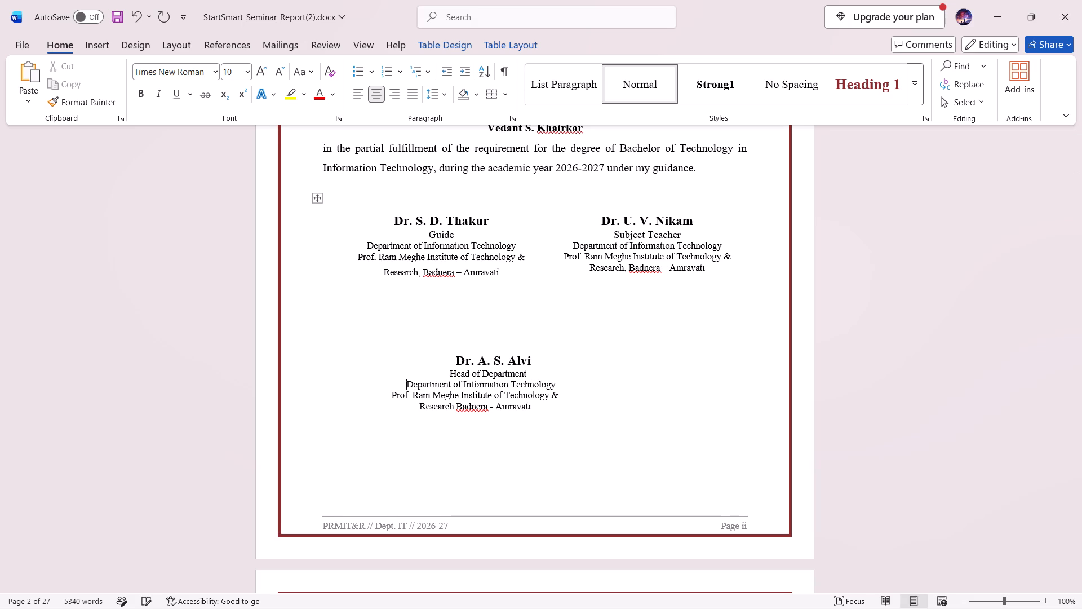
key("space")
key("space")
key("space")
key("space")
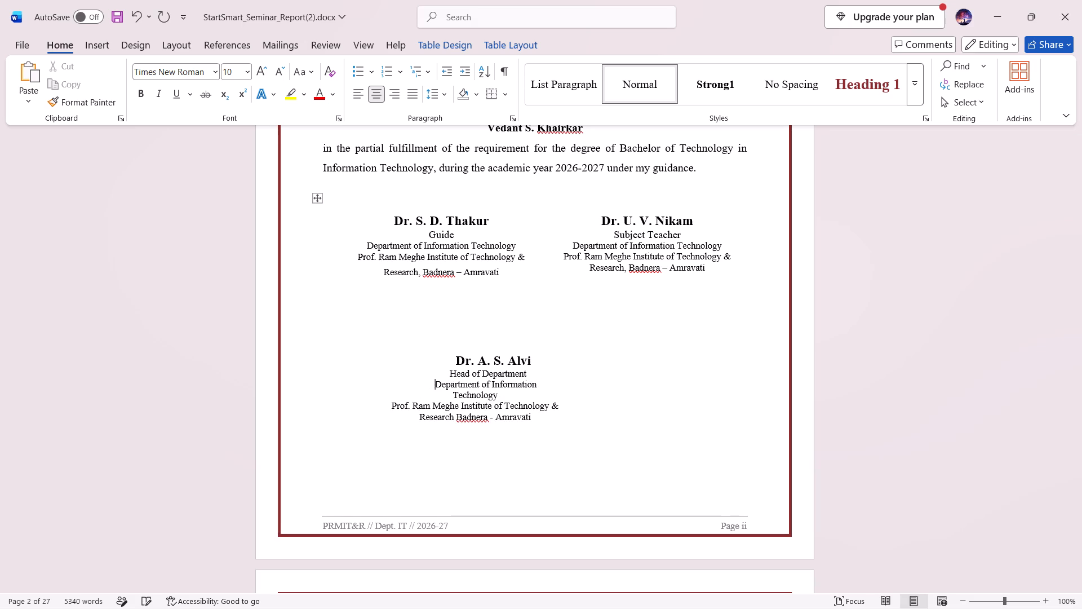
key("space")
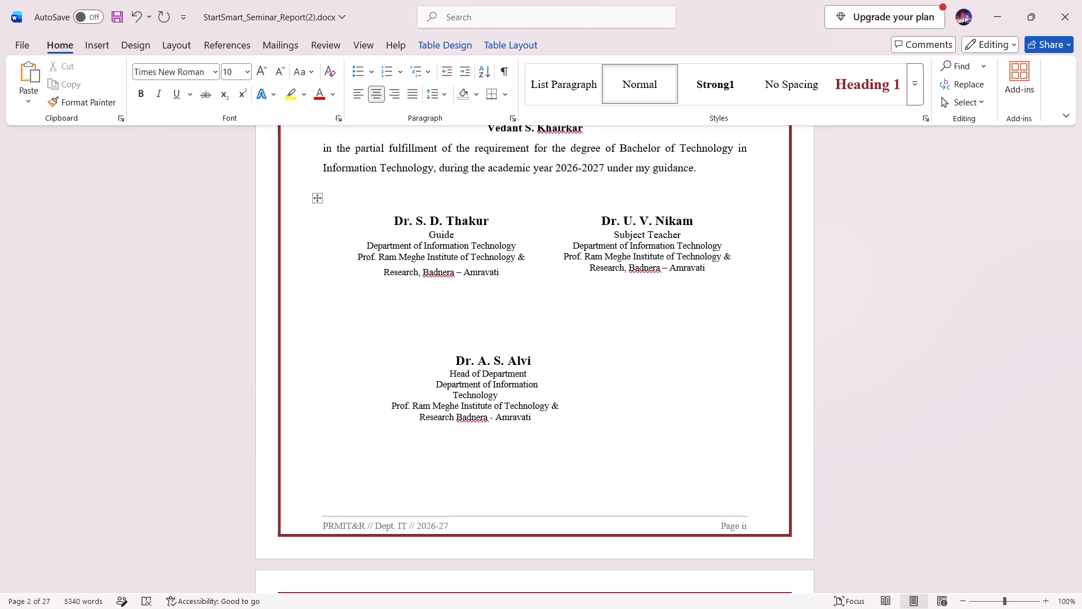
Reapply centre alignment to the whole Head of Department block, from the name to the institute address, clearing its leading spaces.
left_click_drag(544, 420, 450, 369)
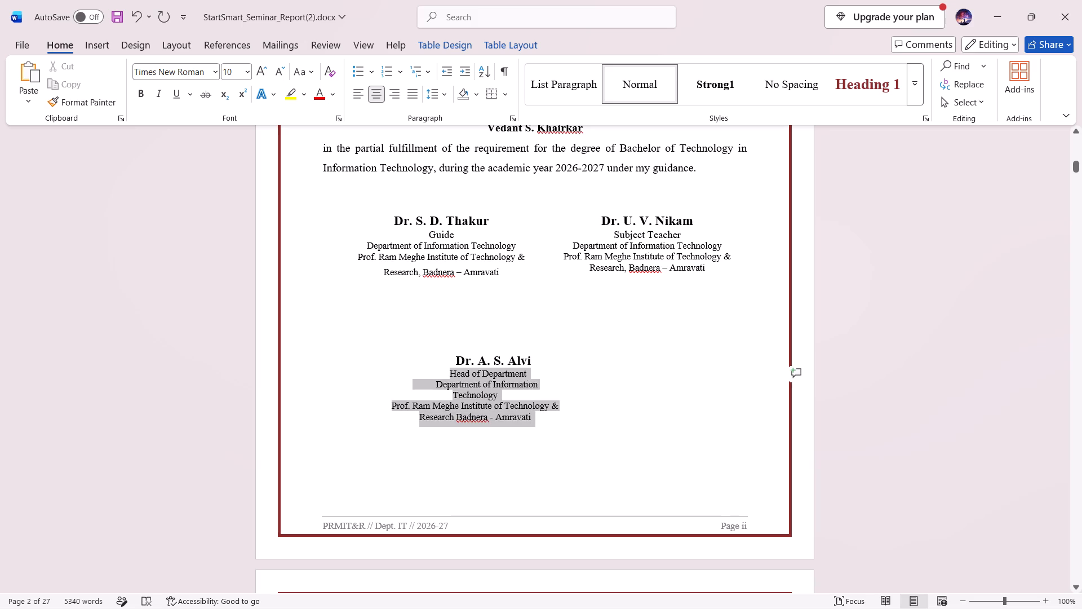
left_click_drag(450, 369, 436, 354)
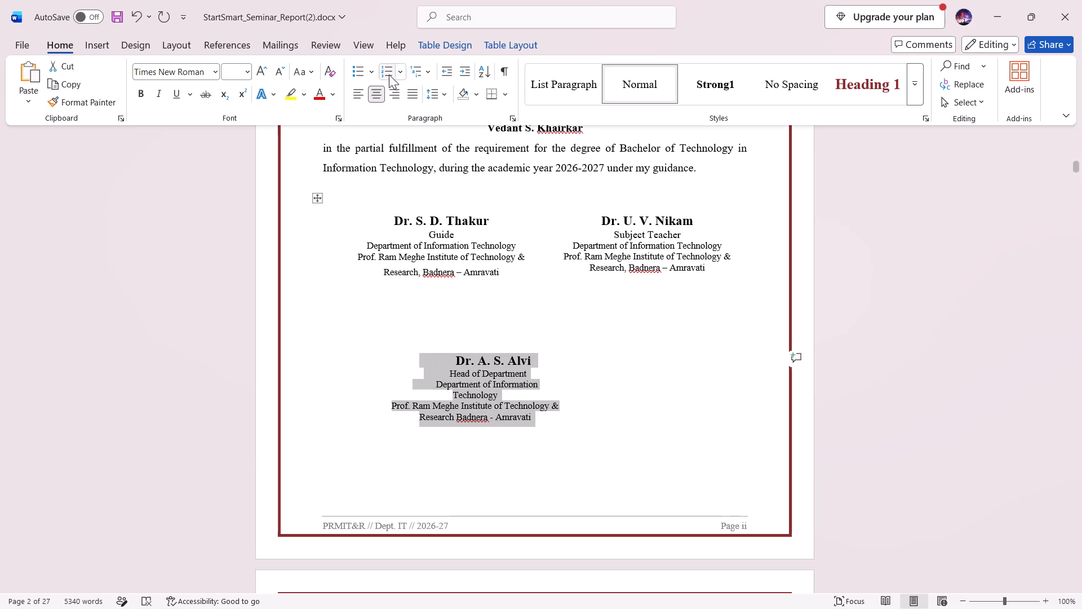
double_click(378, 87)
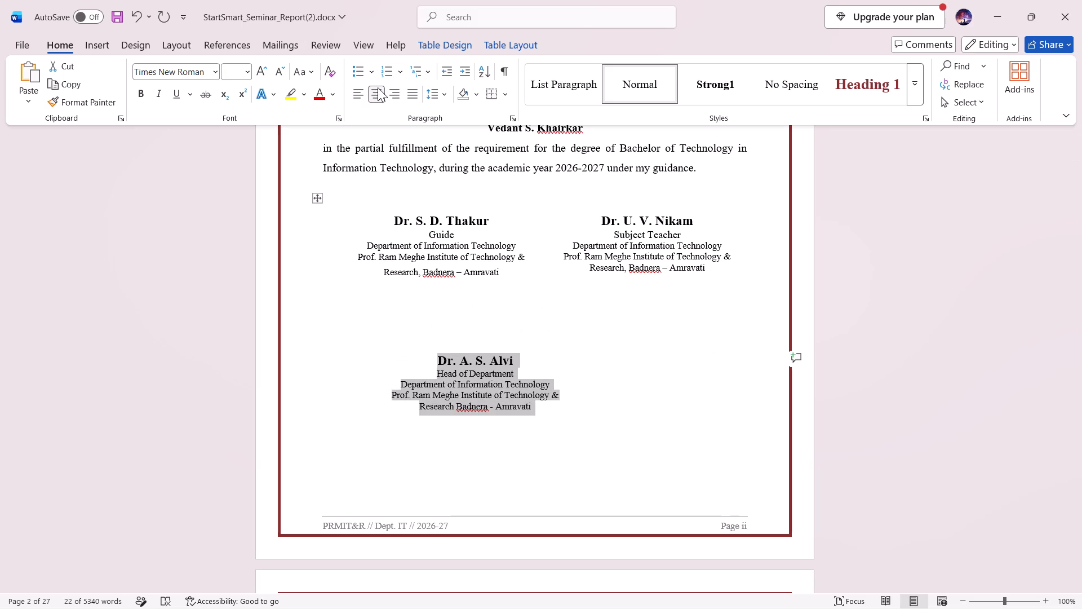
Right-align the empty table cell beside the Head of Department block, after trying centre alignment on it.
left_click(639, 398)
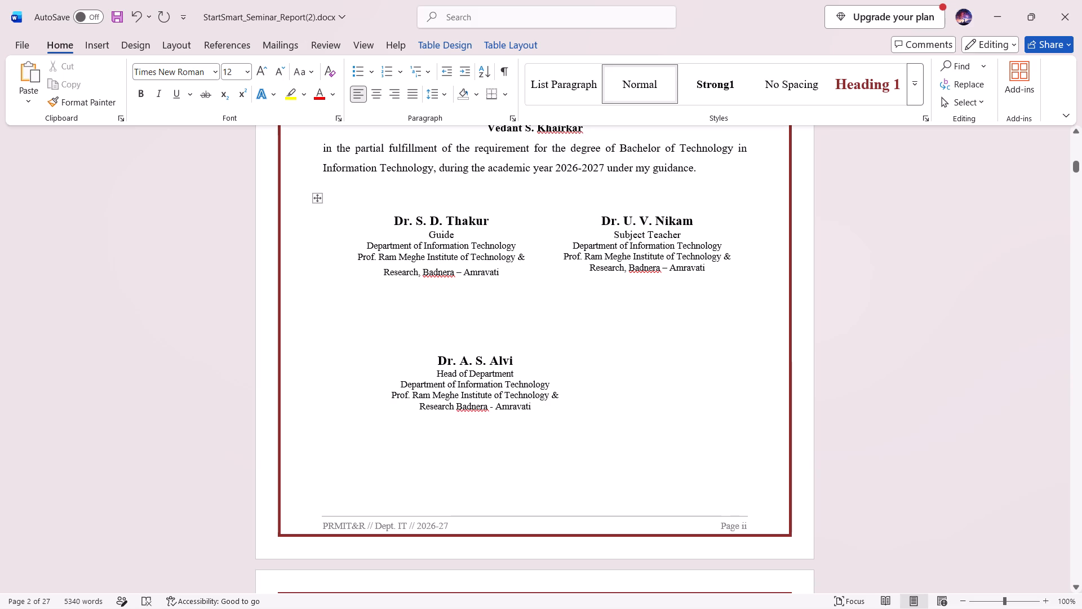
left_click(639, 398)
left_click(381, 91)
left_click(393, 90)
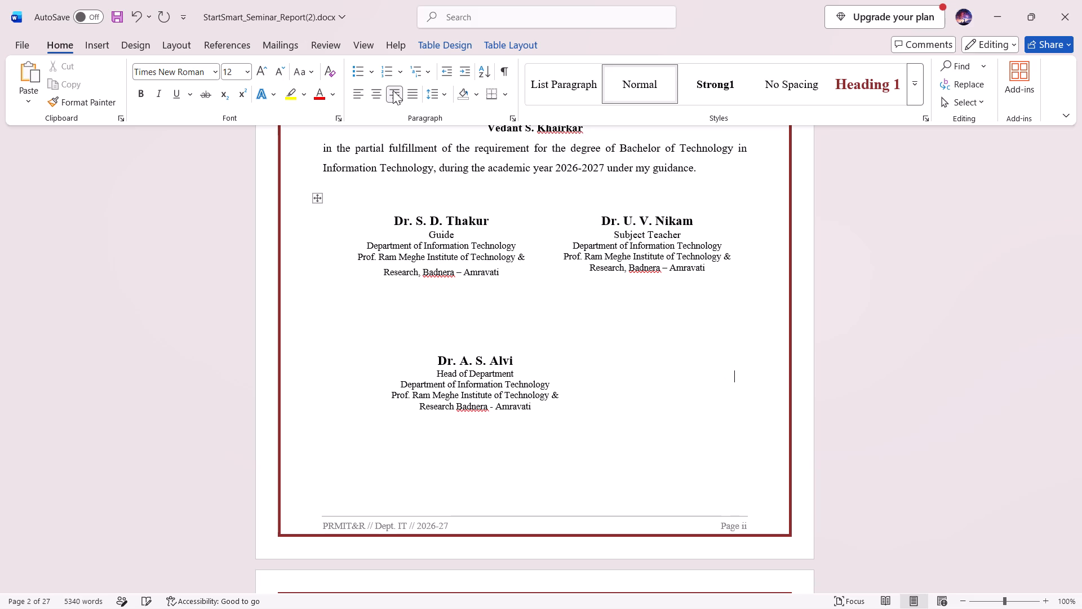
left_click(592, 378)
left_click(429, 355)
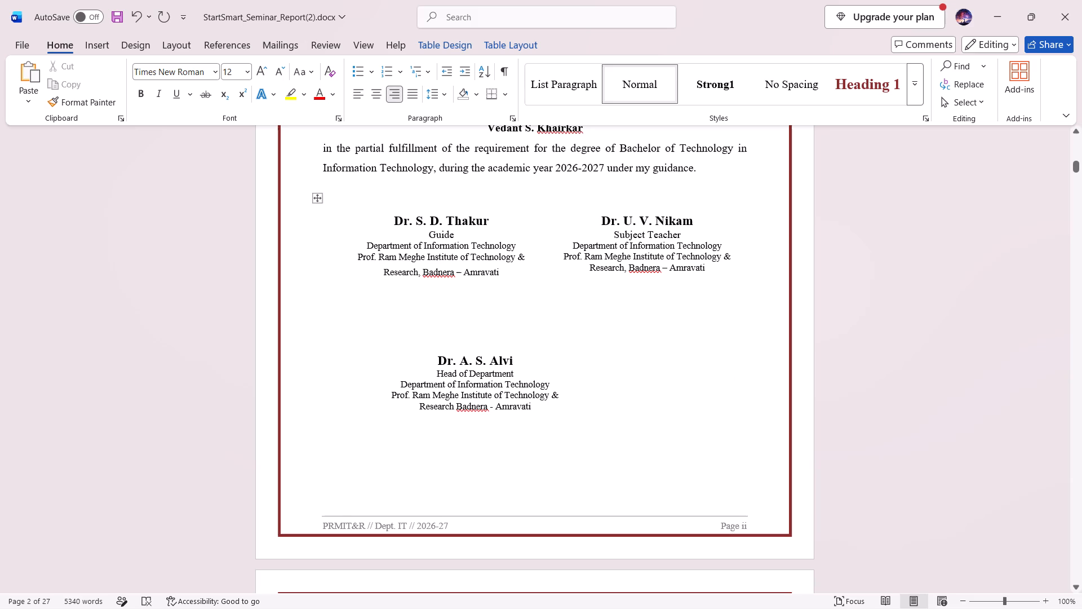
left_click(388, 394)
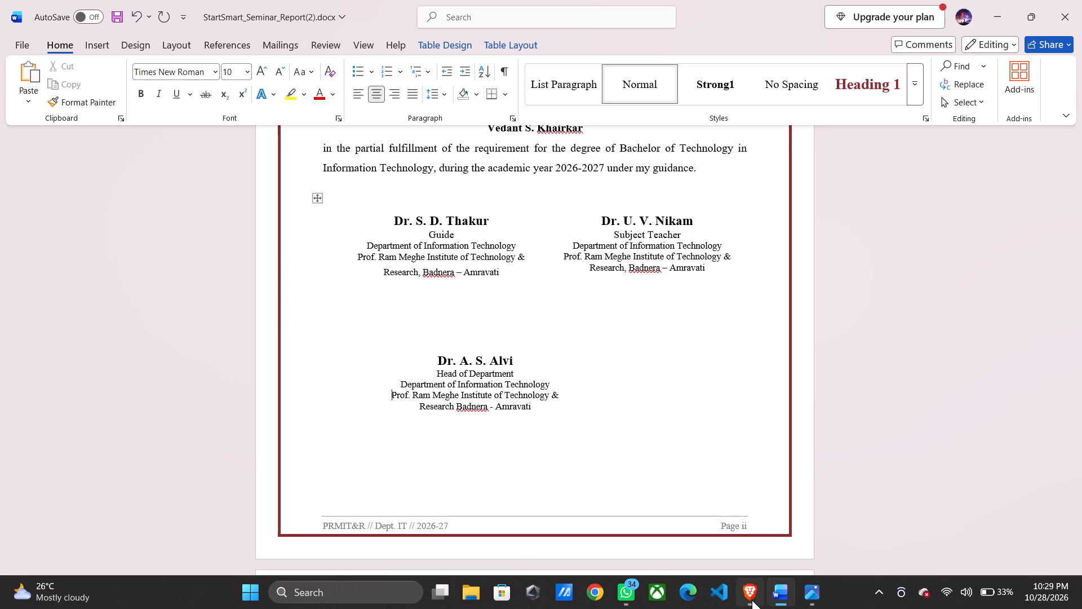
Switch to Brave and browse the music videos and mixes in the YouTube home feed.
left_click(753, 593)
scroll(667, 459, "down", 1)
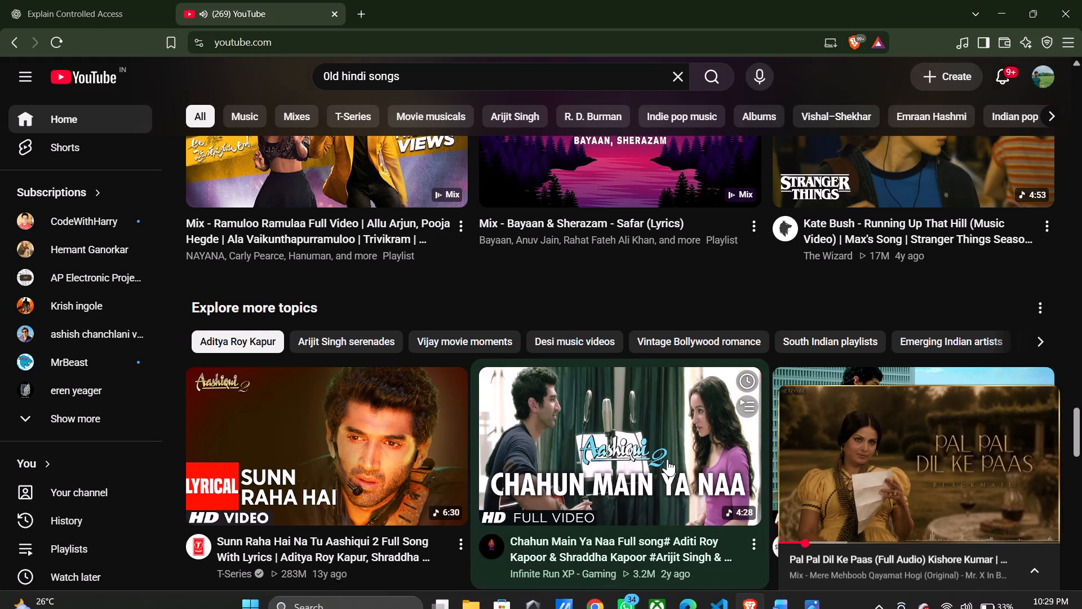
scroll(667, 459, "down", 6)
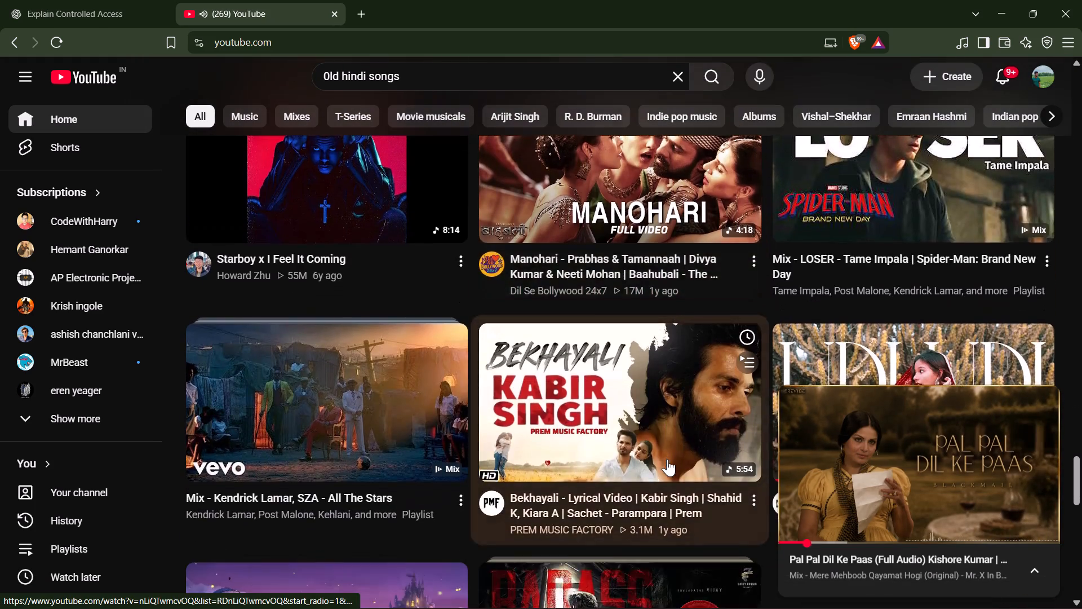
scroll(667, 459, "down", 4)
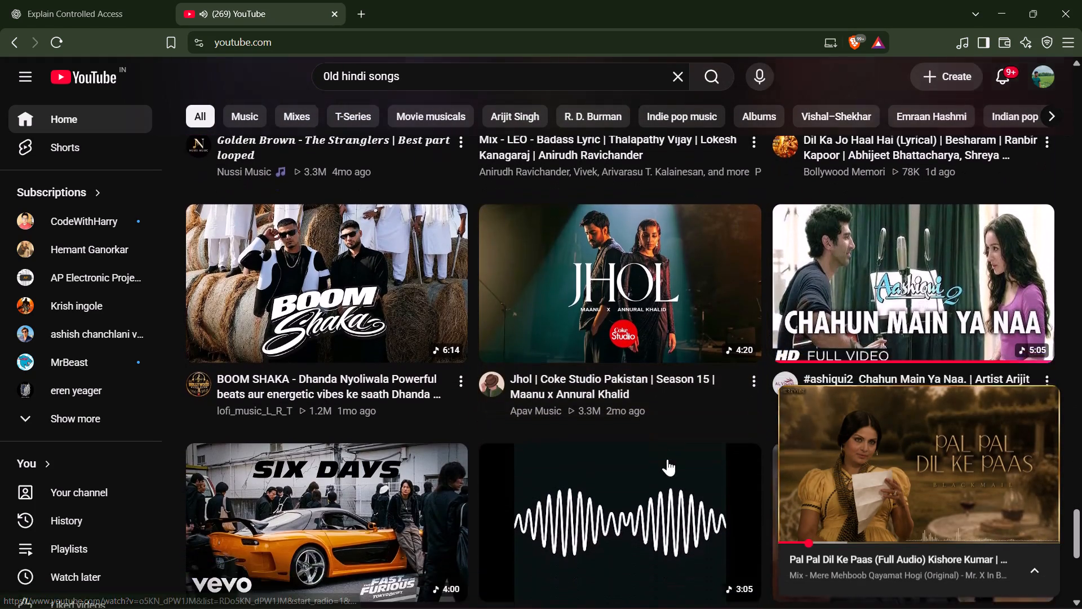
scroll(667, 459, "down", 3)
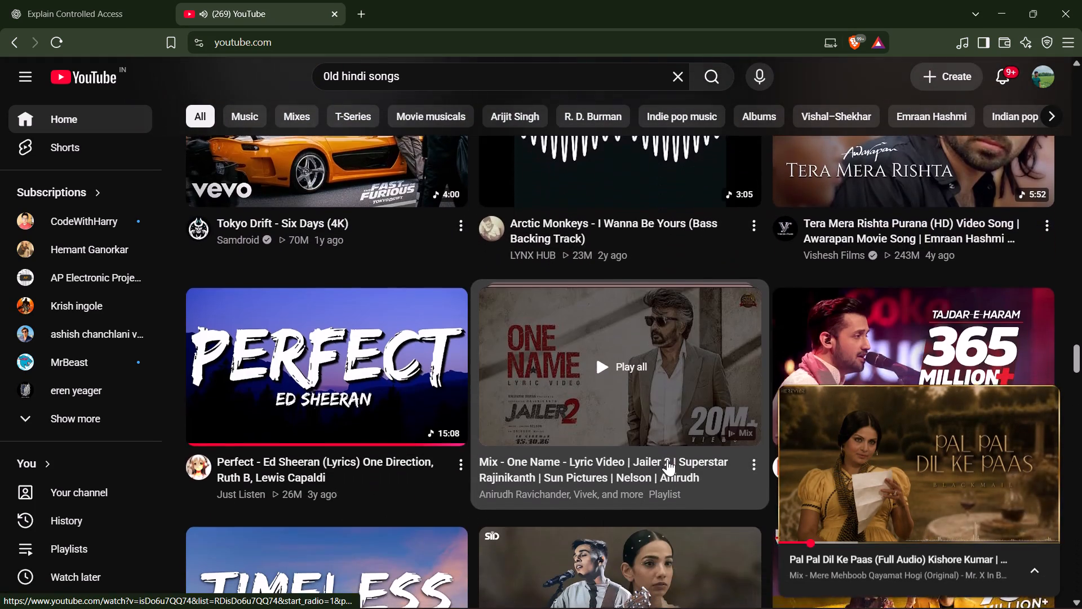
scroll(667, 459, "down", 3)
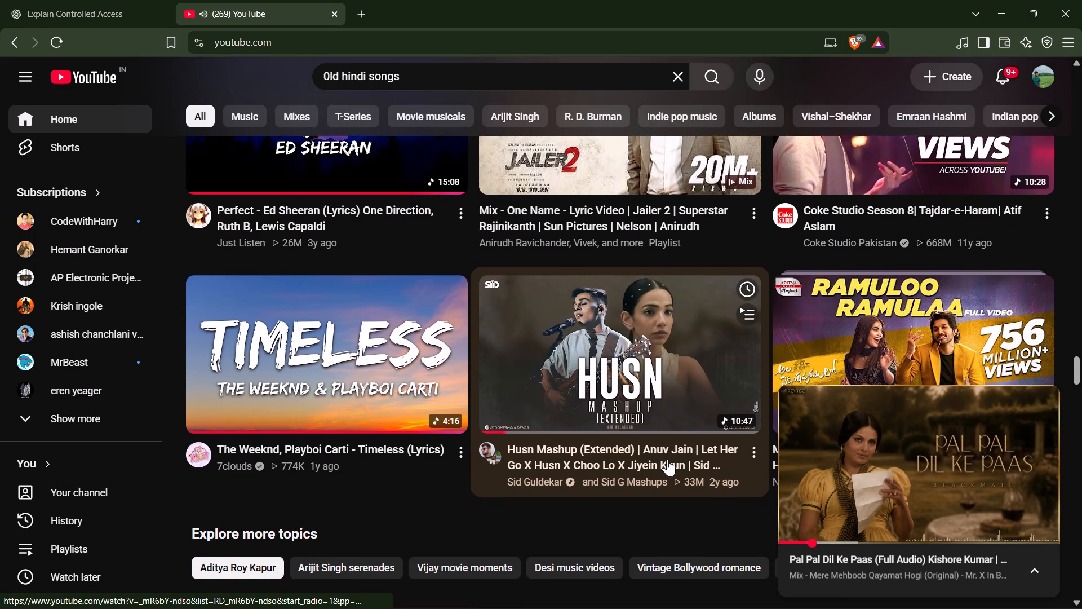
scroll(667, 459, "down", 4)
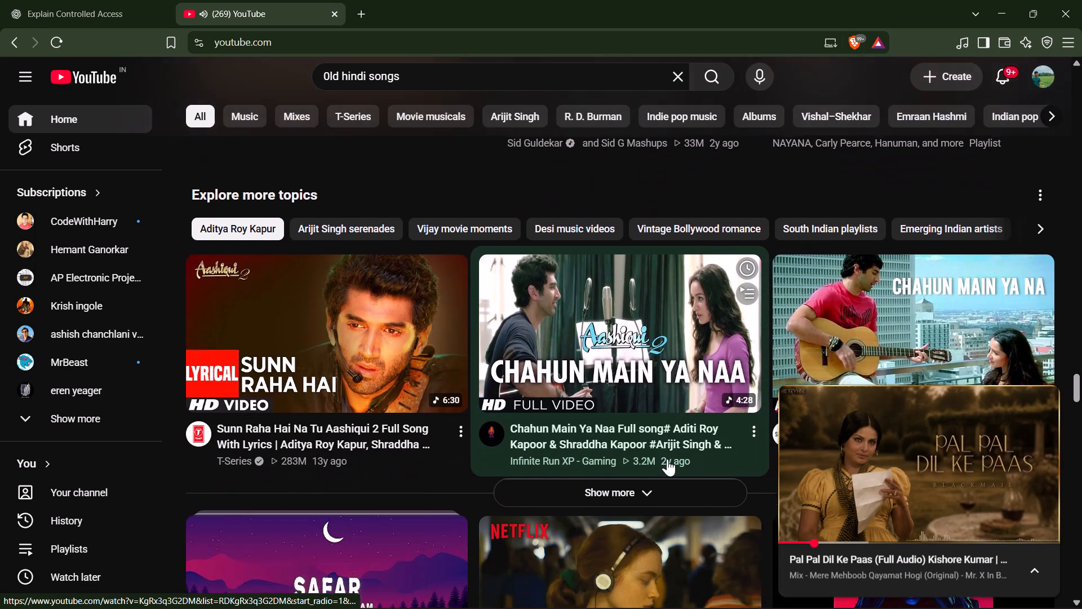
scroll(667, 459, "down", 5)
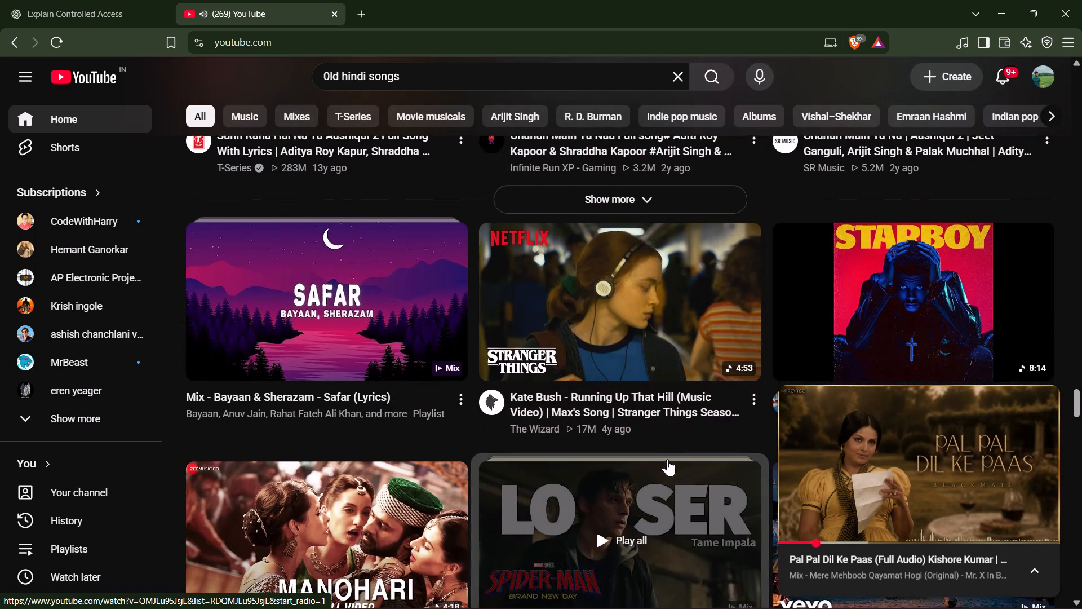
scroll(667, 459, "down", 4)
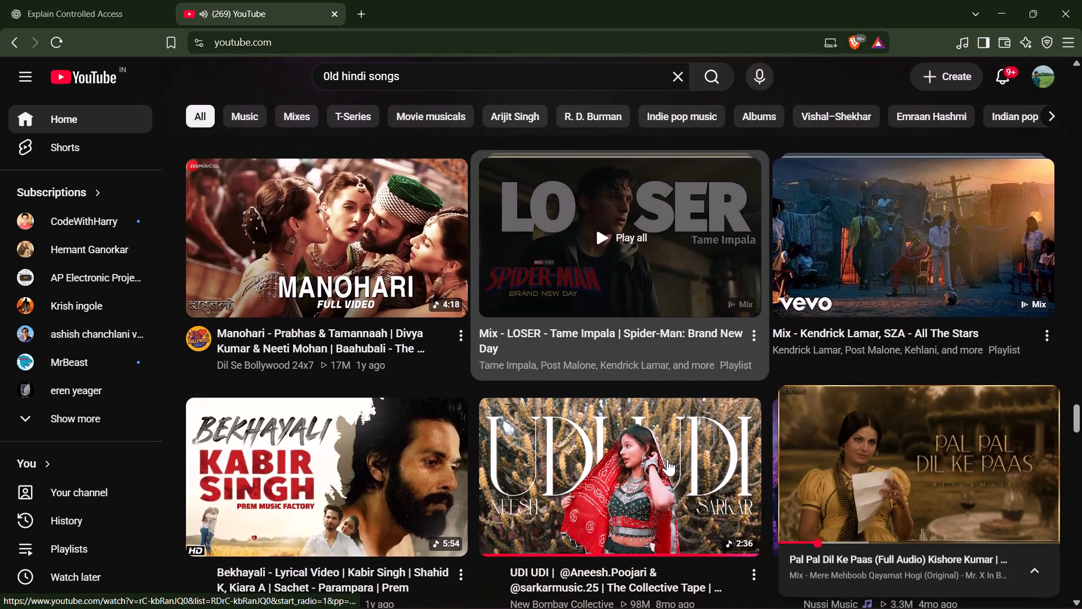
scroll(667, 459, "down", 6)
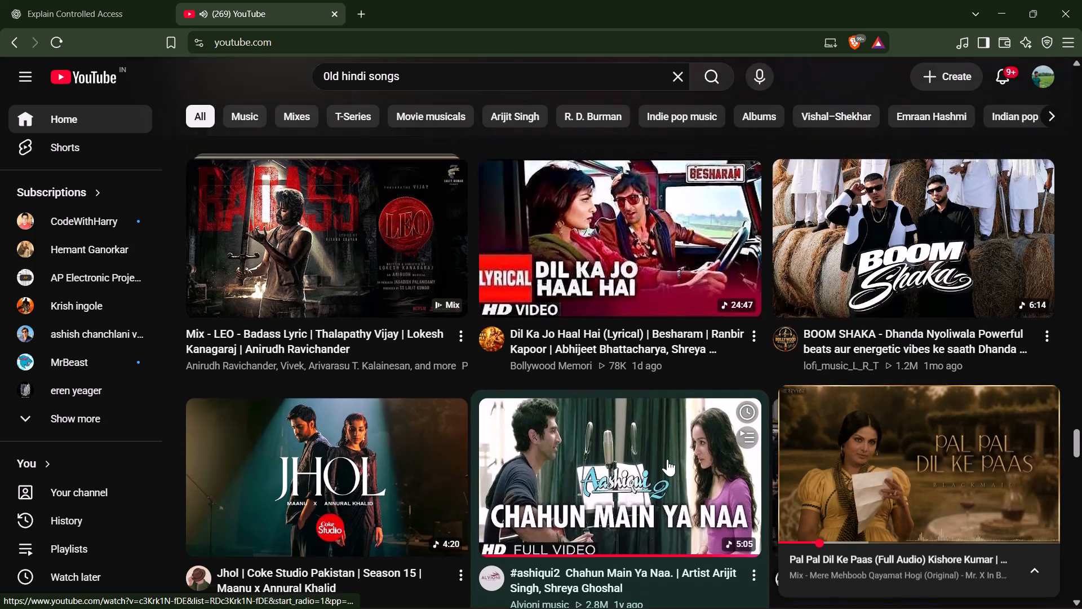
scroll(667, 459, "down", 1)
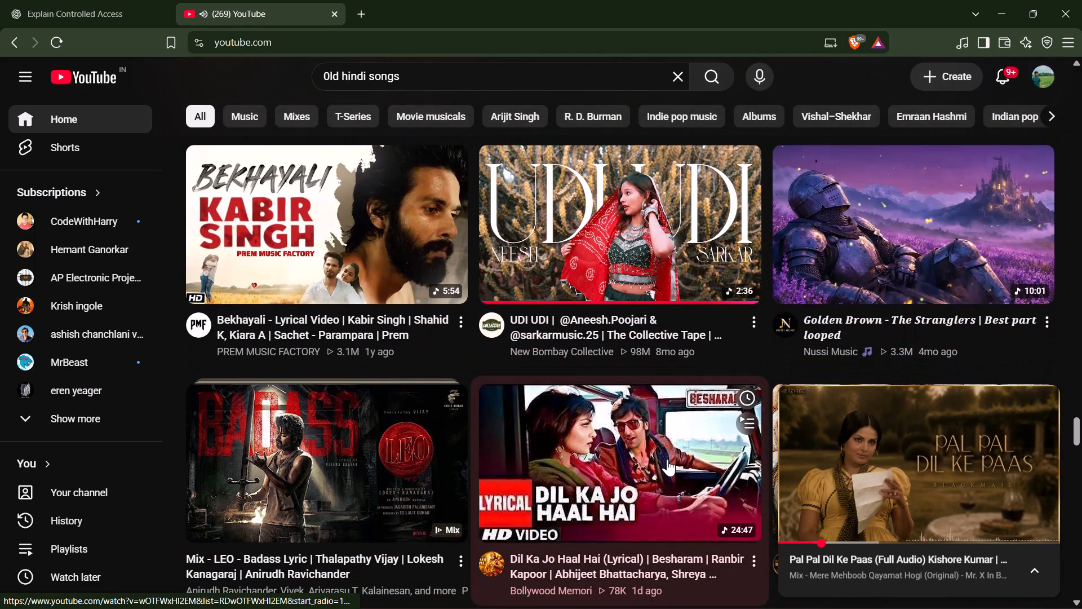
Open the video "Golden Brown - The Stranglers | Best part looped" from the feed.
left_click(887, 230)
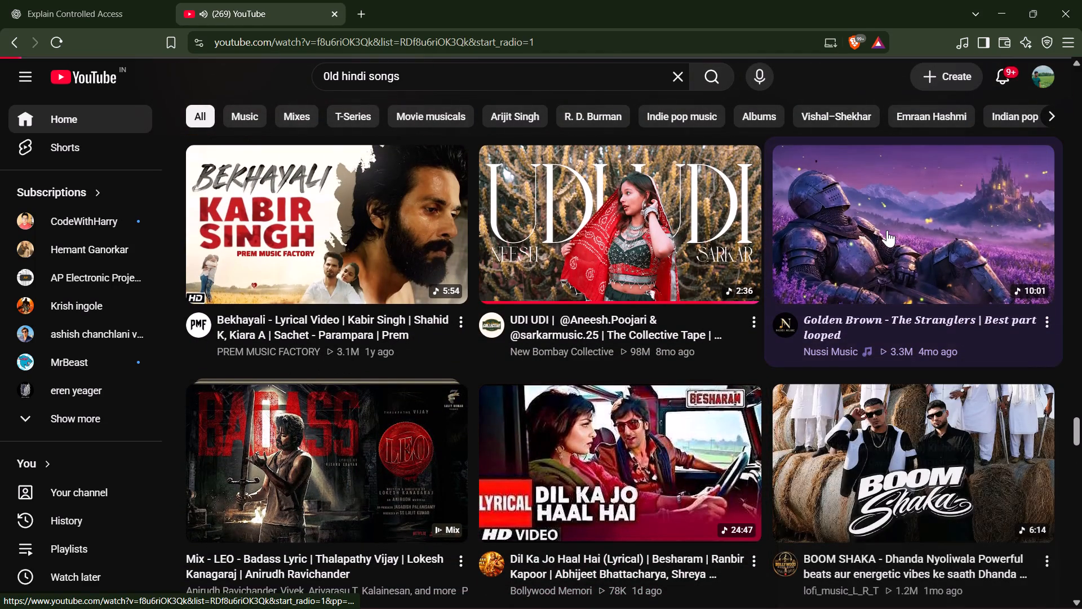
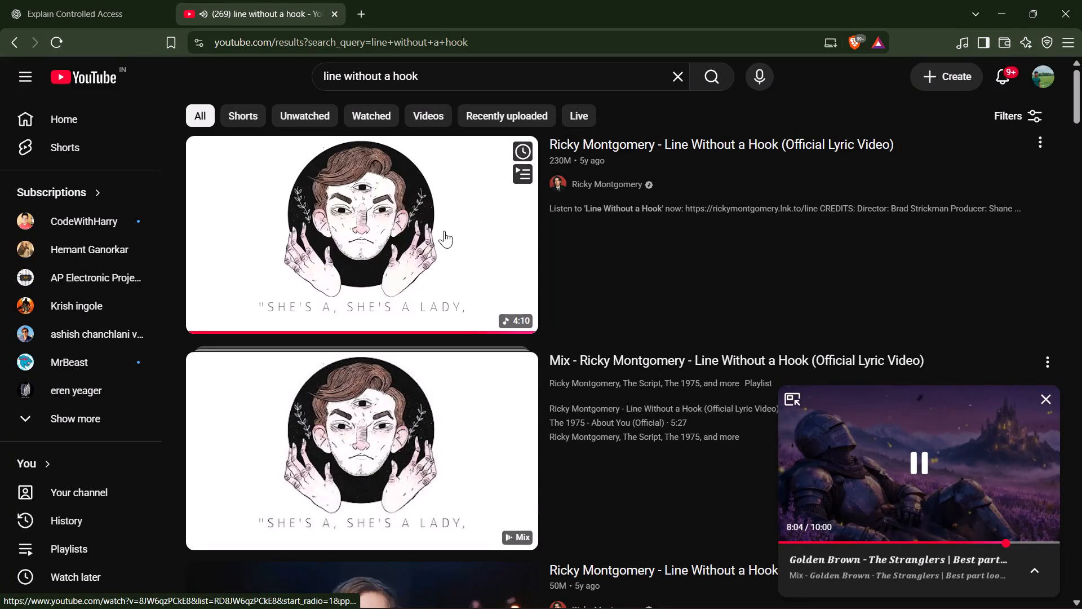
Open the video "Ricky Montgomery - Line Without a Hook (Official Lyric Video)" from the search results.
left_click(444, 231)
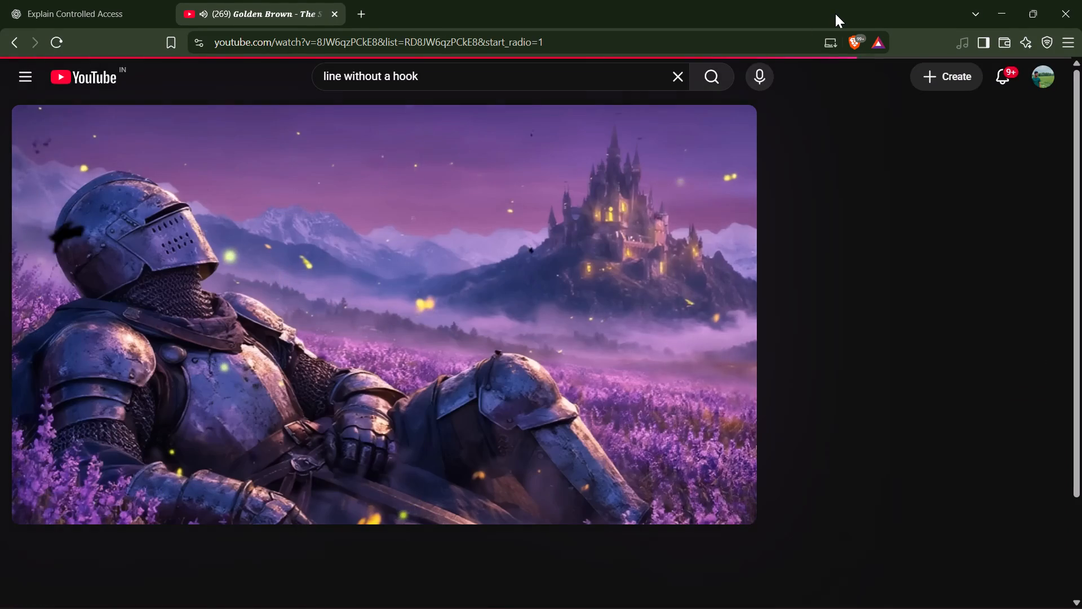
Switch back to Word and start saving a copy of the StartSmart seminar report on This PC.
left_click(1005, 16)
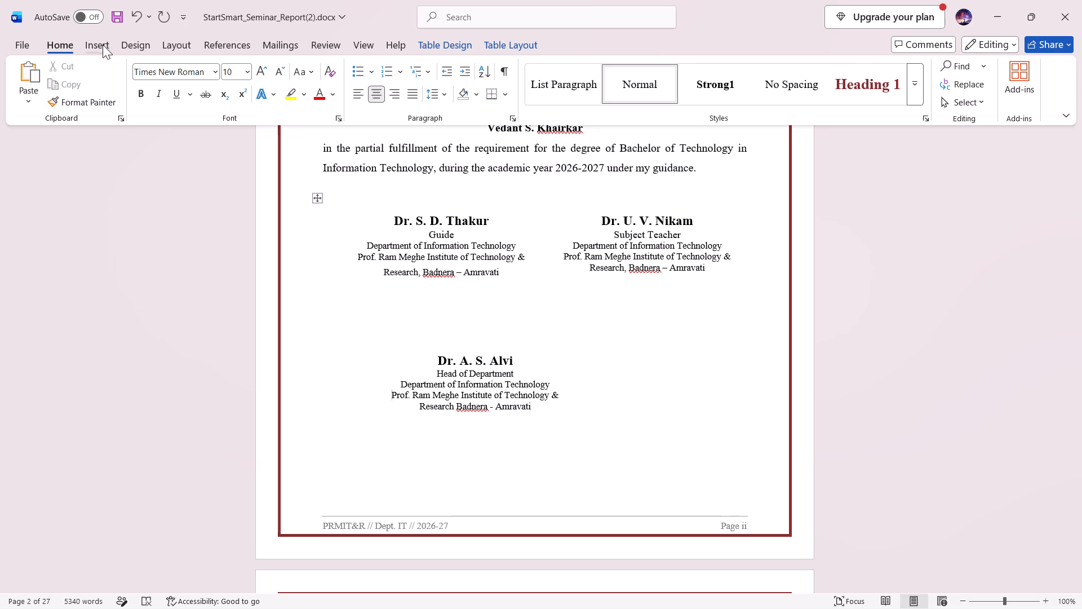
left_click(25, 42)
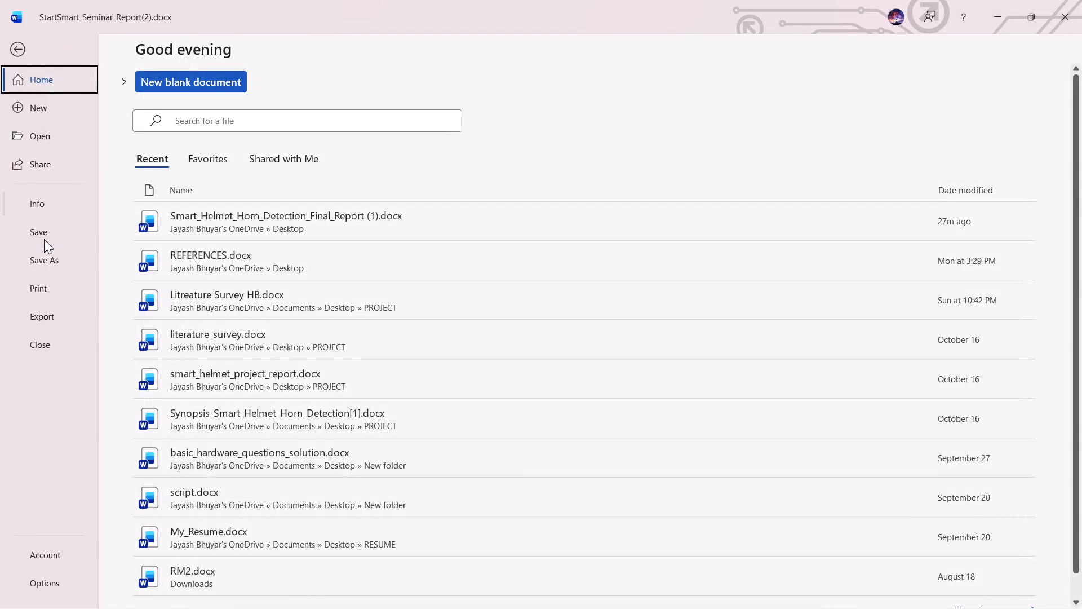
left_click(44, 253)
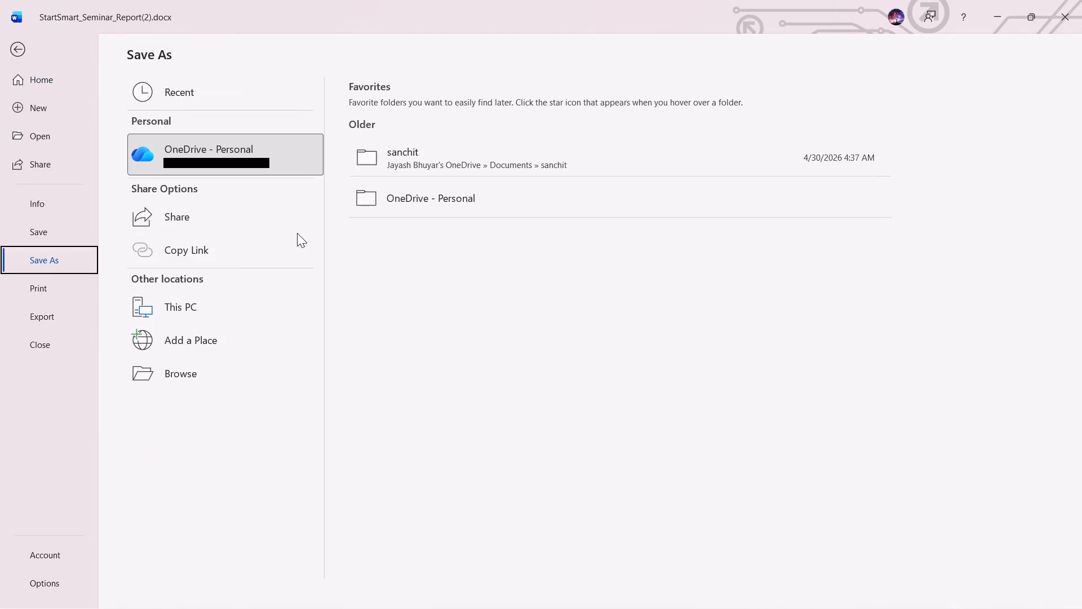
left_click(249, 307)
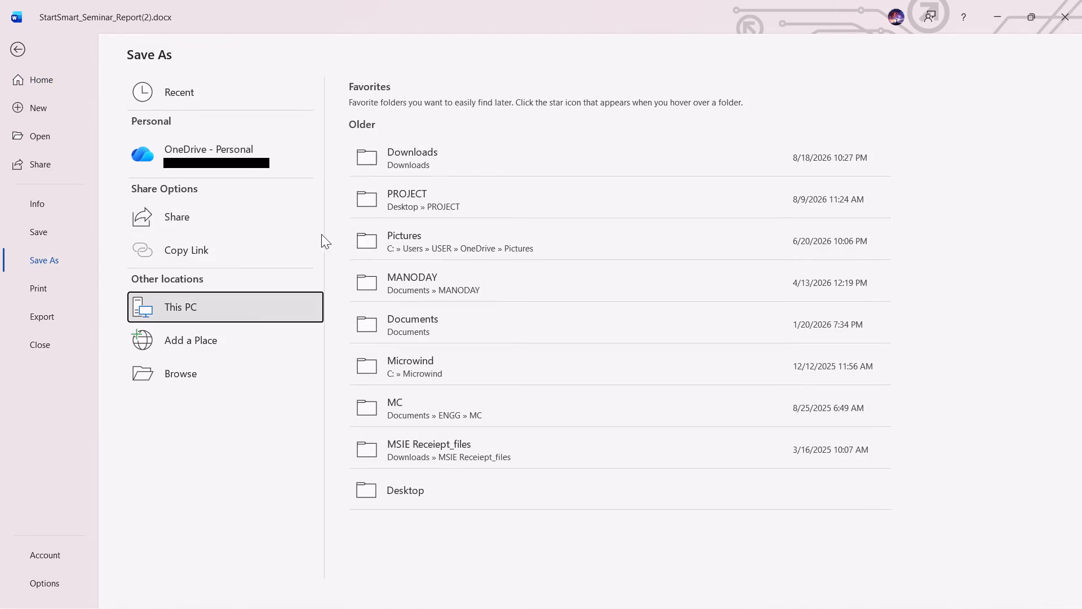
Save the seminar report to the Desktop as the Word document StartSmart_Seminar_Report(2).docx.
double_click(386, 484)
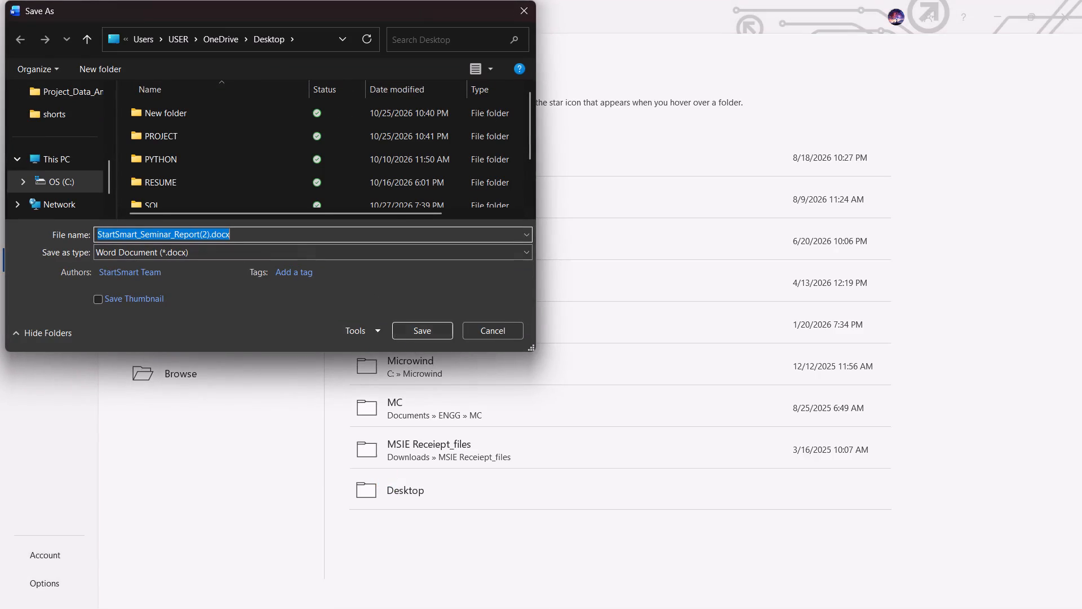
left_click(419, 332)
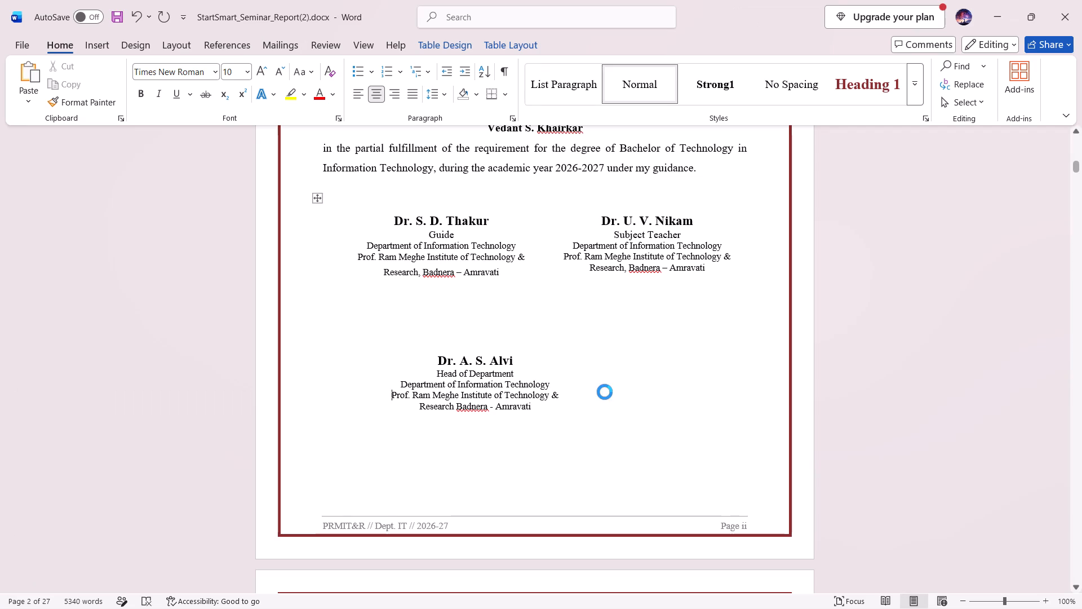
Close the saved seminar report and the open Photos window to get back to the desktop.
left_click(1081, 27)
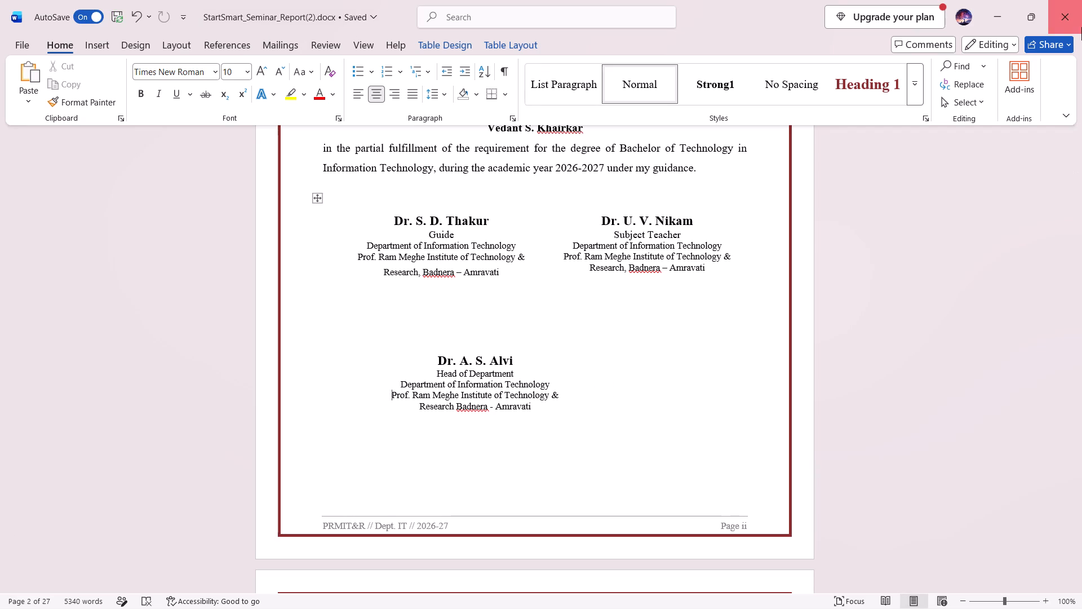
left_click(1081, 0)
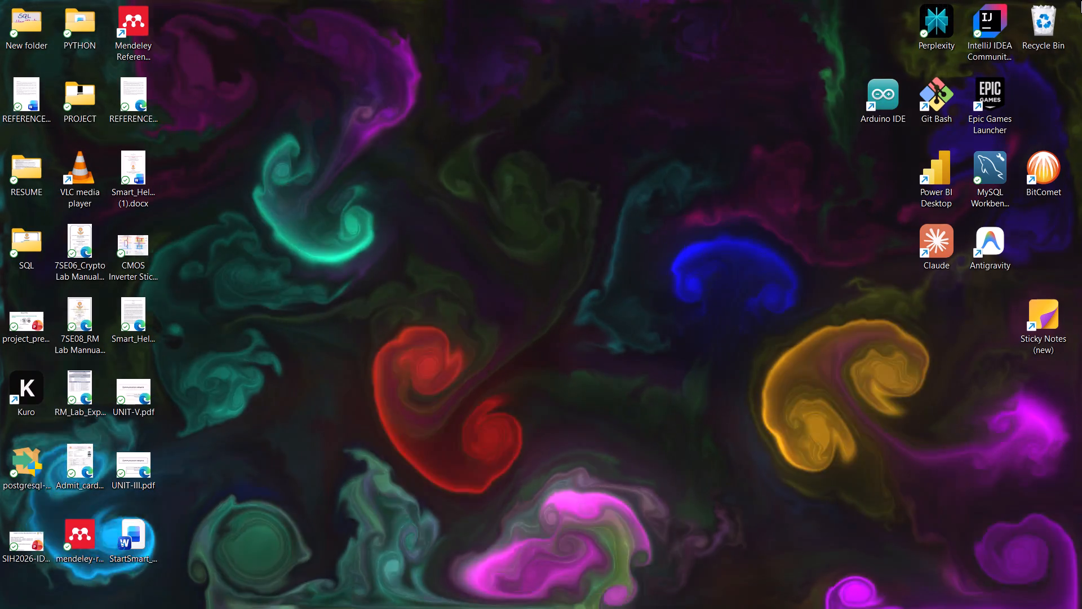